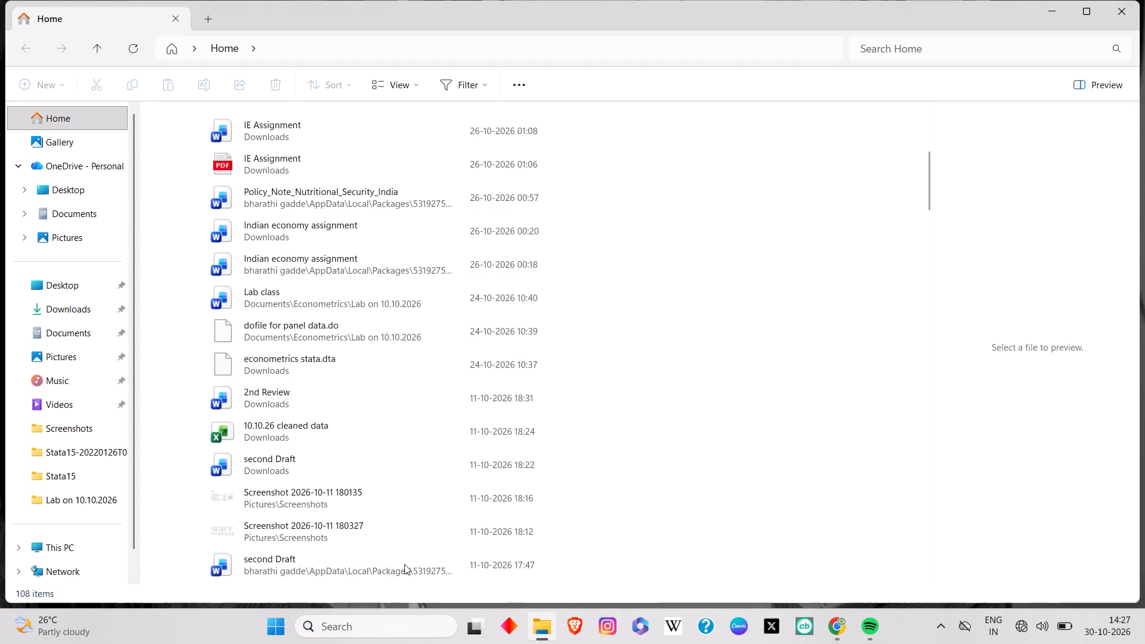
Launch PowerPoint and open the recent presentation Internship_Presentation_NTR_Collectorate.
left_click(281, 620)
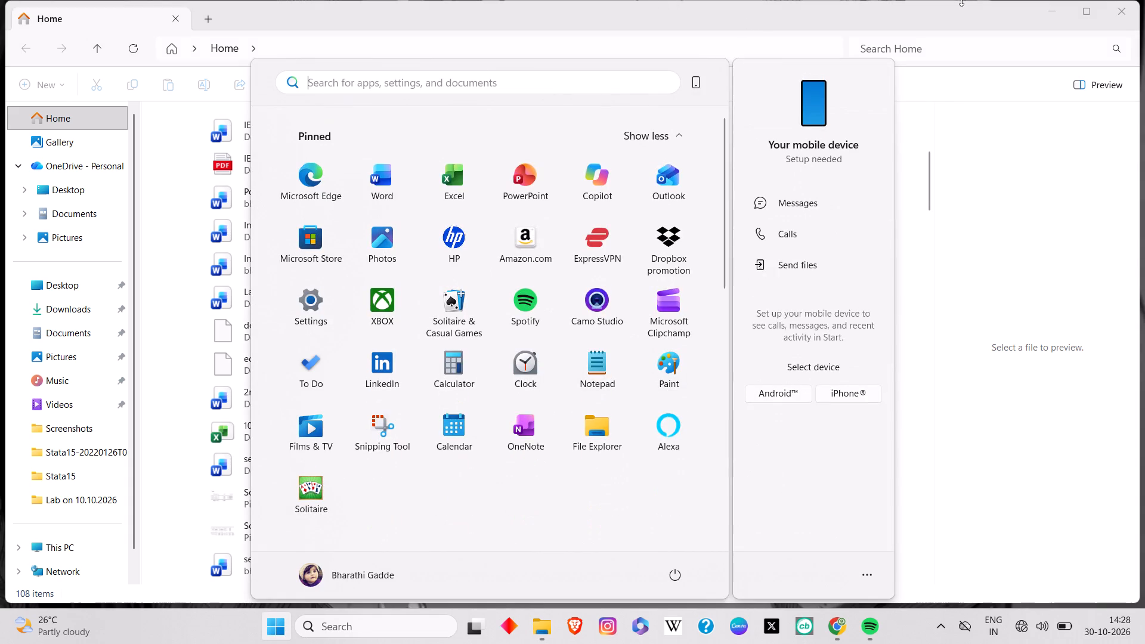
double_click(531, 177)
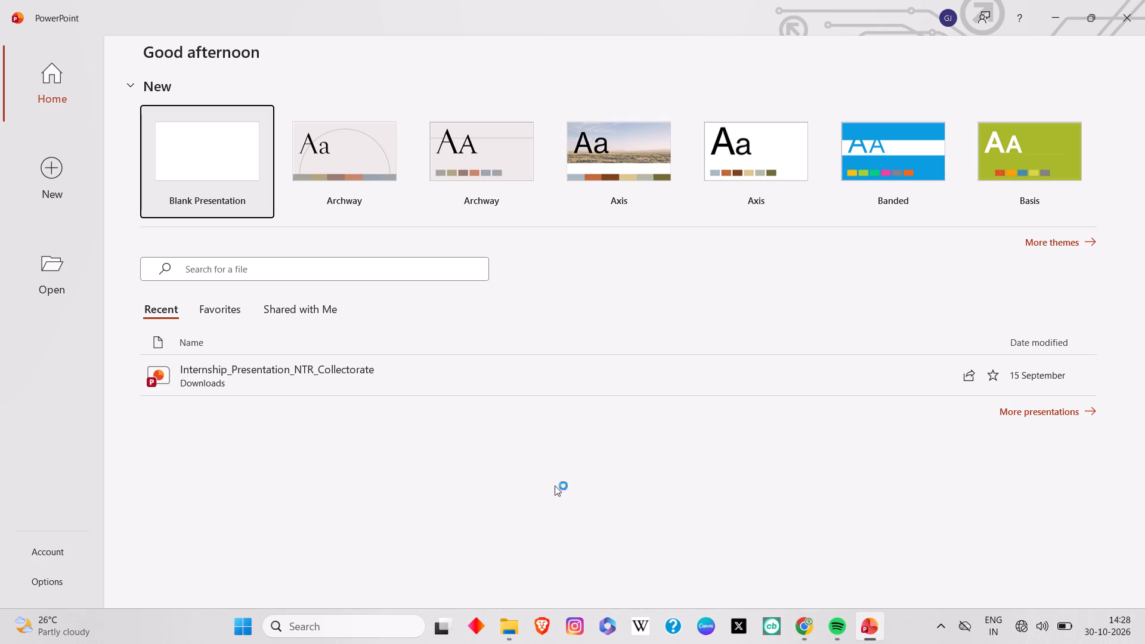
left_click(308, 364)
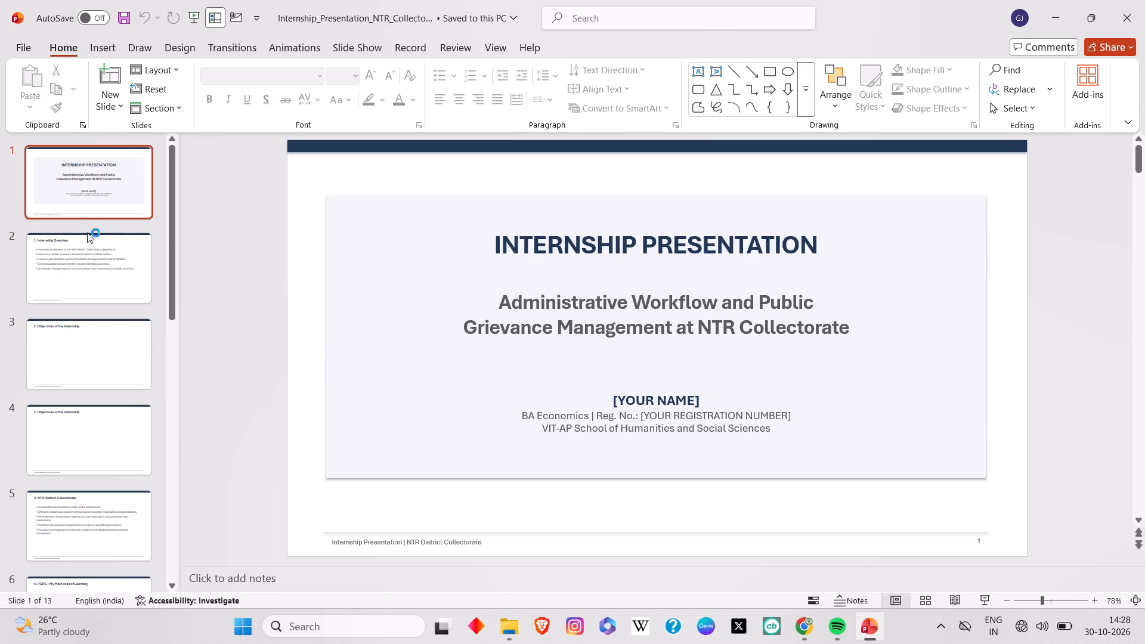
Delete slide 4, the duplicate empty "2. Objectives of the Internship" slide.
left_click(104, 263)
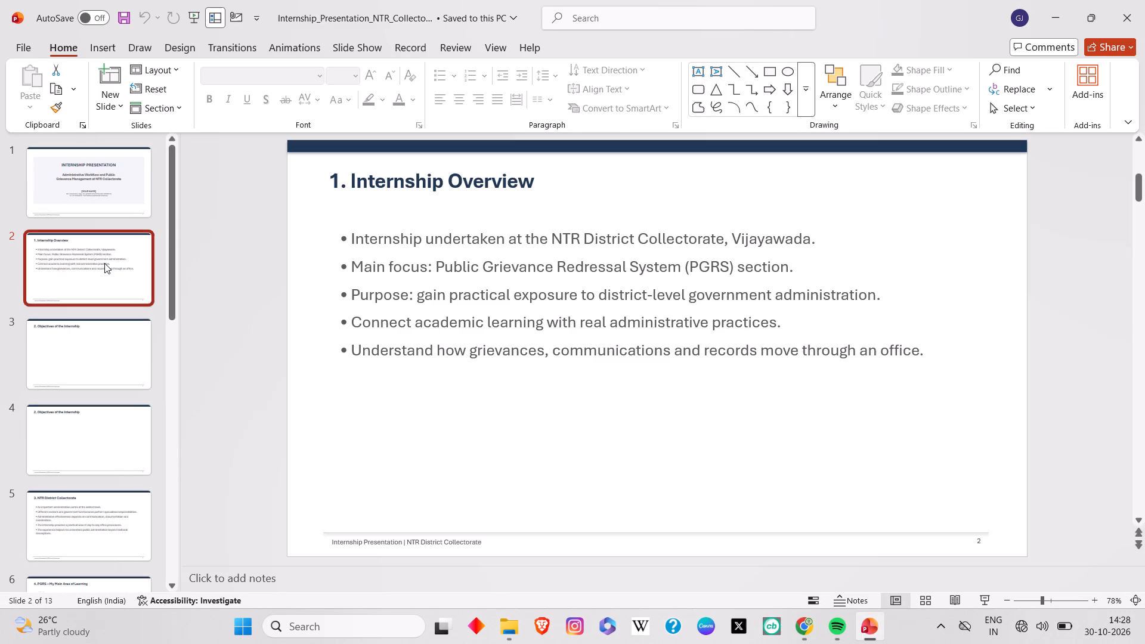
left_click(104, 328)
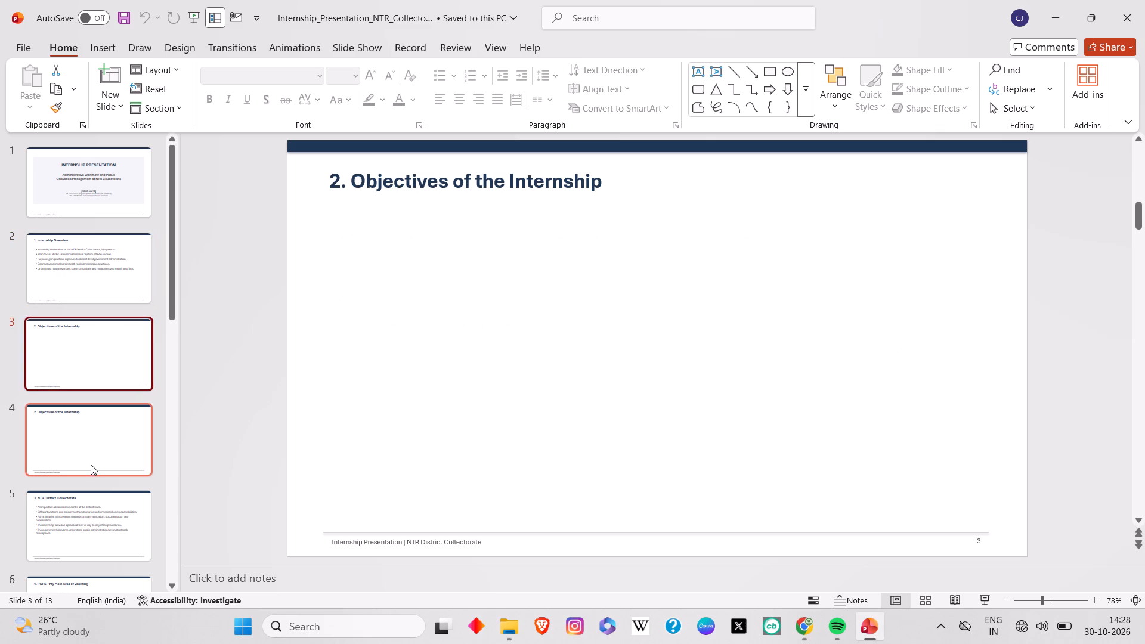
left_click(91, 465)
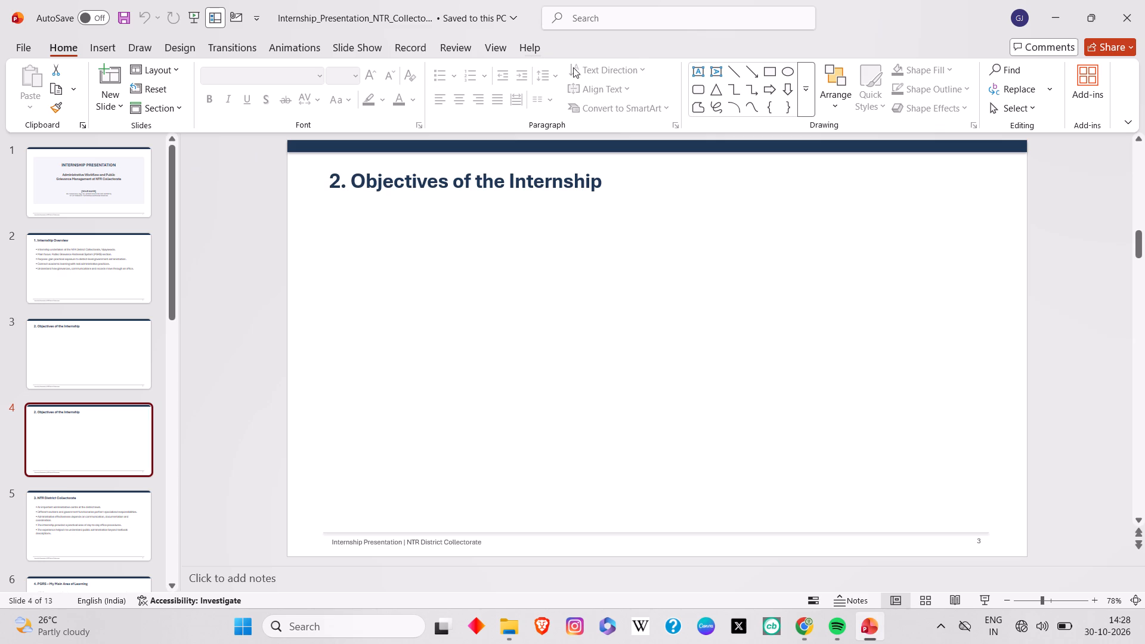
right_click(76, 438)
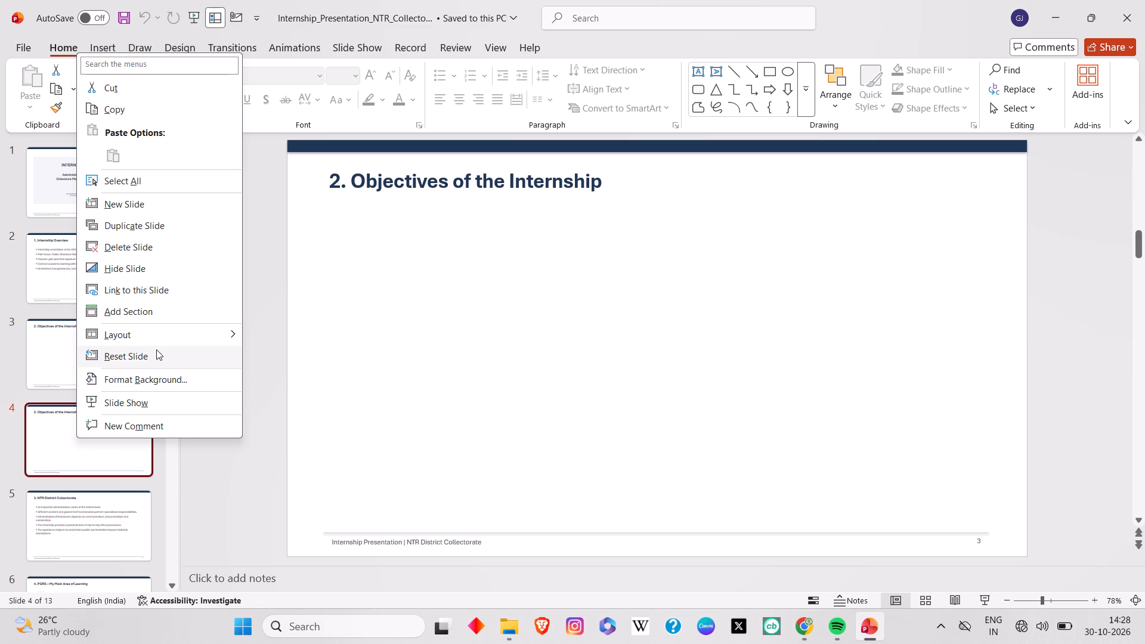
left_click(135, 243)
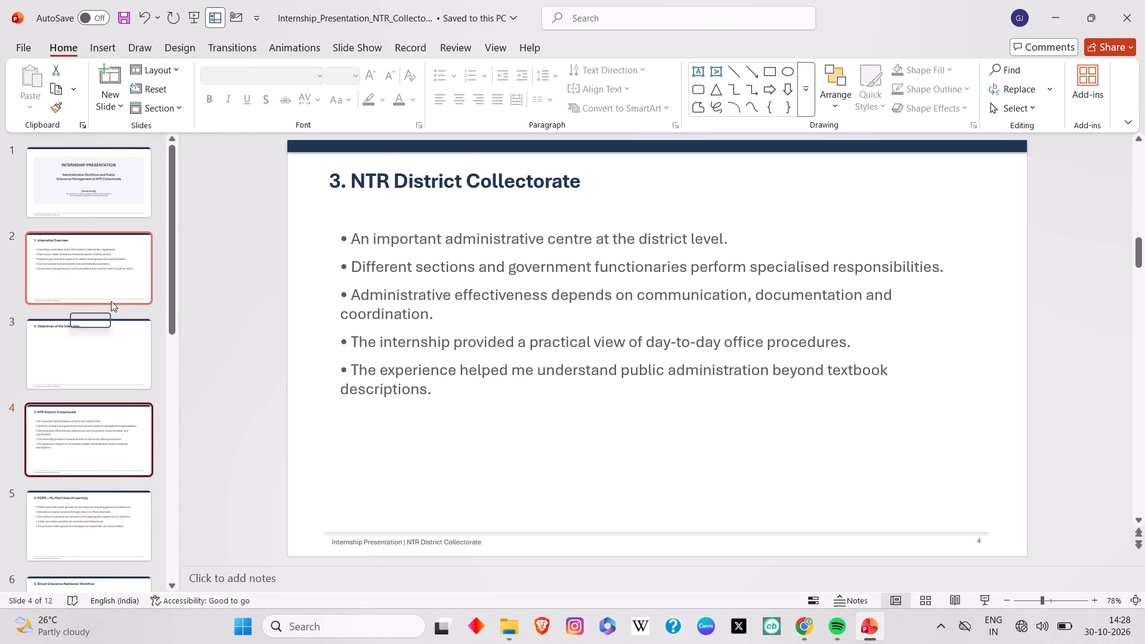
Review the presentation's slides from the title slide through to the closing Thank You slide.
left_click(111, 301)
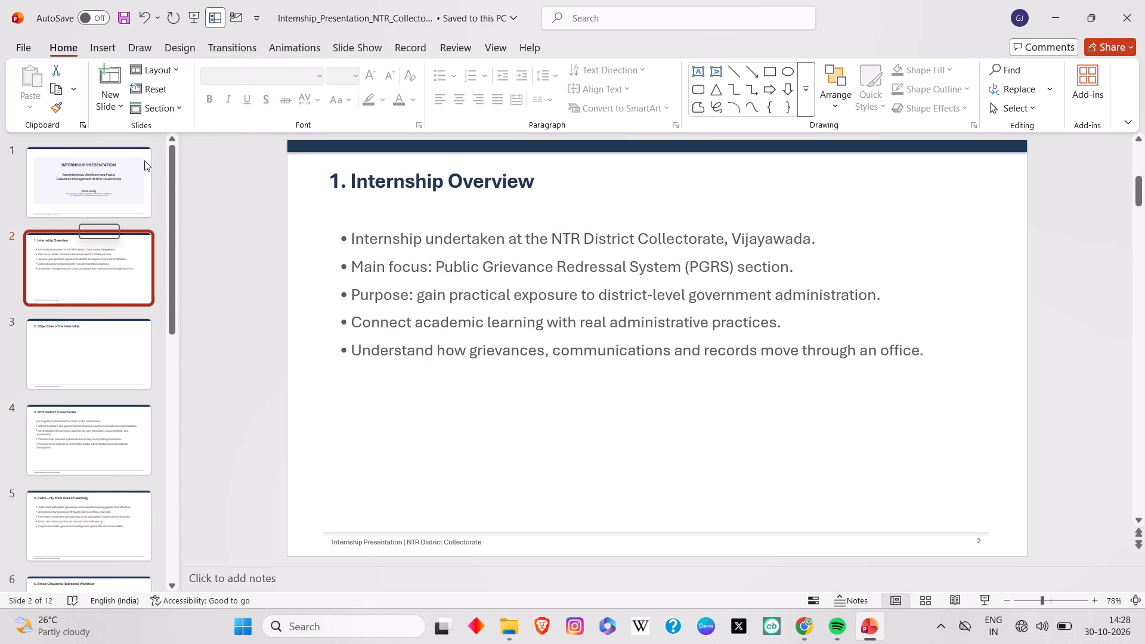
left_click(146, 163)
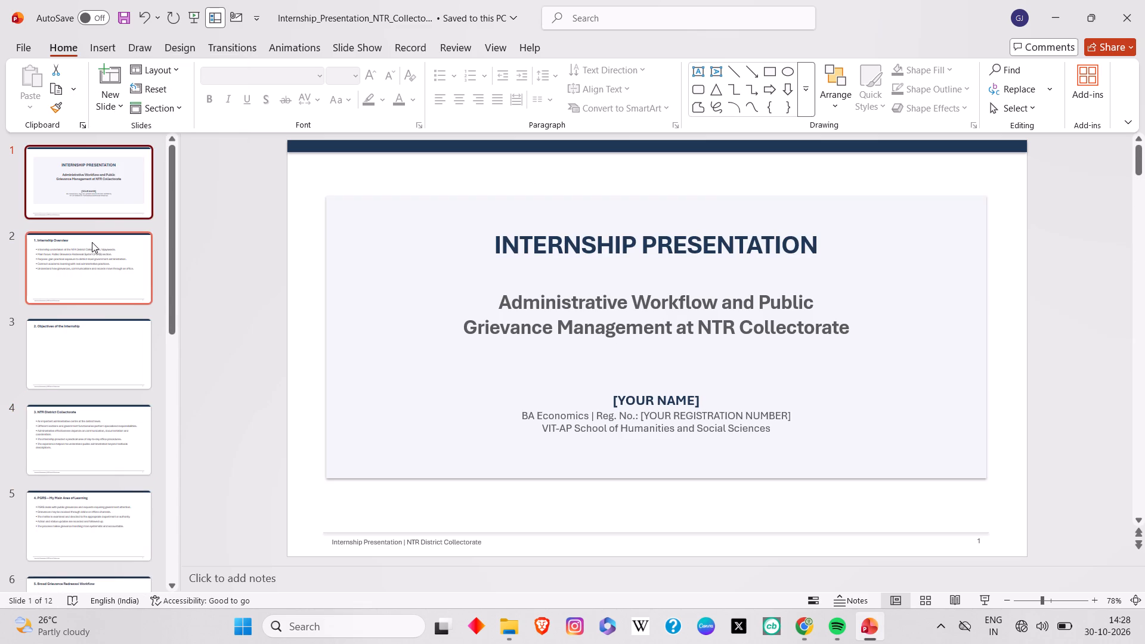
left_click(92, 242)
left_click(85, 338)
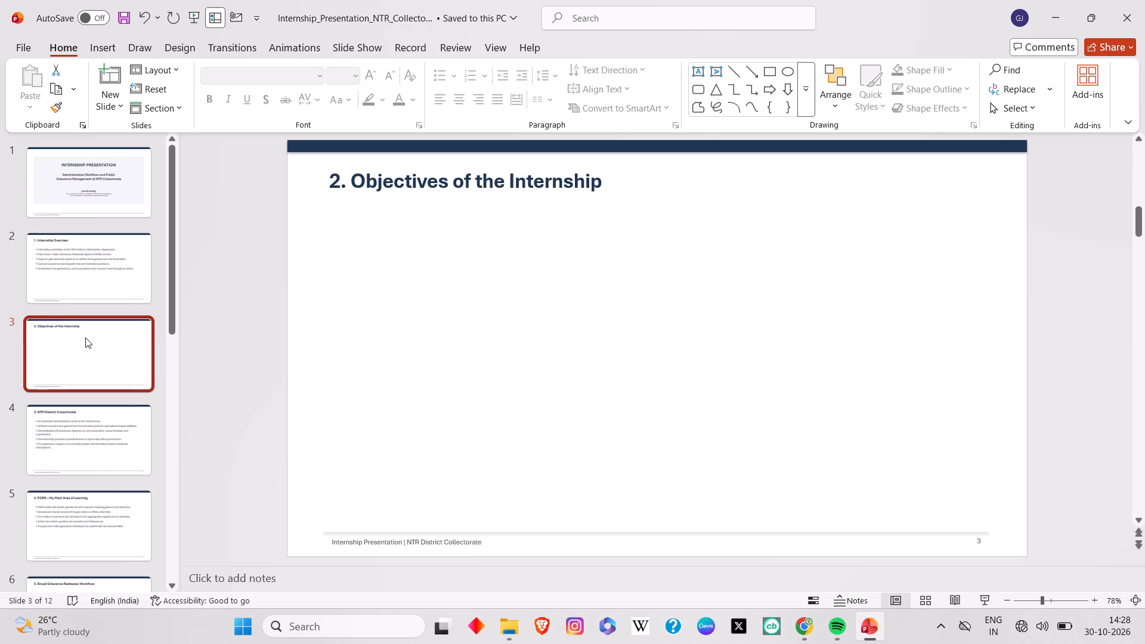
left_click(89, 468)
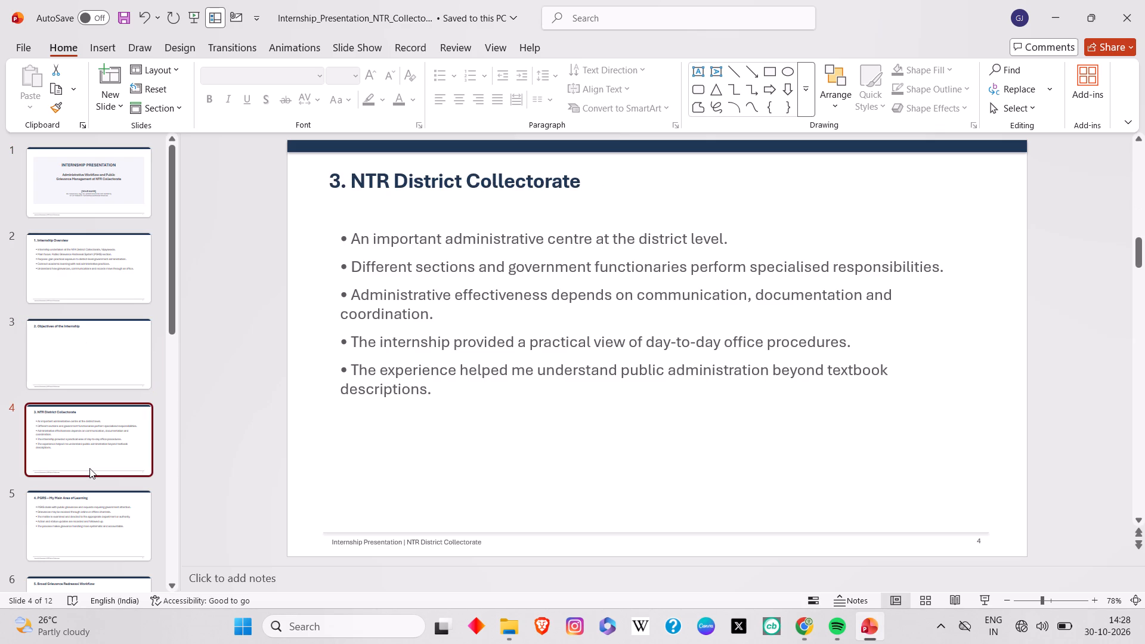
scroll(89, 468, "down", 2)
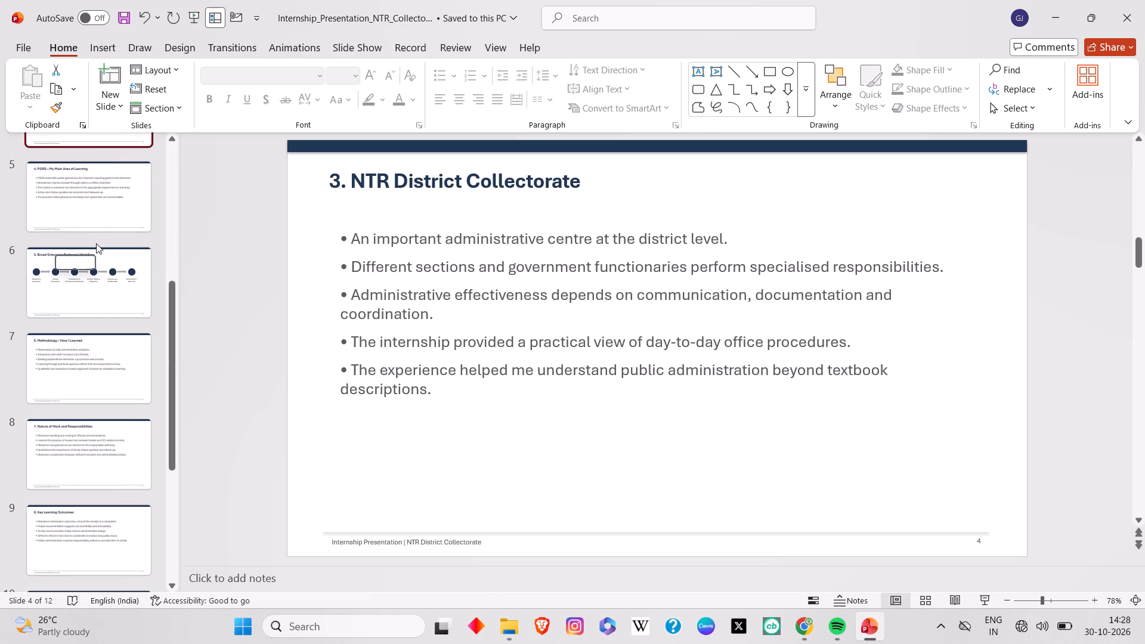
left_click(100, 224)
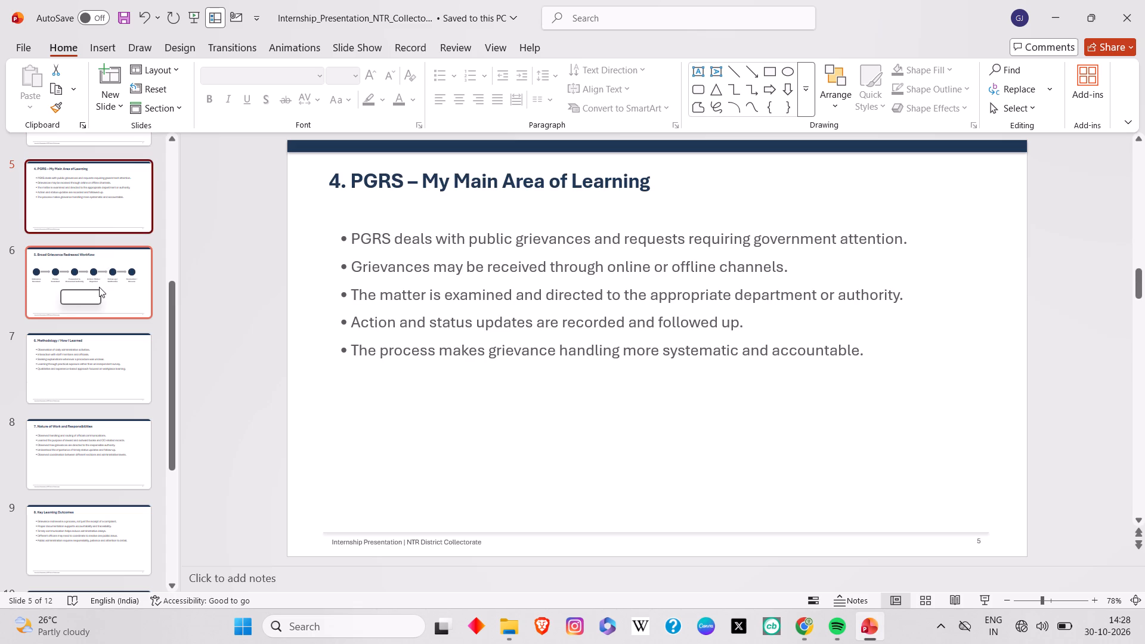
left_click(99, 287)
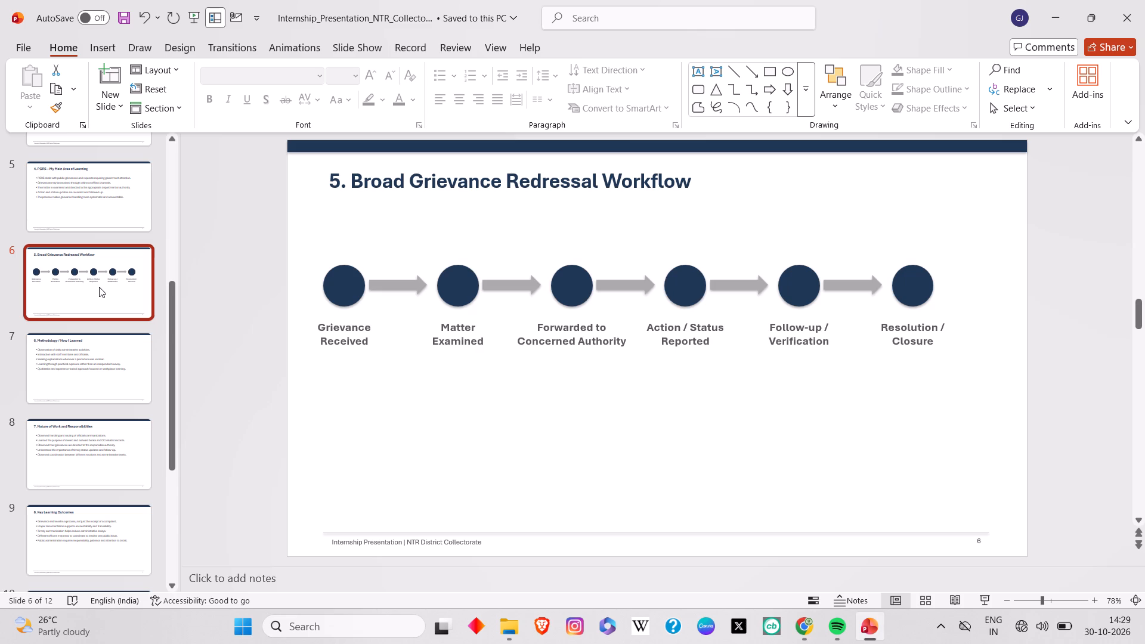
left_click(85, 363)
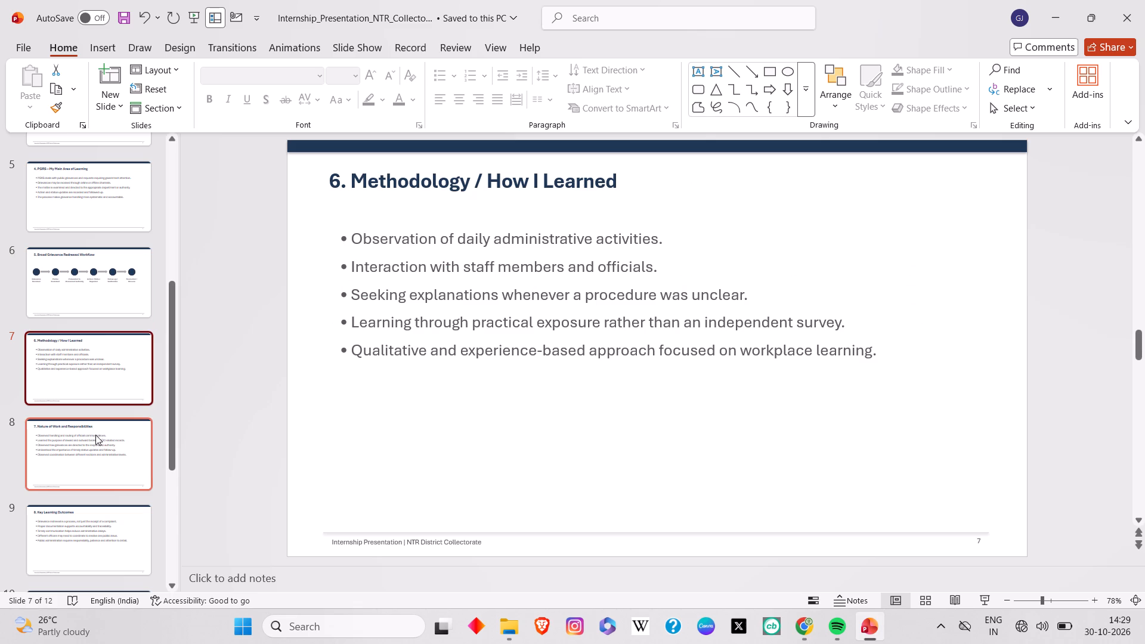
left_click(97, 433)
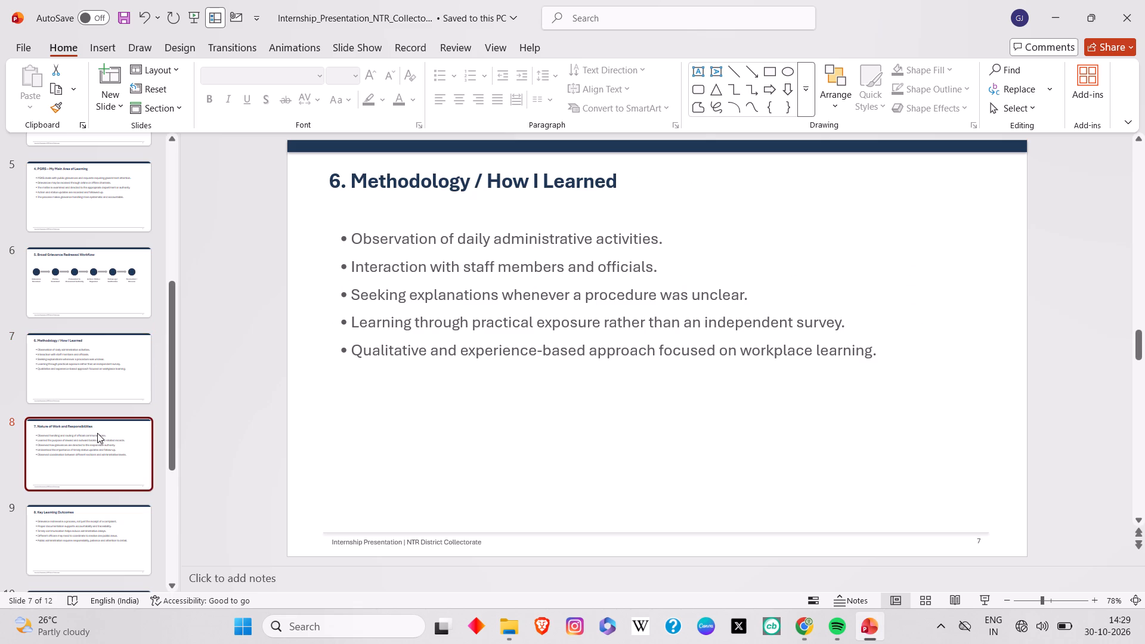
scroll(97, 433, "down", 1)
left_click(104, 395)
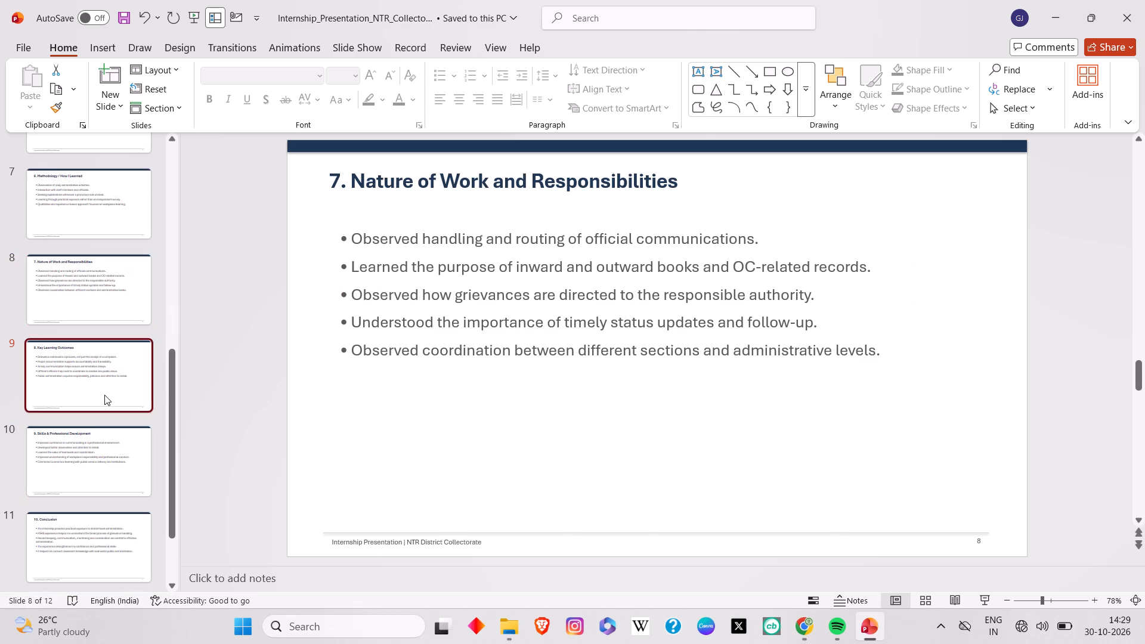
left_click(123, 458)
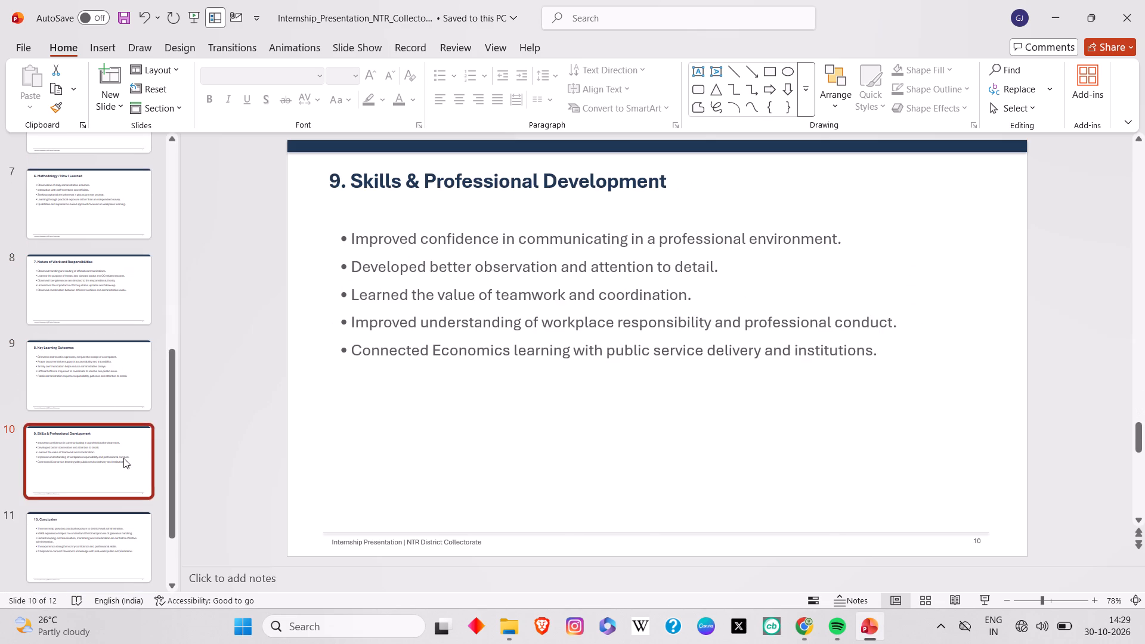
scroll(123, 458, "down", 1)
left_click(123, 458)
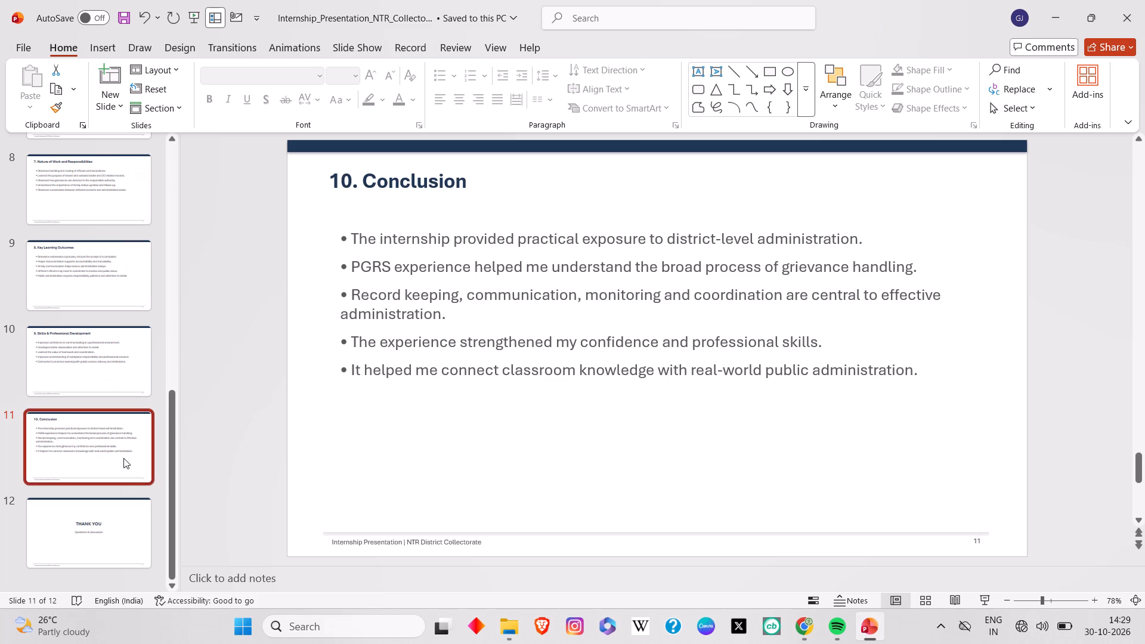
scroll(123, 458, "down", 1)
left_click(117, 520)
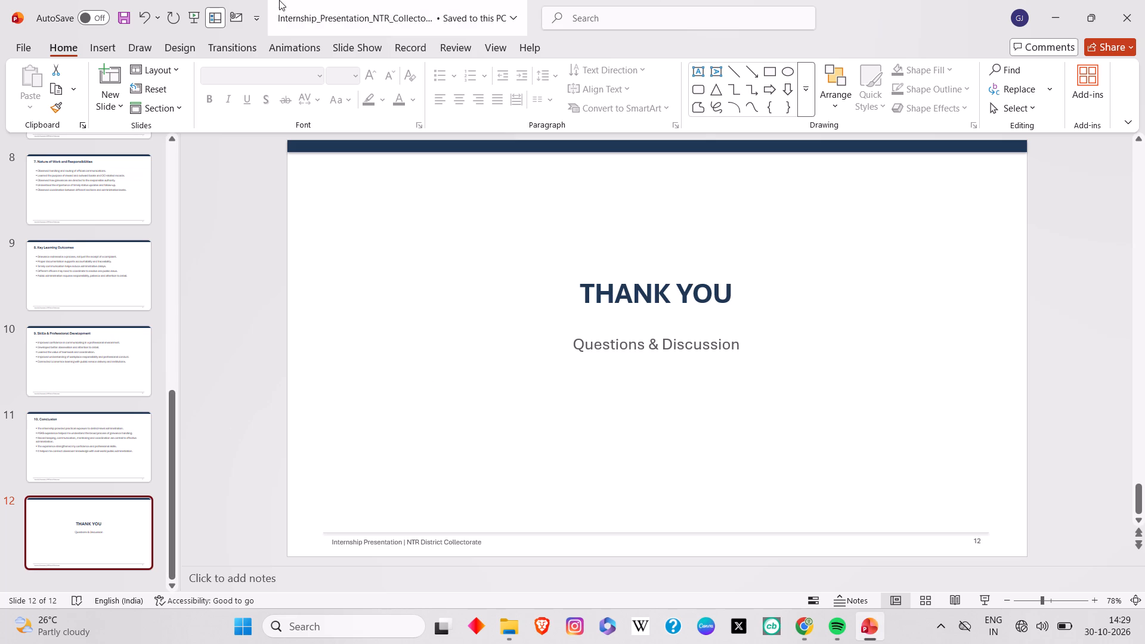
scroll(131, 306, "up", 18)
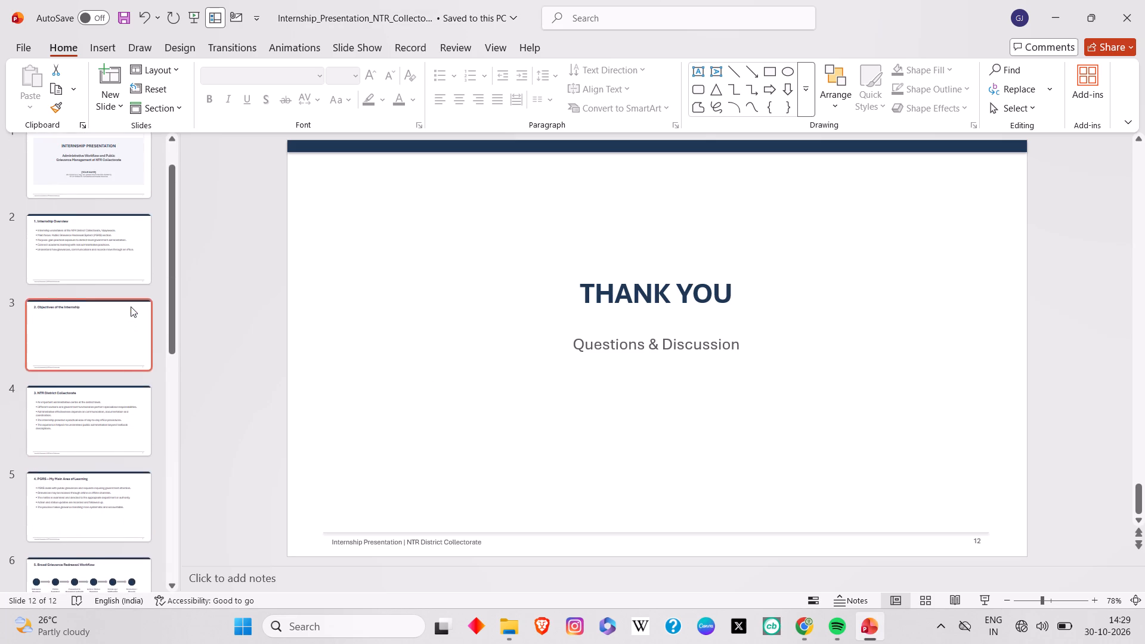
scroll(131, 306, "up", 20)
scroll(131, 306, "up", 20)
scroll(131, 306, "up", 17)
Replace the [YOUR NAME] placeholder on the title slide with the presenter's name.
left_click(106, 200)
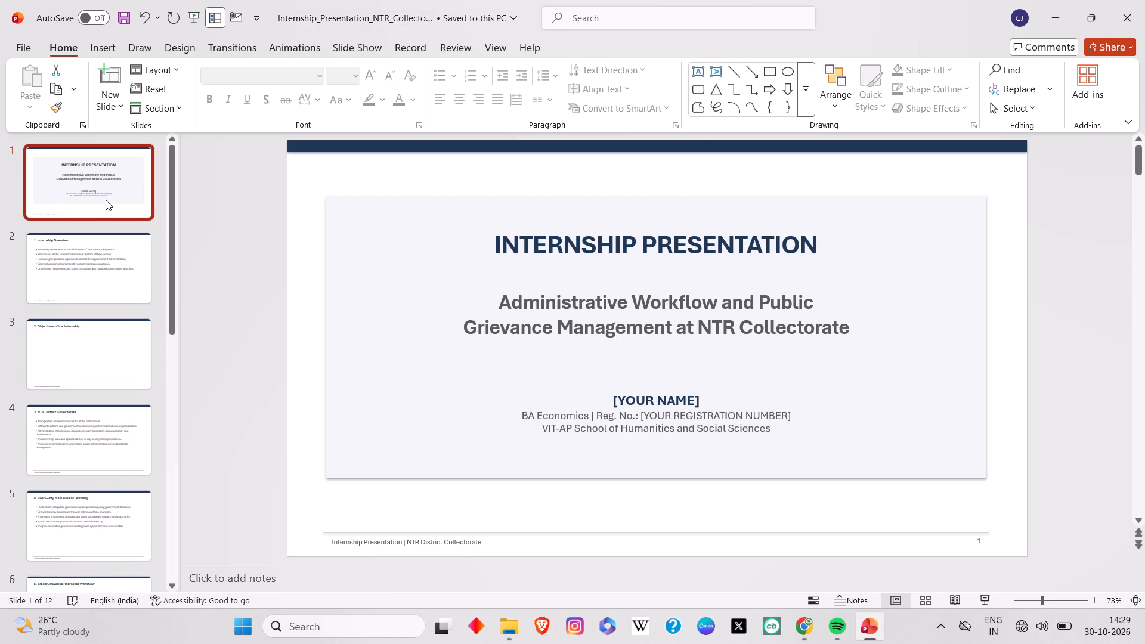
left_click(709, 404)
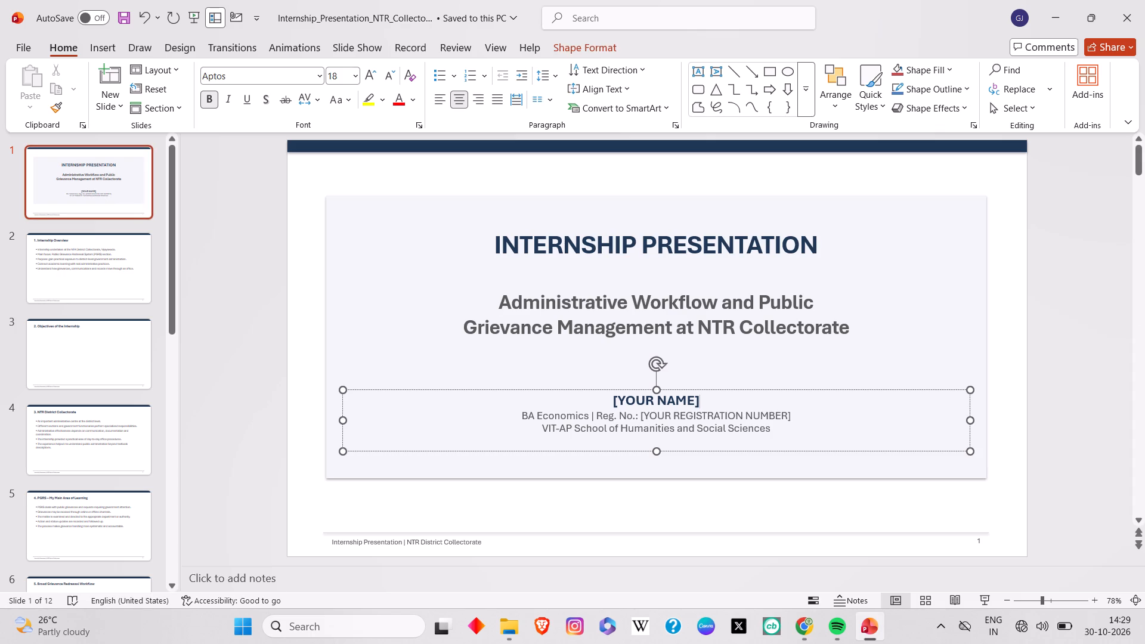
key("BackSpace")
key("BackSpace")
key("BackSpace")
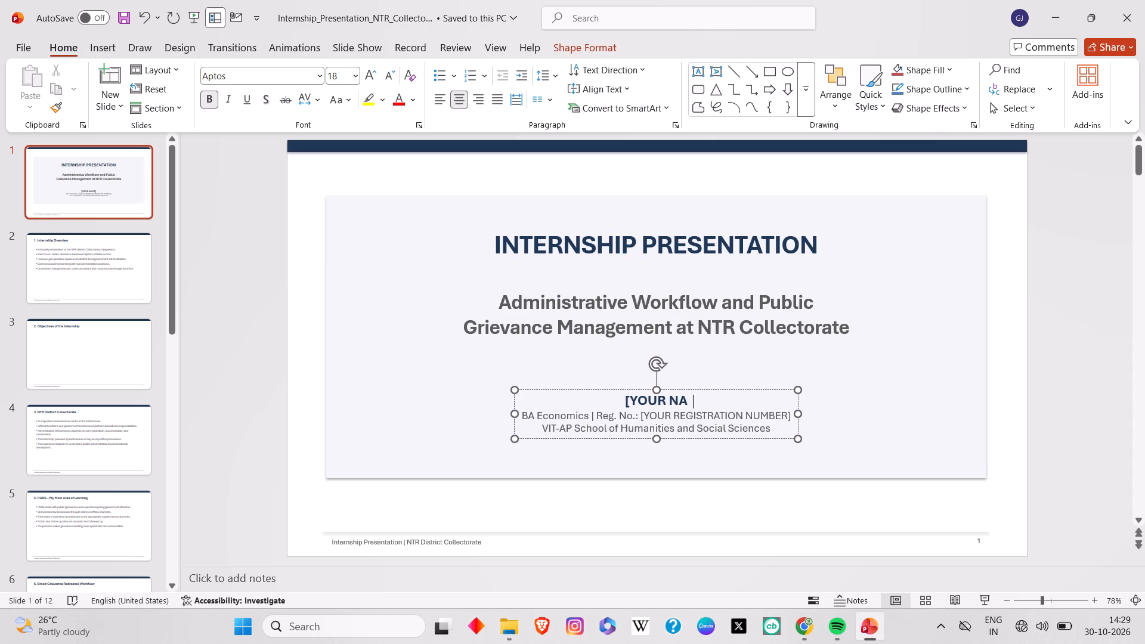
key("BackSpace")
key("BackSpace")
key("BackSpace")
key("BackSpace")
key("BackSpace")
key("BackSpace")
key("BackSpace")
key("BackSpace")
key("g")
key("BackSpace")
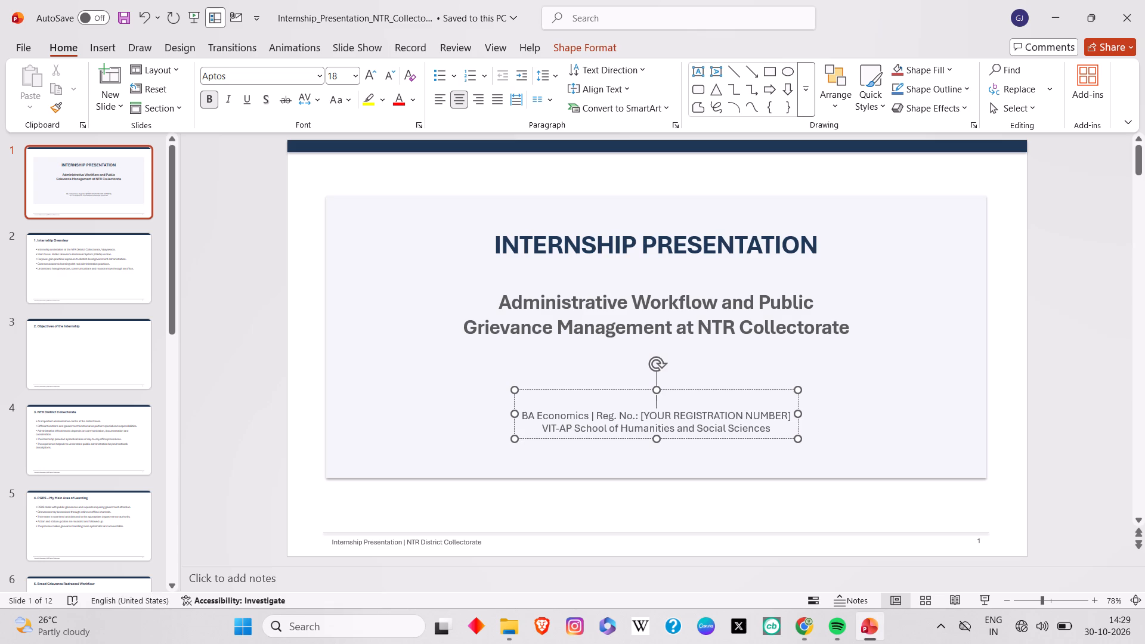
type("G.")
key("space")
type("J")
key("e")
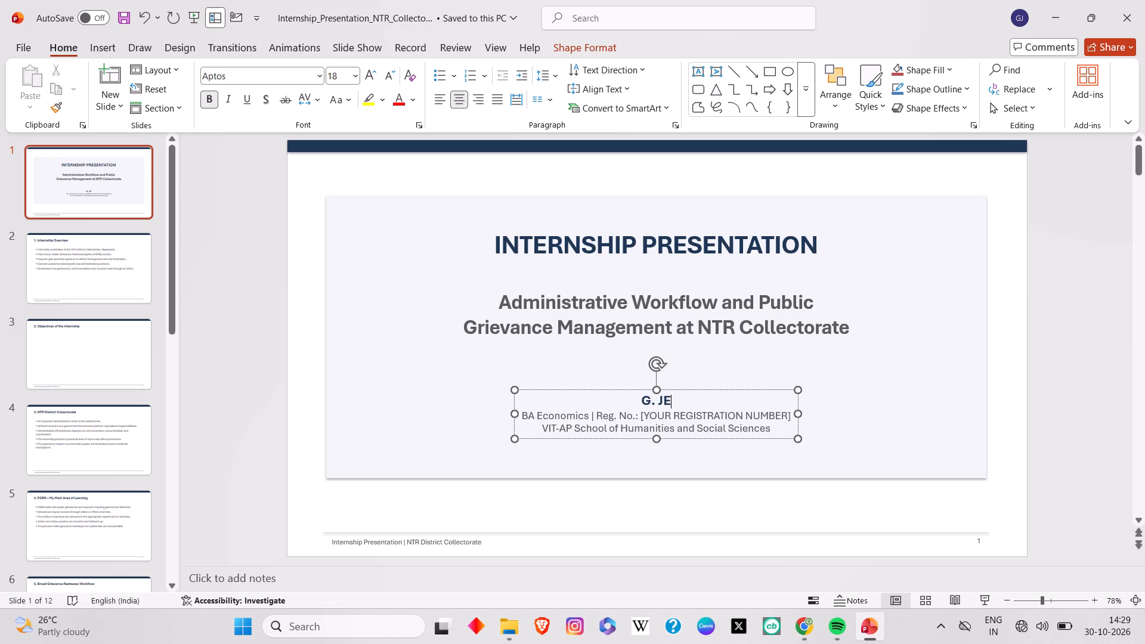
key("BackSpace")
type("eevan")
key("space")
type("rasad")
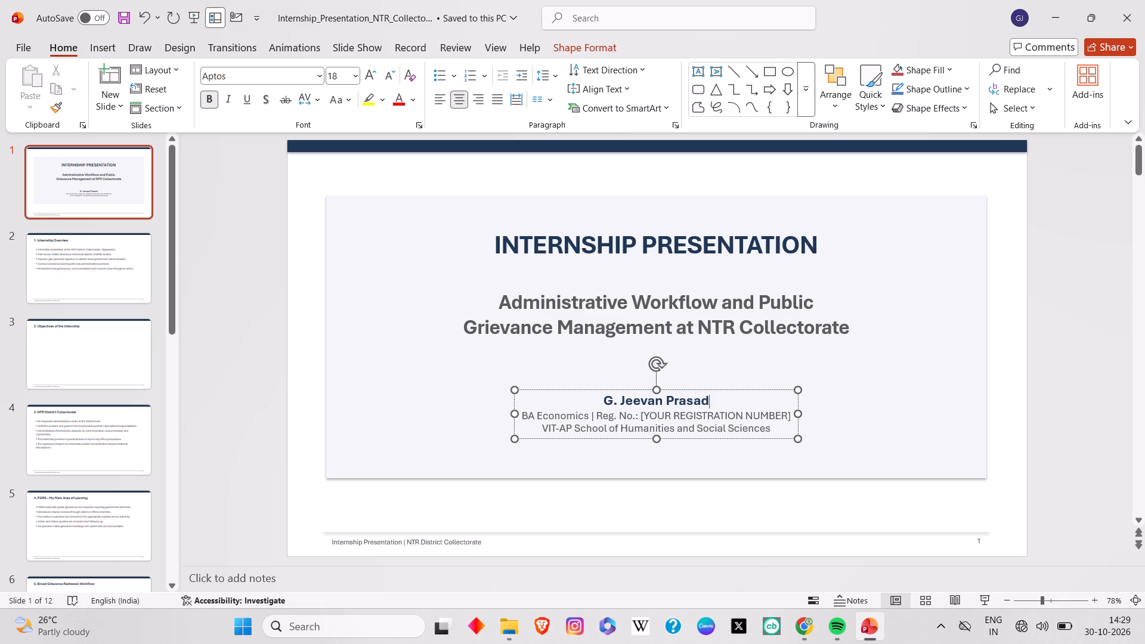
Replace the YOUR REGISTRATION NUMBER placeholder on the title slide with the student's registration number, keeping the square brackets.
left_click(787, 416)
key("BackSpace")
key("BackSpace")
key("BackSpace")
key("BackSpace")
key("BackSpace")
key("BackSpace")
key("BackSpace")
key("BackSpace")
key("BackSpace")
key("BackSpace")
key("BackSpace")
key("BackSpace")
key("BackSpace")
key("BackSpace")
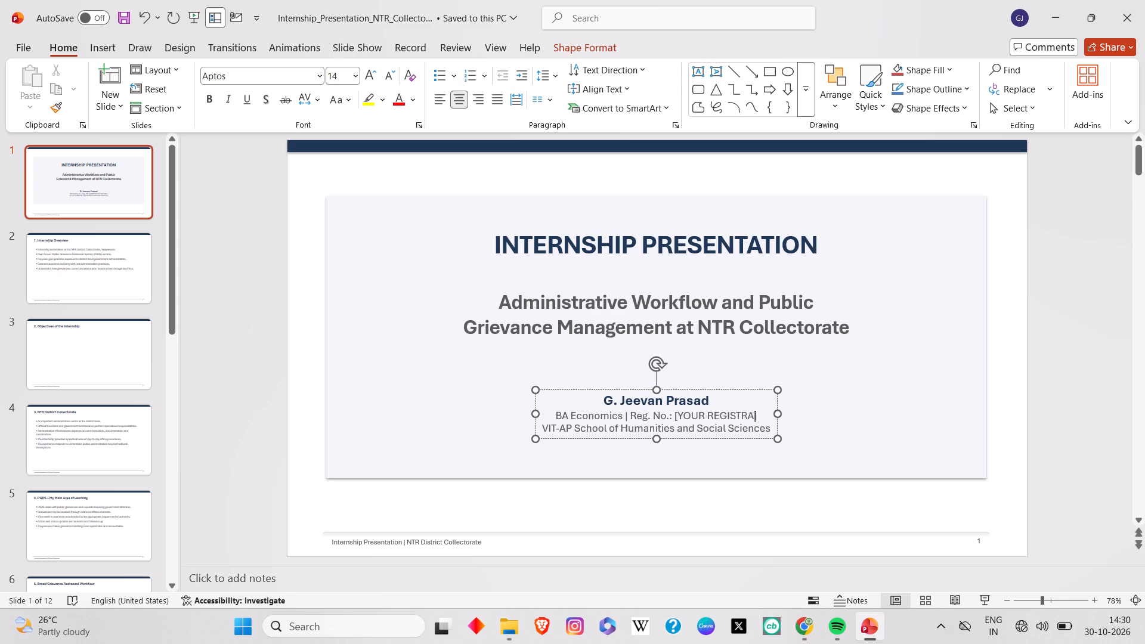
key("BackSpace")
key("BackSpace")
key("BackSpace")
key("BackSpace")
key("BackSpace")
key("BackSpace")
key("BackSpace")
key("BackSpace")
key("BackSpace")
key("BackSpace")
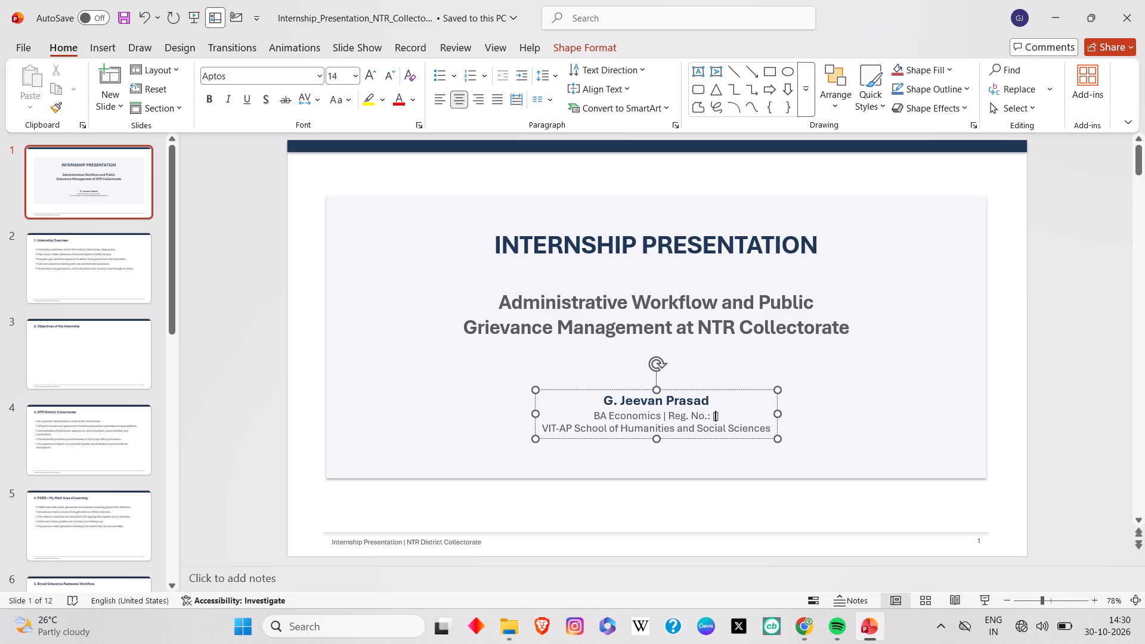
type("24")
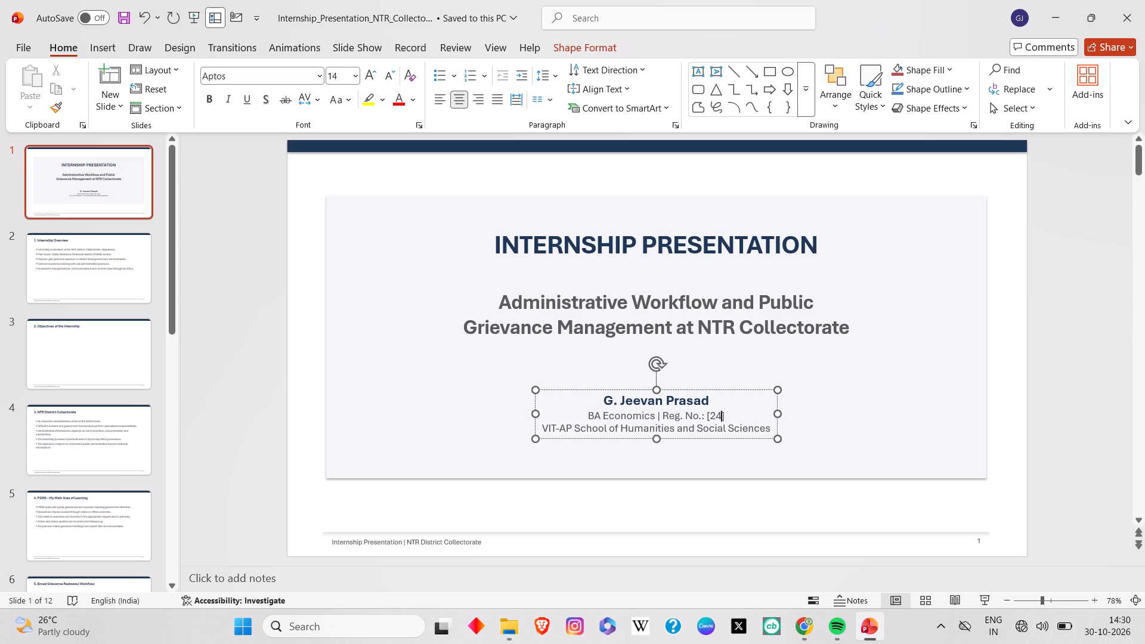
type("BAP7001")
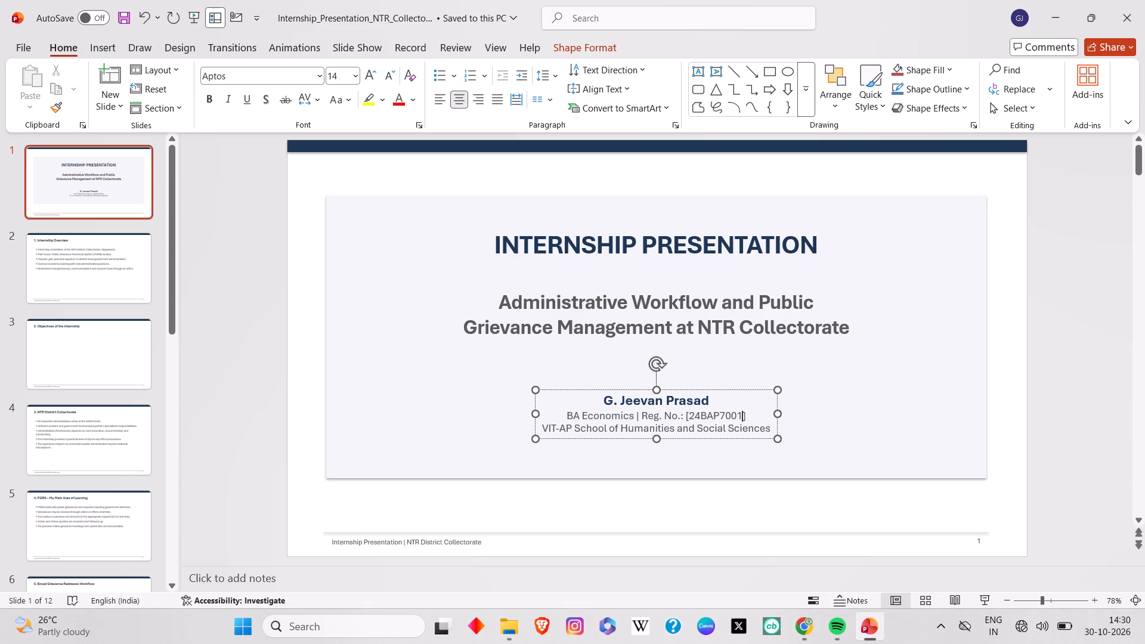
left_click(772, 429)
Look over slides 2 to 4, covering the Internship Overview, Objectives of the Internship and NTR District Collectorate, ending back on slide 2.
left_click(54, 295)
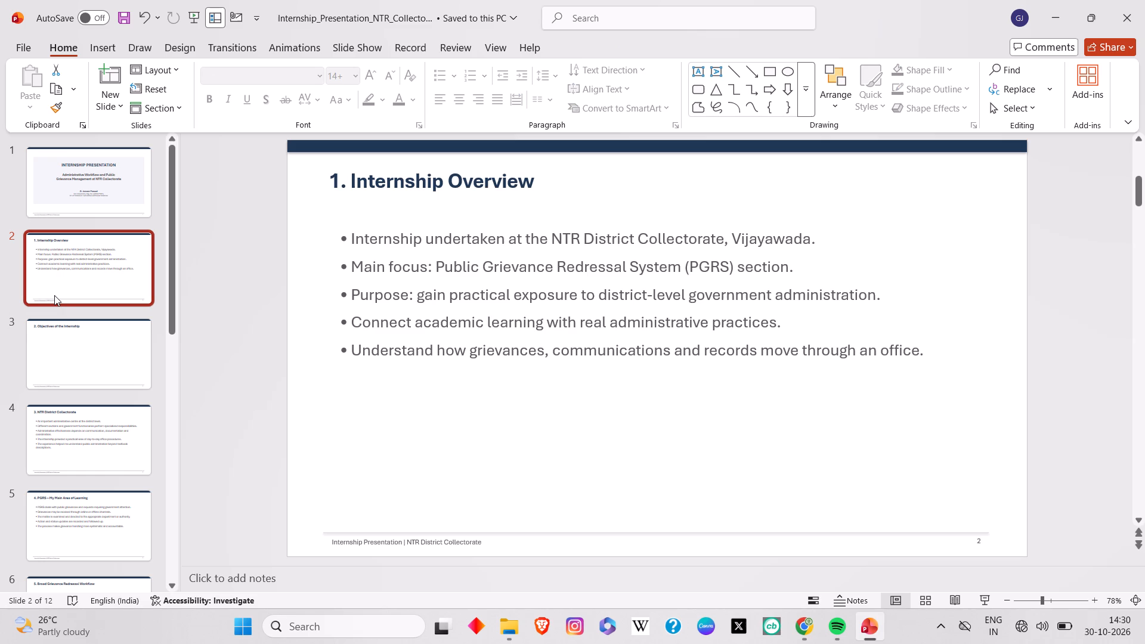
left_click(86, 361)
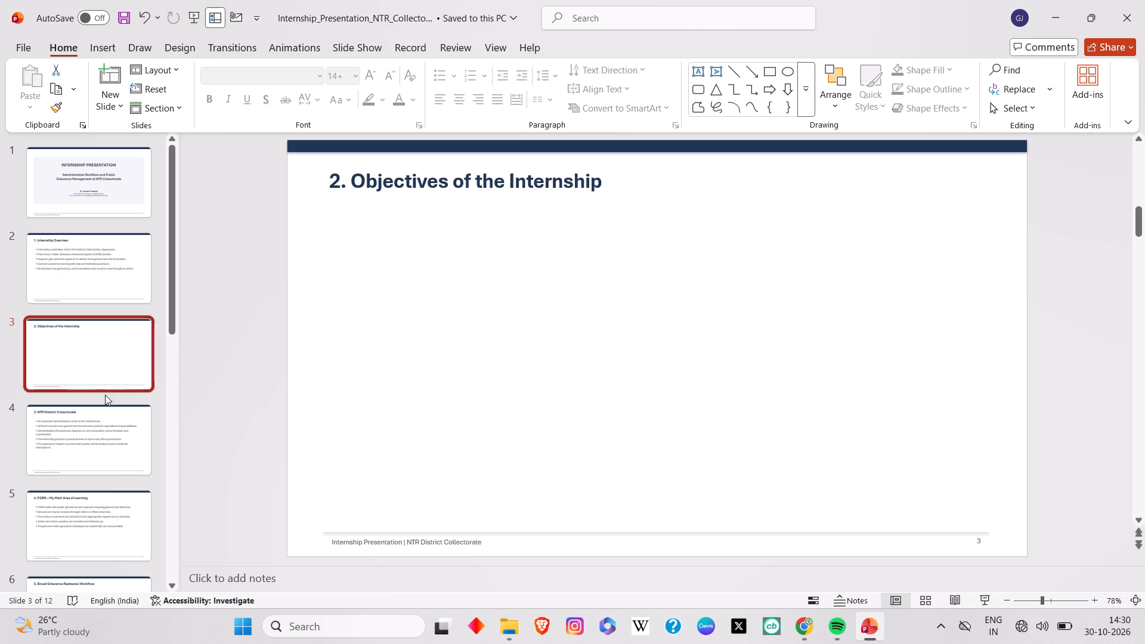
left_click(93, 426)
left_click(110, 338)
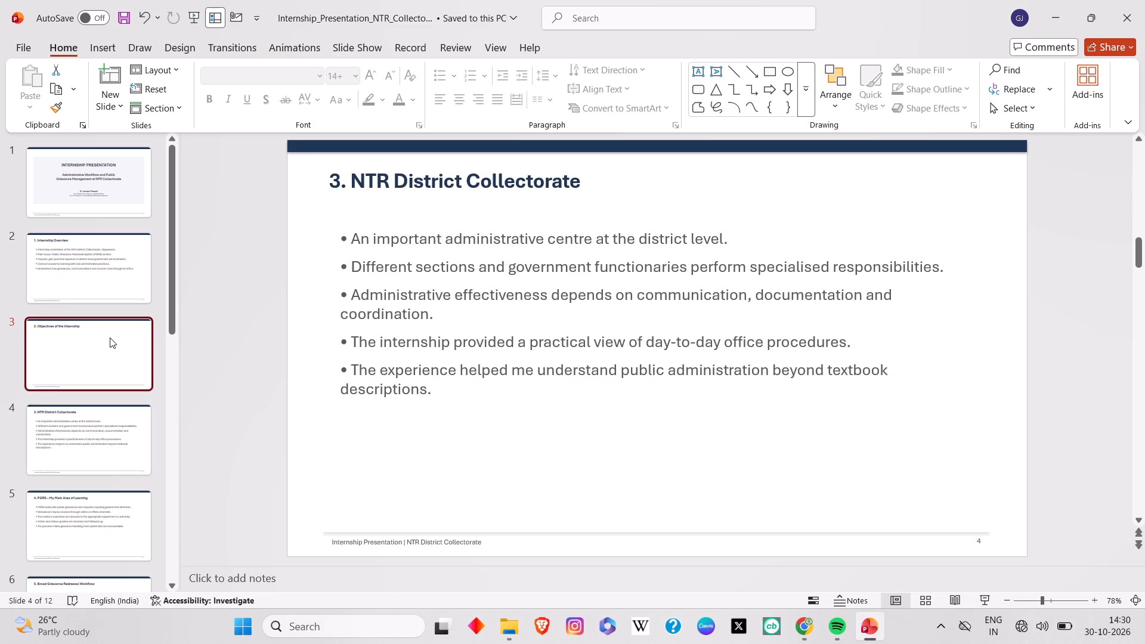
left_click(122, 262)
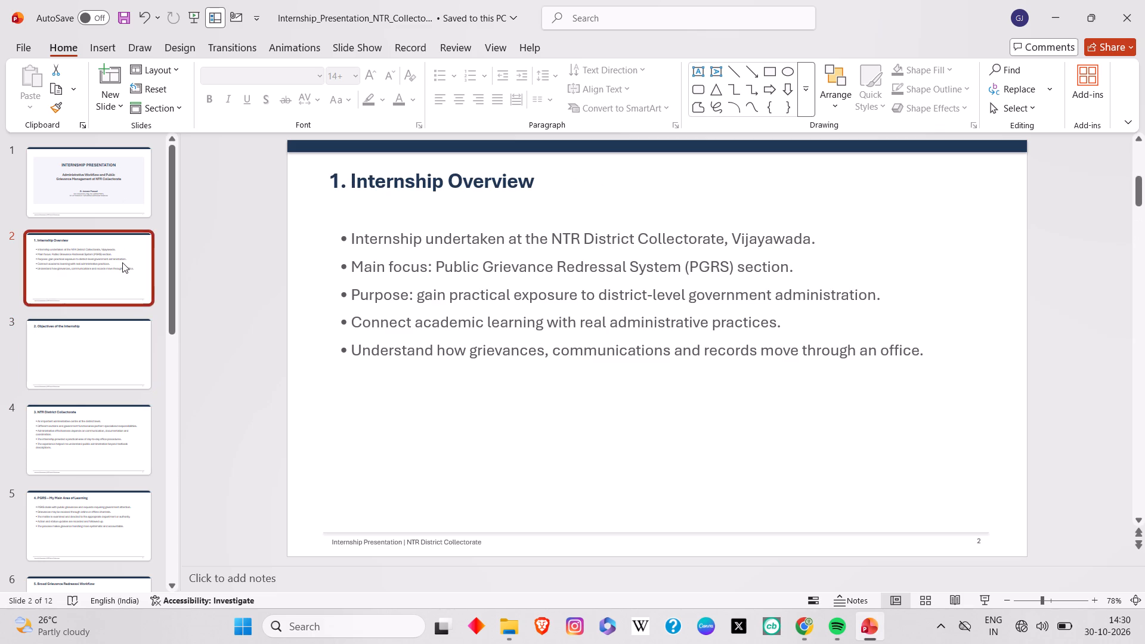
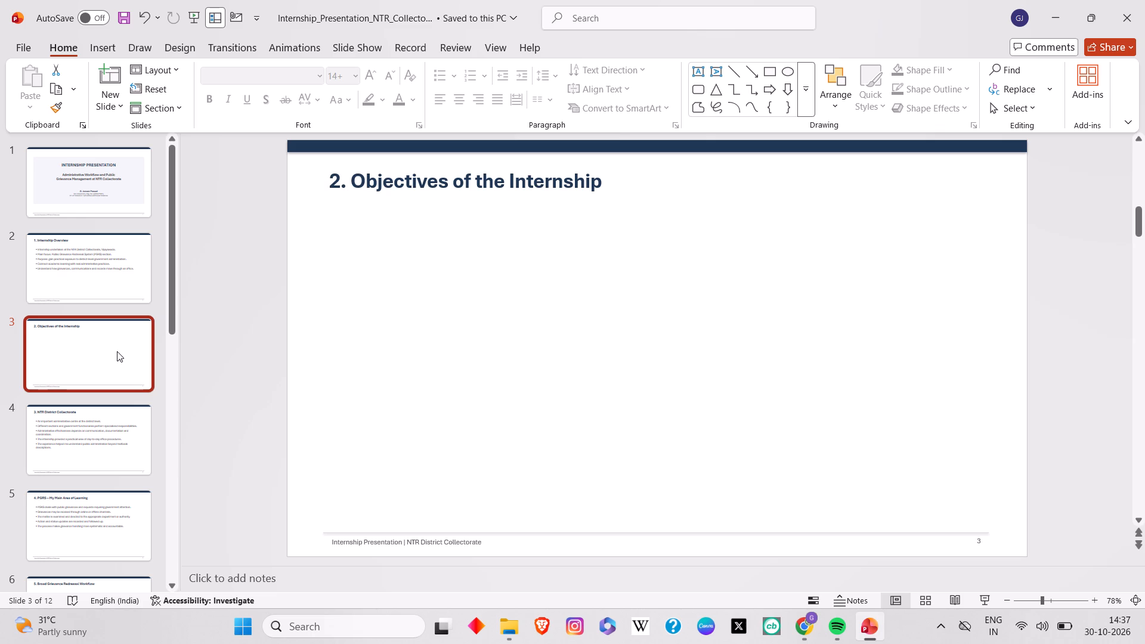
left_click(408, 237)
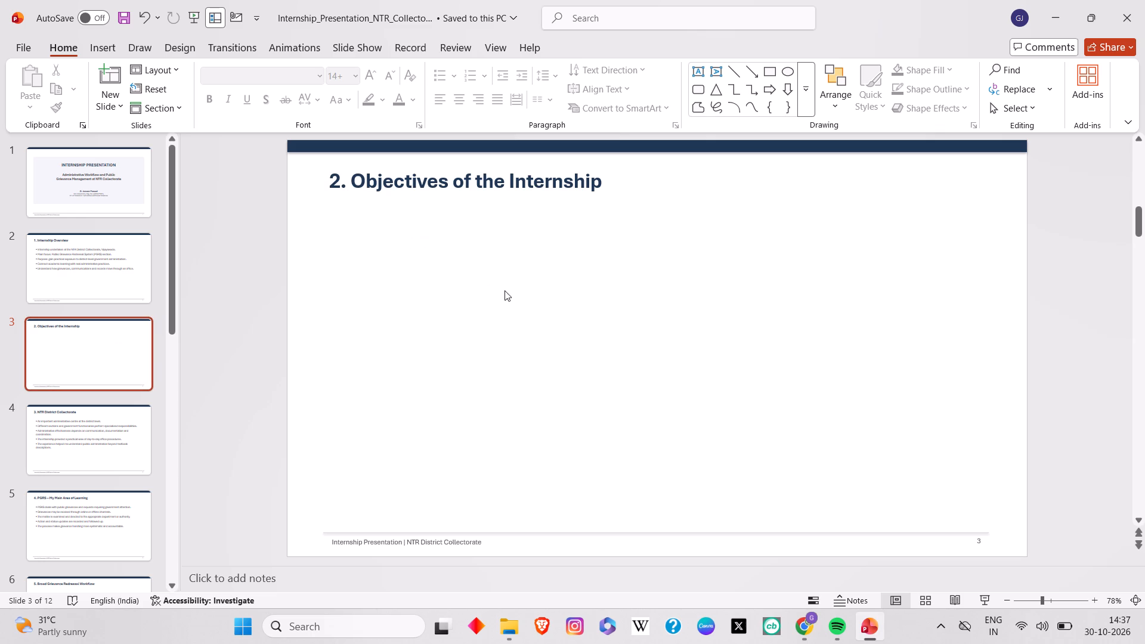
left_click(505, 290)
double_click(474, 253)
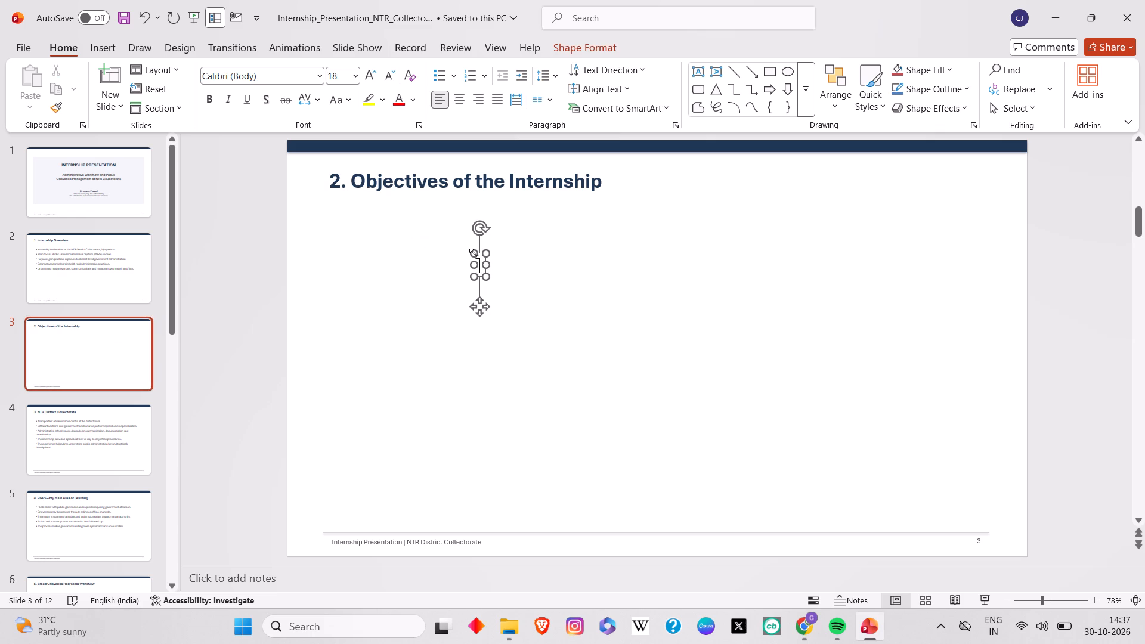
left_click(554, 298)
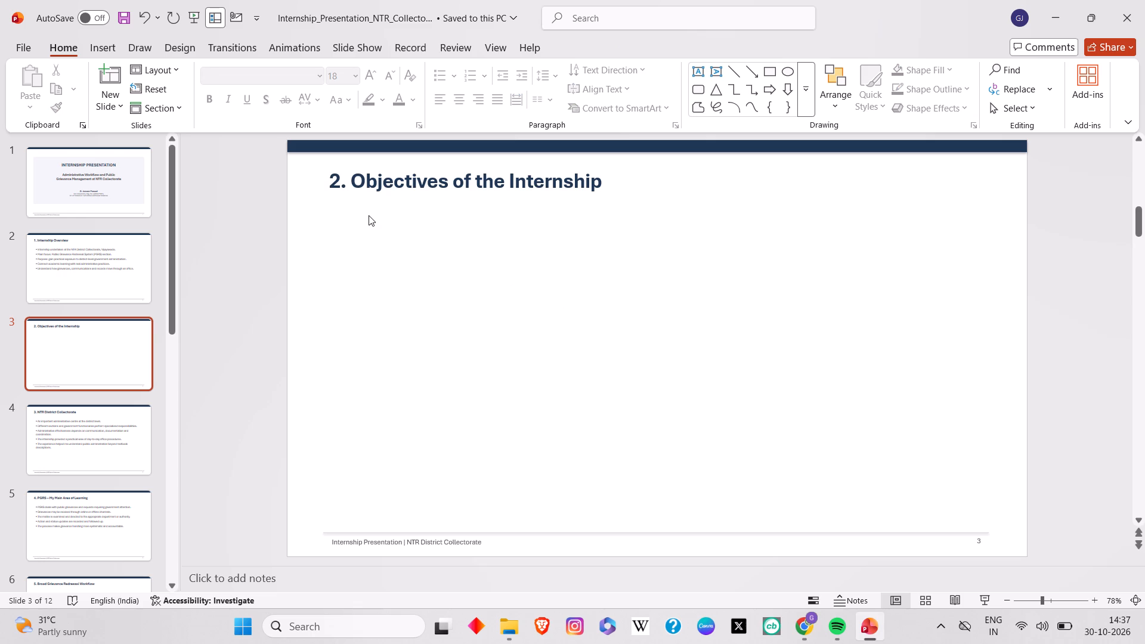
left_click(369, 215)
double_click(369, 215)
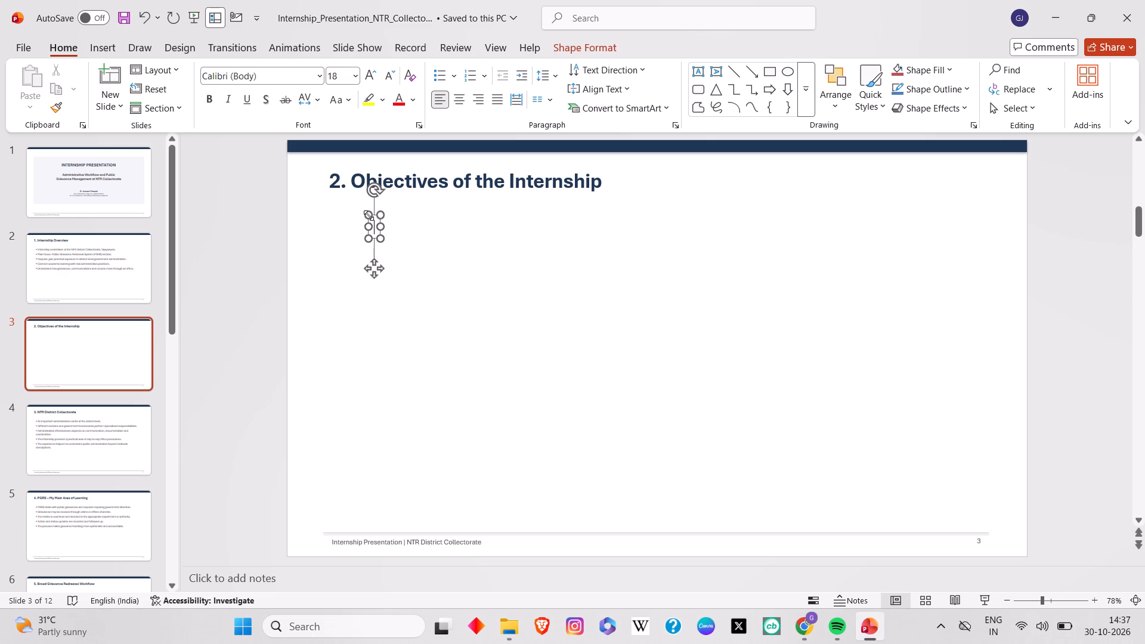
type("jjkk")
key("BackSpace")
key("BackSpace")
key("BackSpace")
key("BackSpace")
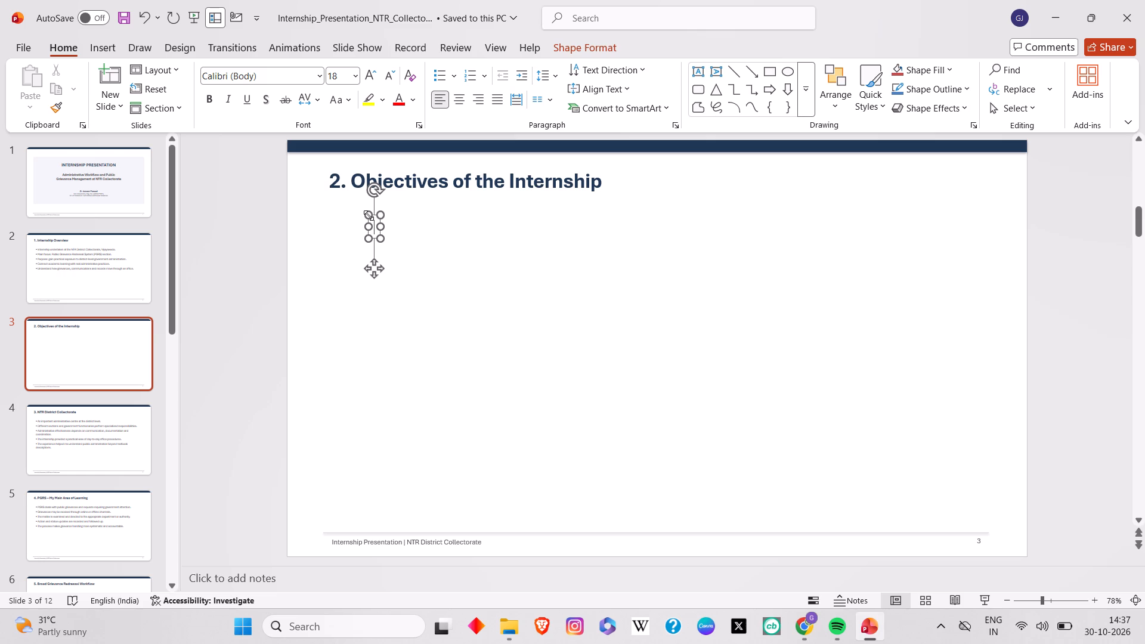
Start the first objective in the new text box with the capitalised word "Understanding".
type("understa")
type("nding")
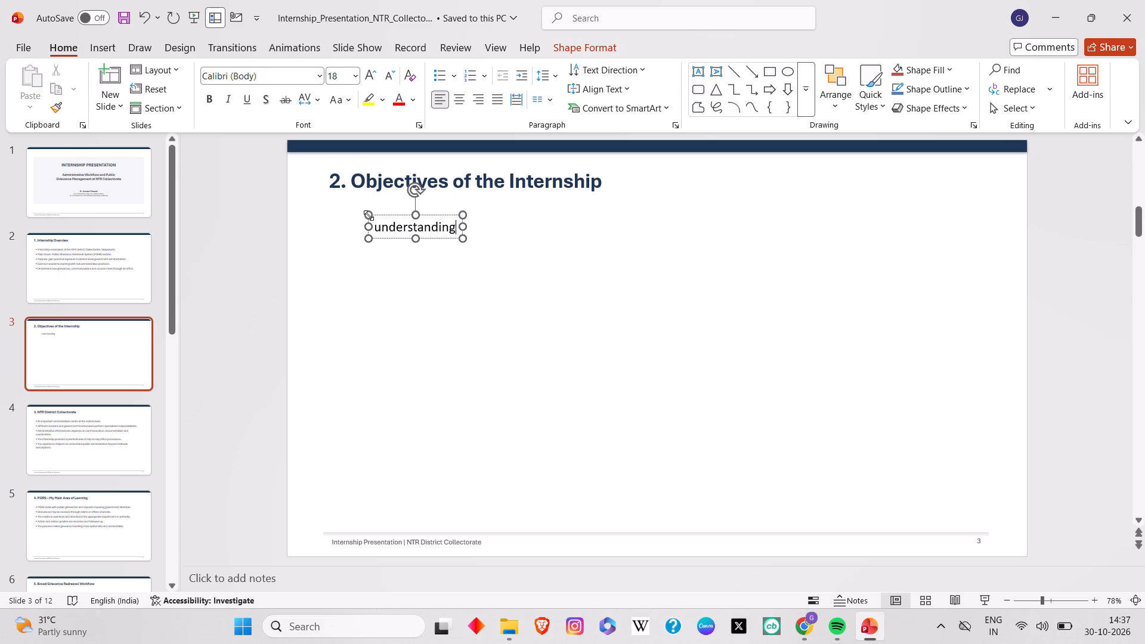
key("Left")
key("Left")
key("Left")
key("Left")
key("Left")
key("Left")
key("Left")
key("Left")
key("Left")
key("Left")
key("Left")
key("Left")
key("BackSpace")
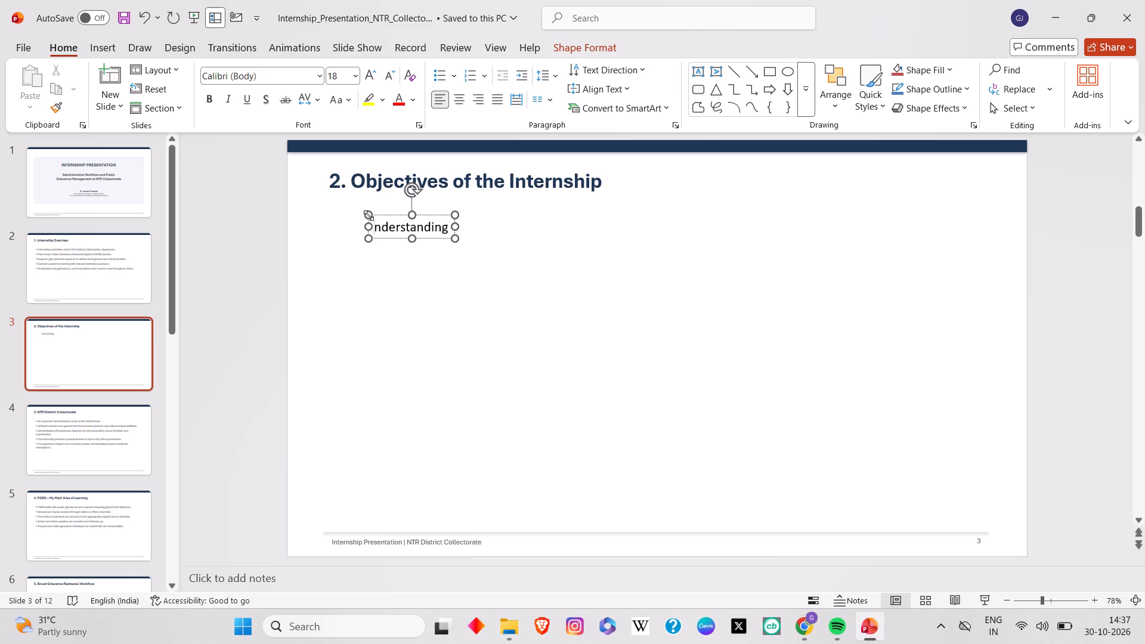
key("u")
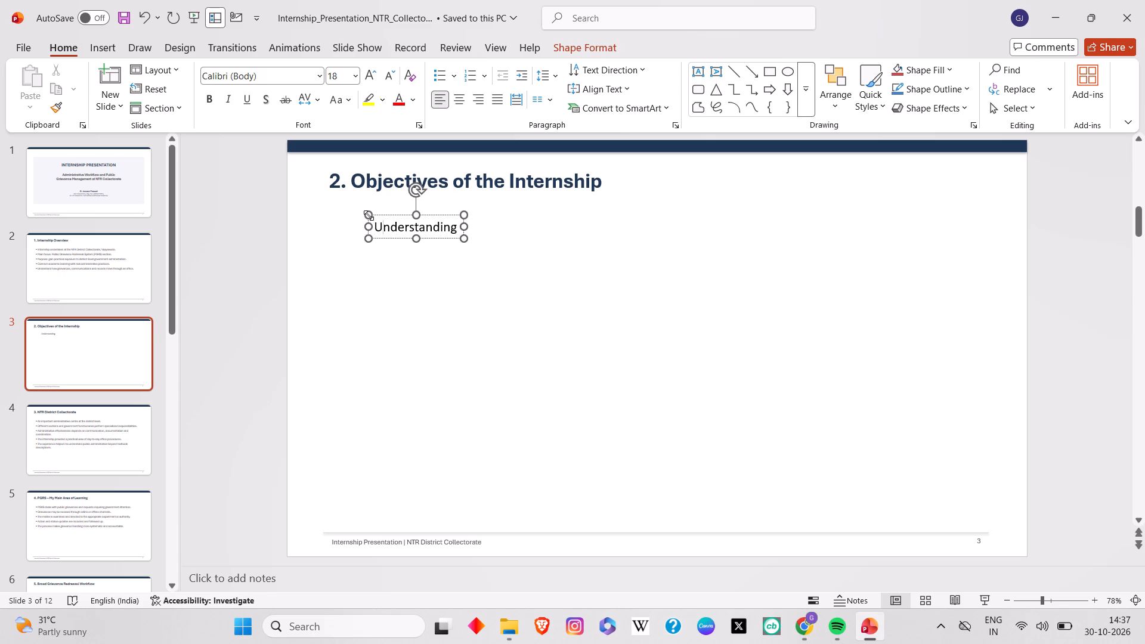
Continue the objective line after "Understanding" with the lowercase word "the", and start revising that wording.
key("Right")
key("Right")
key("Right")
key("Right")
key("Right")
key("Right")
key("Right")
key("Right")
key("Right")
key("Right")
key("Right")
key("Right")
key("space")
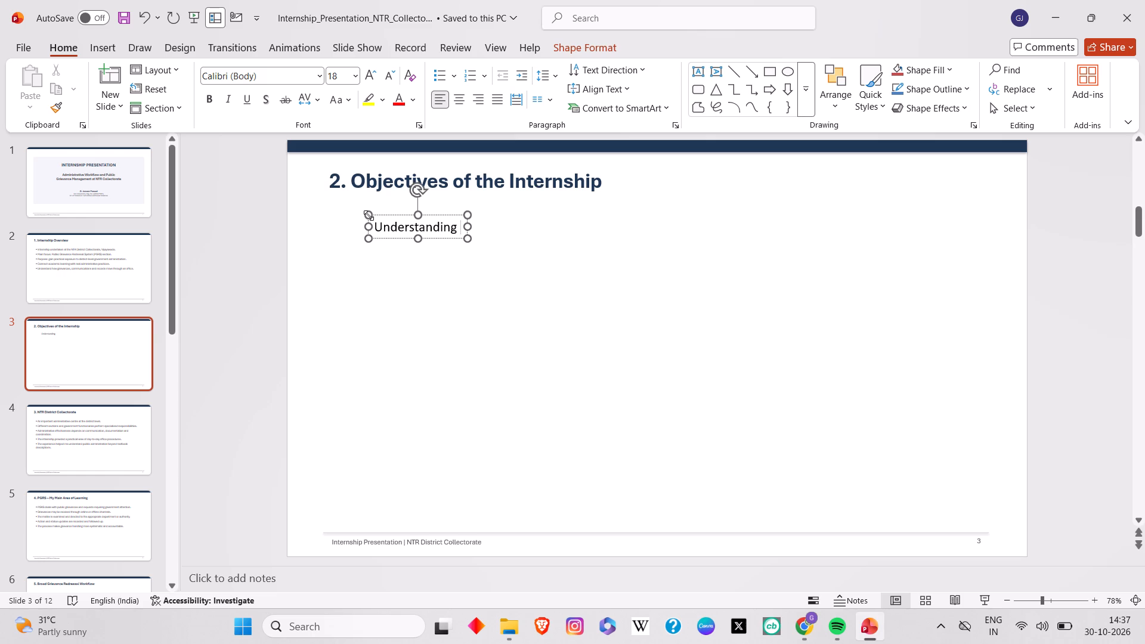
type("TH")
key("BackSpace")
key("BackSpace")
type("the")
key("space")
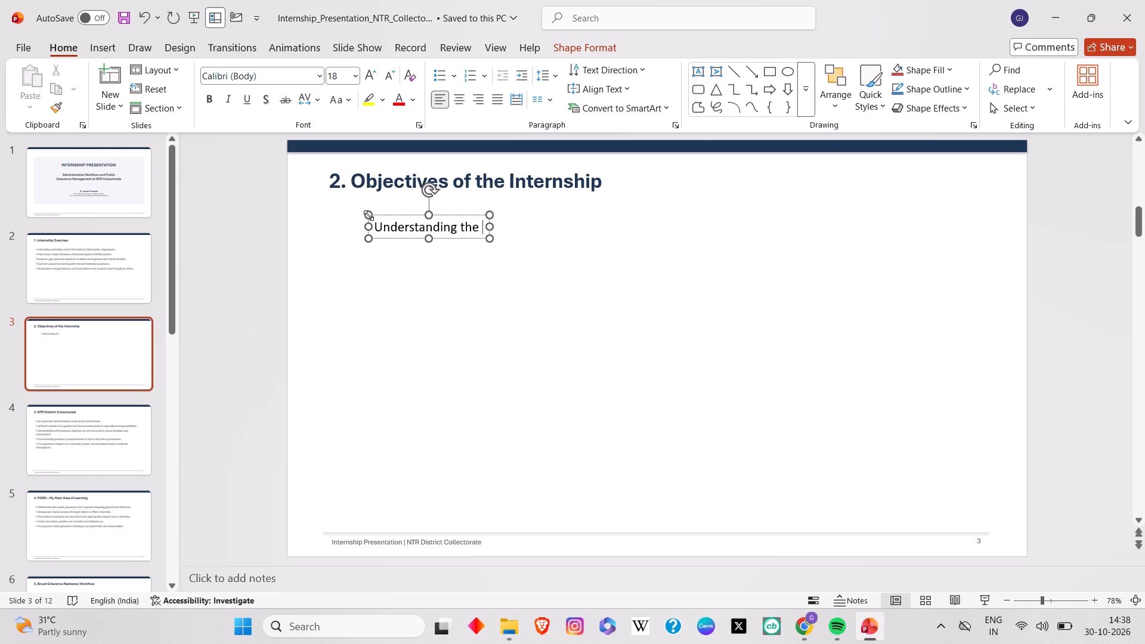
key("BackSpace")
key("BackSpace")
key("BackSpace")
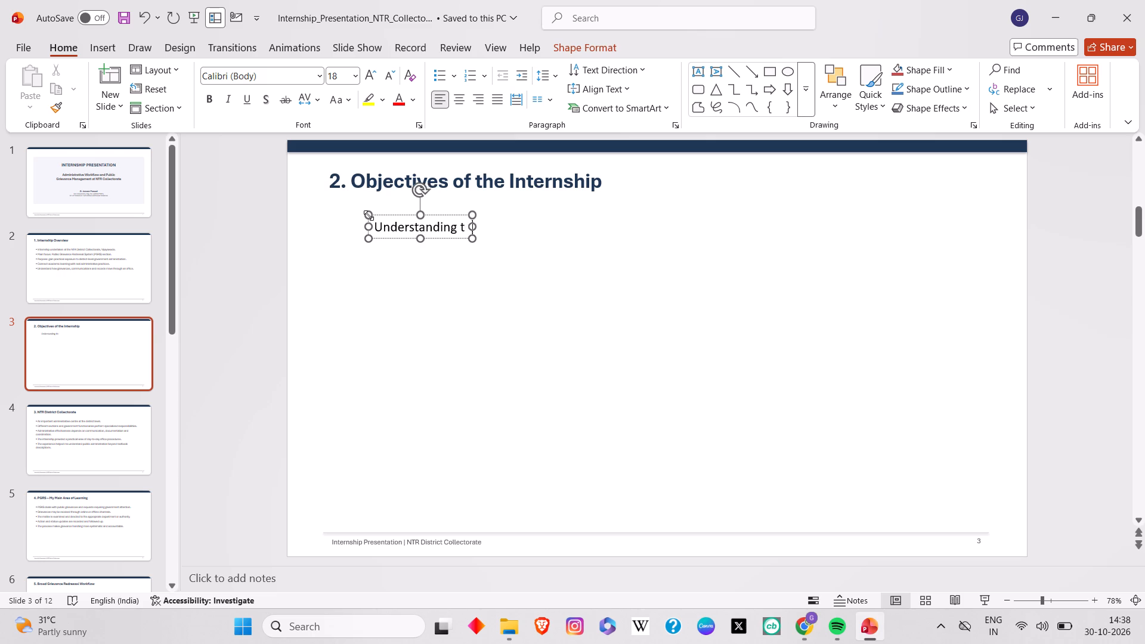
Erase the draft objective wording "Understanding t" from the text box below the "Objectives of the Internship" heading on slide 3.
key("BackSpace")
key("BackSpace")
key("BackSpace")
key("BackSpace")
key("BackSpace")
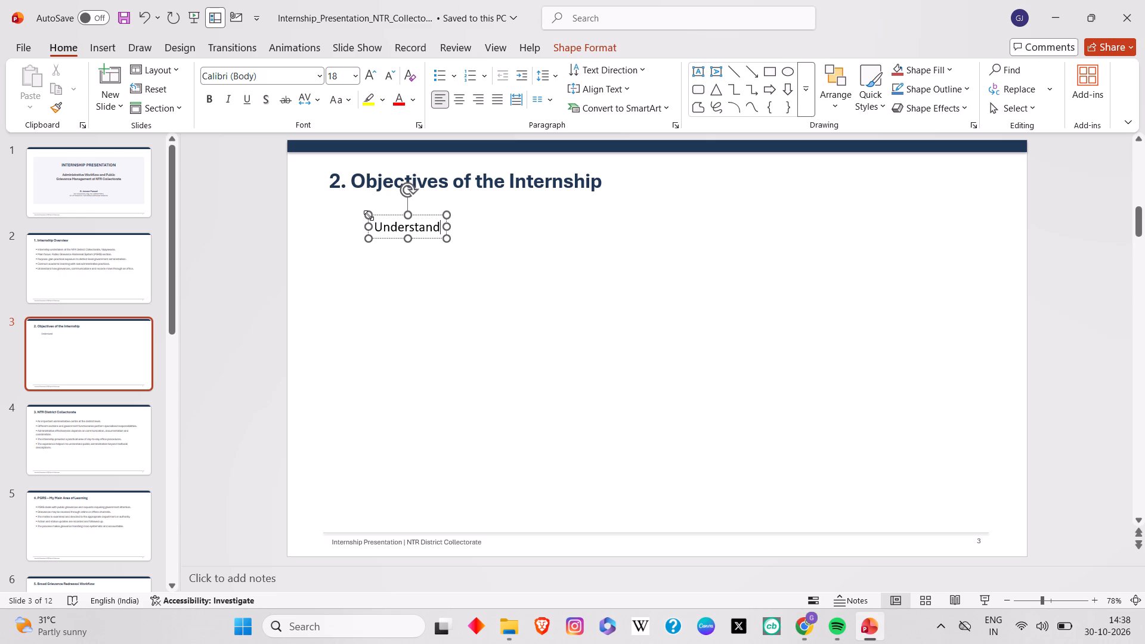
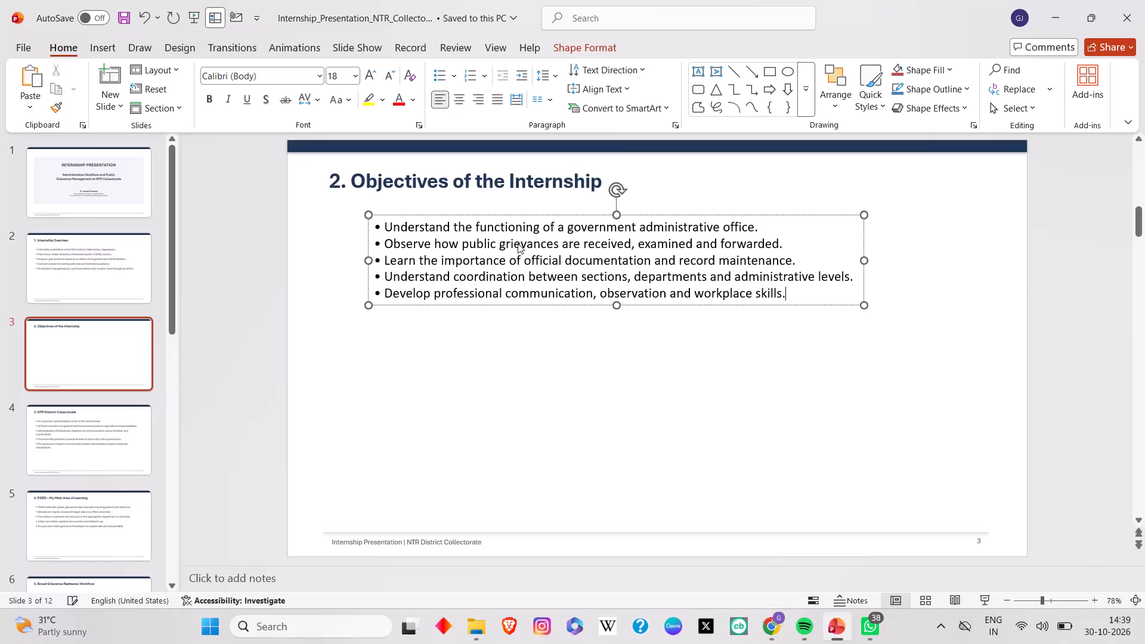
Finish editing the objectives text box on slide 3 and display slide 2, "Internship Overview".
left_click(592, 342)
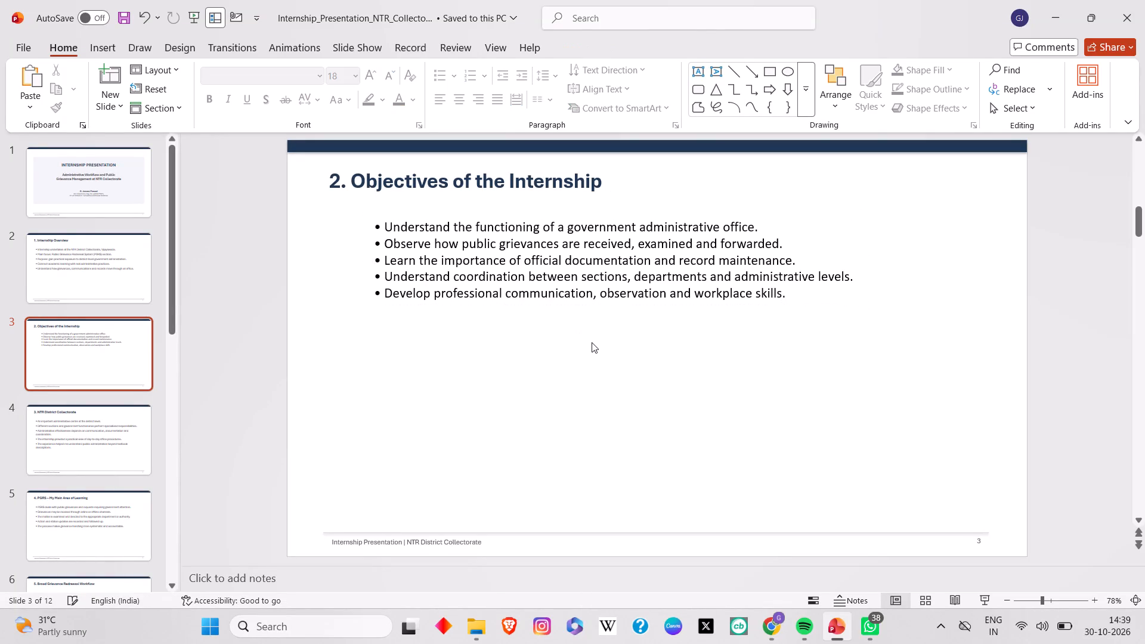
left_click(133, 238)
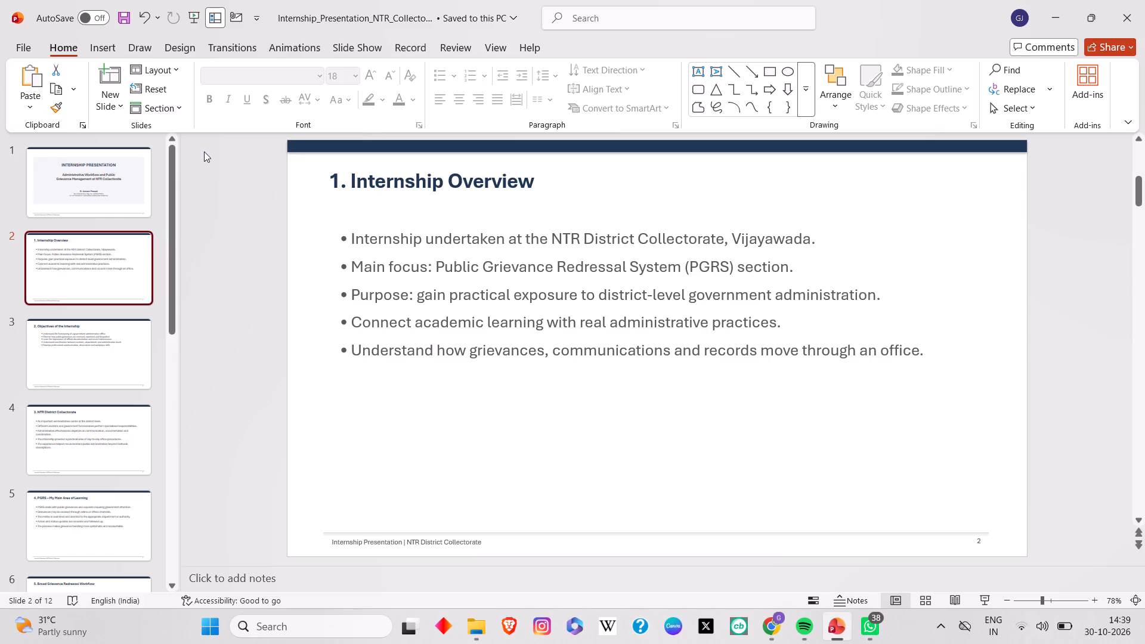
Turn on AutoSave for the presentation by uploading the file to the signed-in cloud storage account.
left_click(98, 14)
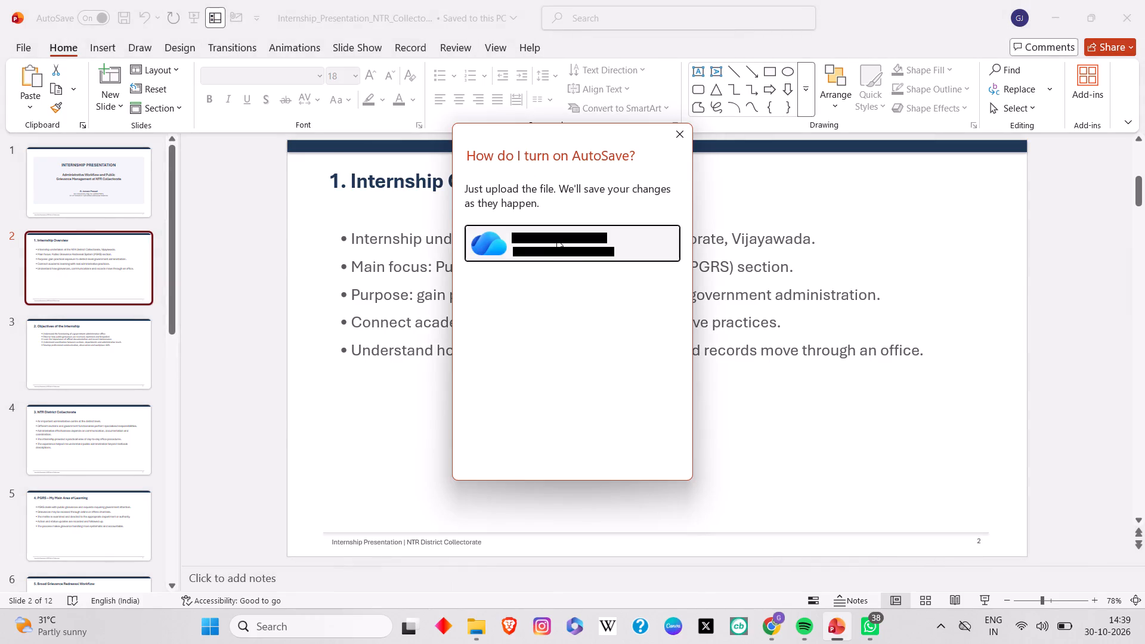
left_click(556, 239)
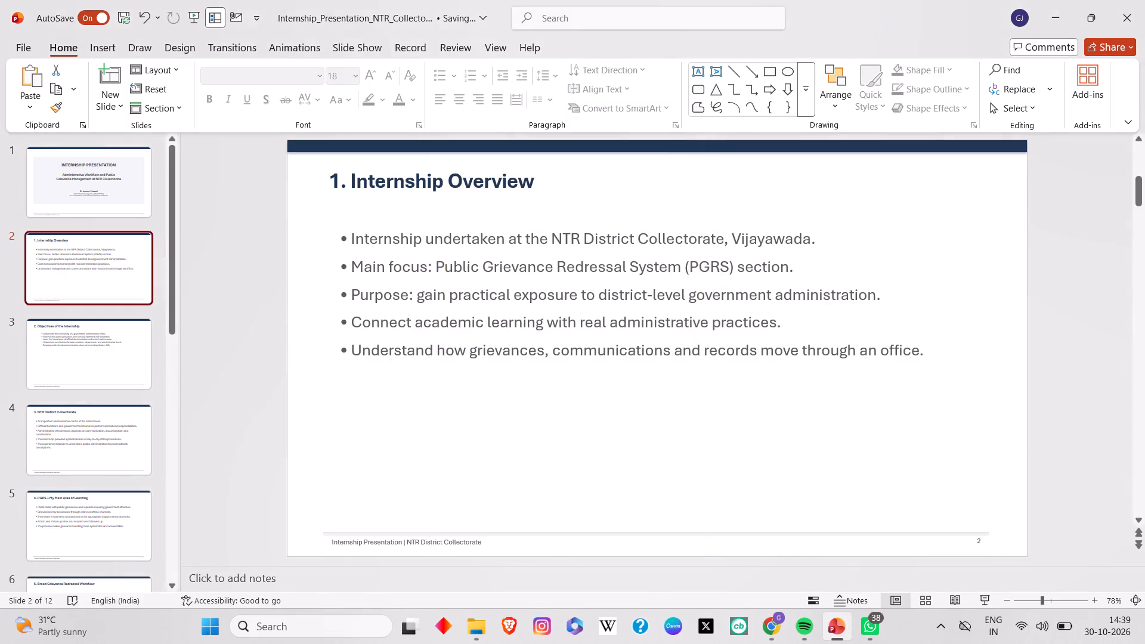
Change both words of the "INTERNSHIP PRESENTATION" title on slide 1 to Times New Roman.
left_click(465, 241)
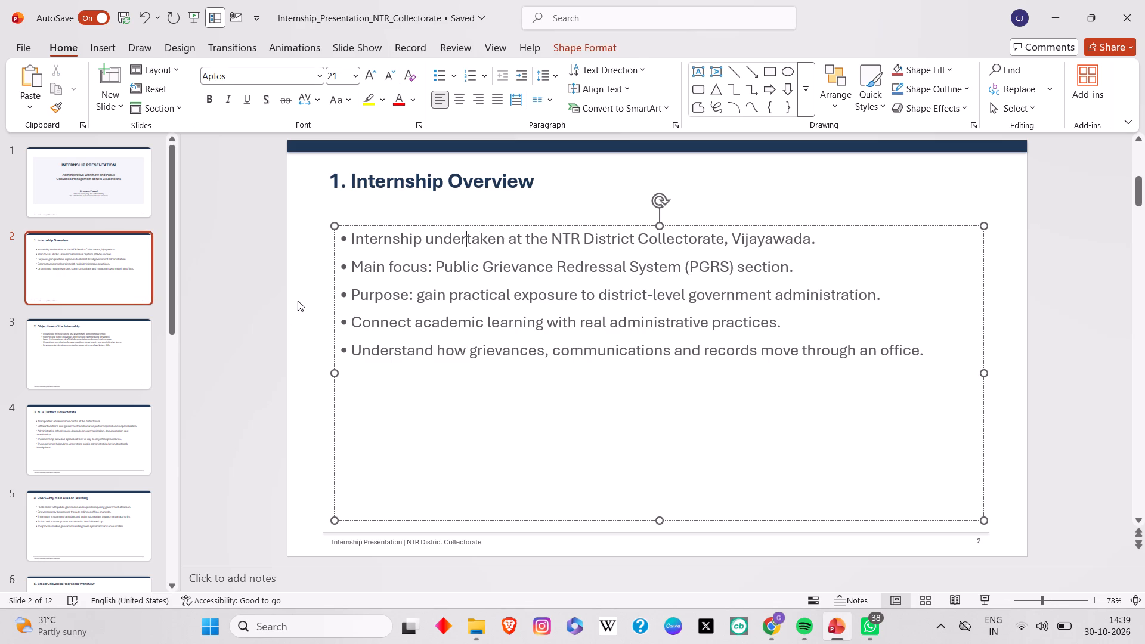
left_click(128, 205)
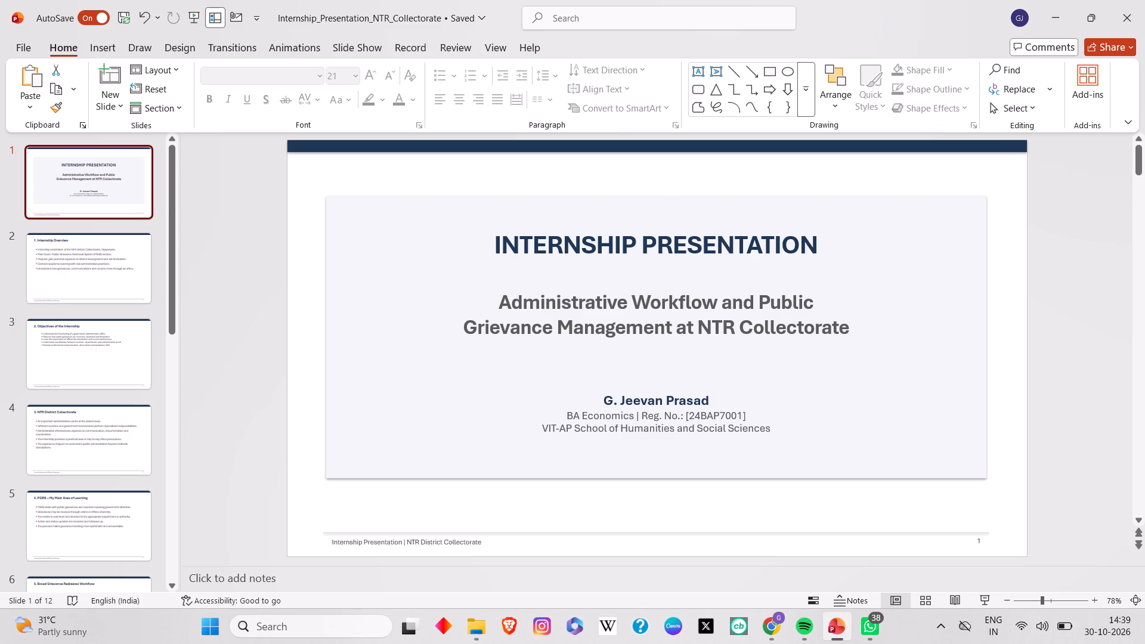
left_click(503, 241)
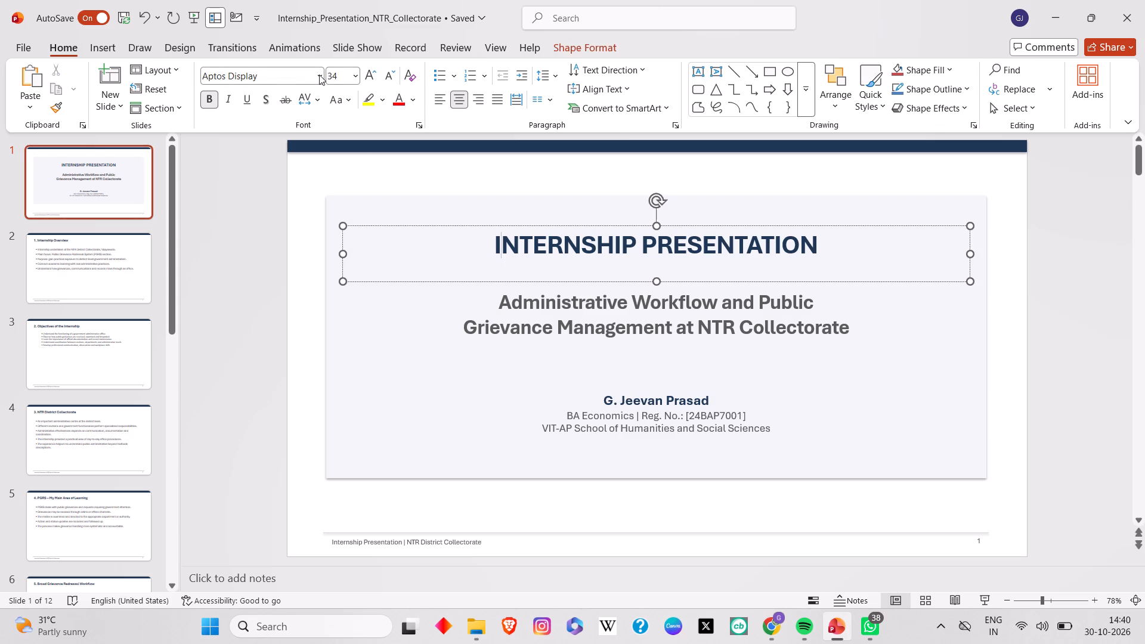
left_click(319, 75)
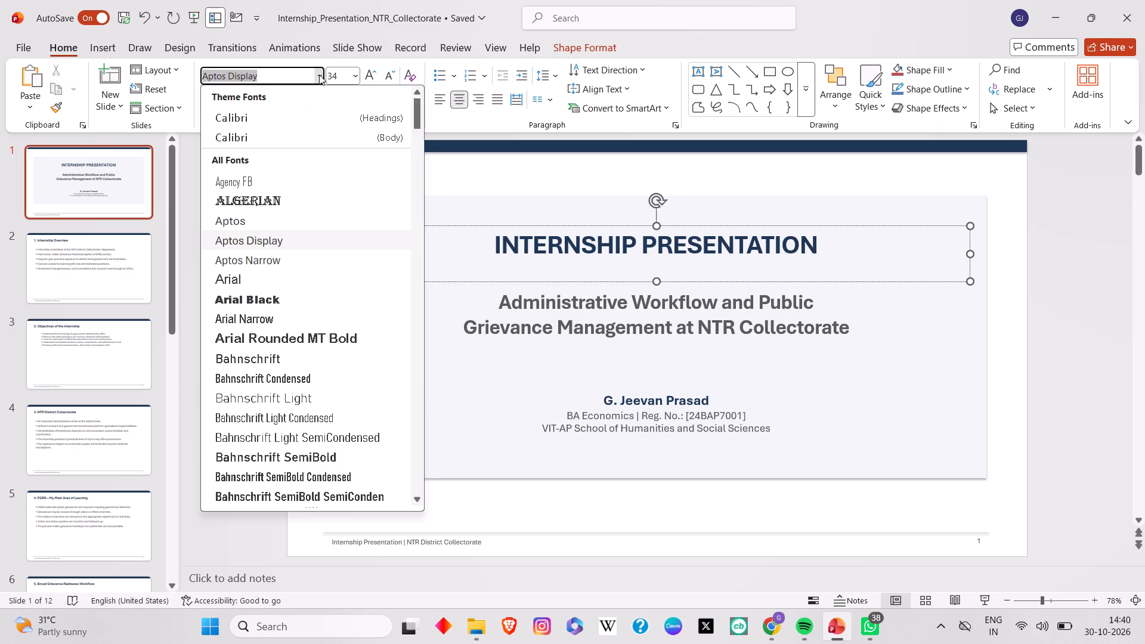
scroll(358, 231, "down", 2)
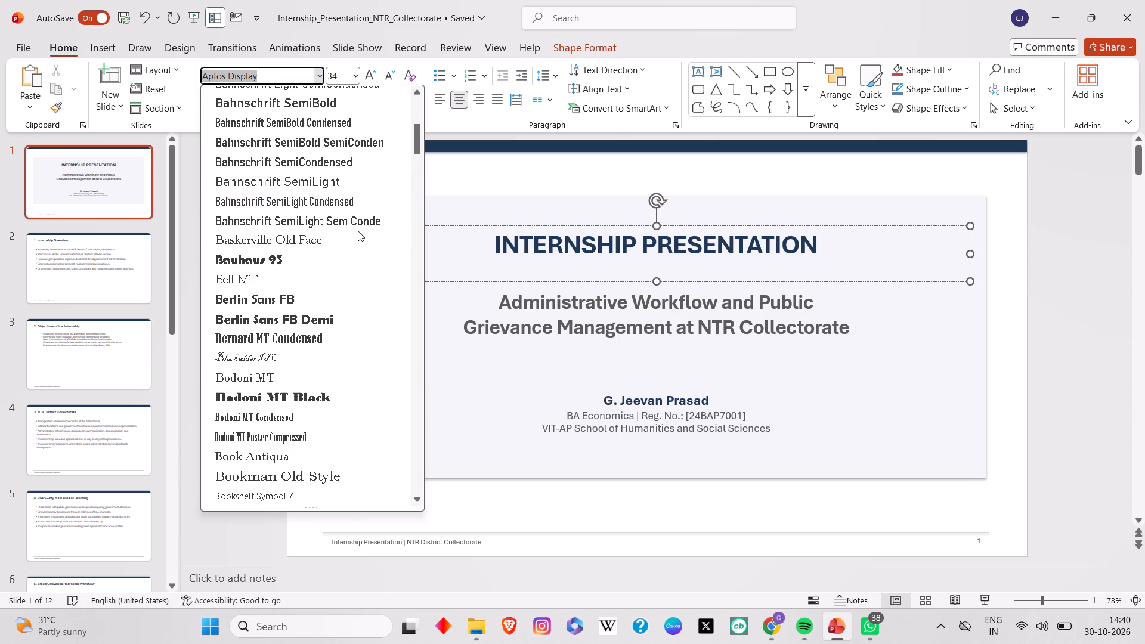
scroll(358, 230, "down", 2)
scroll(358, 230, "down", 20)
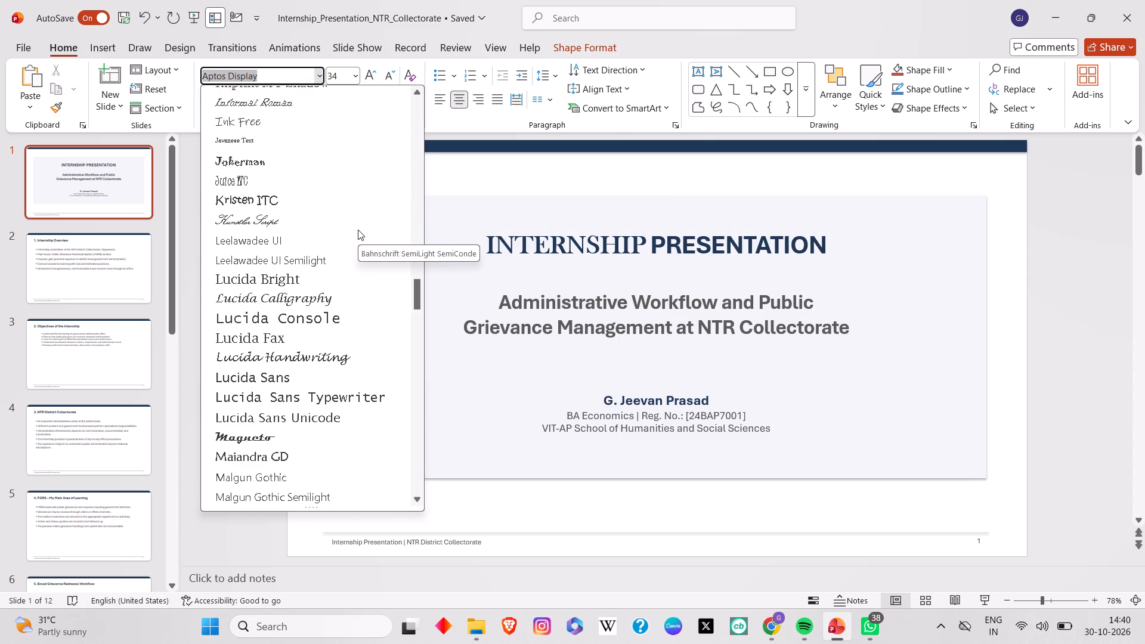
scroll(358, 230, "down", 20)
scroll(358, 230, "down", 6)
scroll(358, 230, "up", 1)
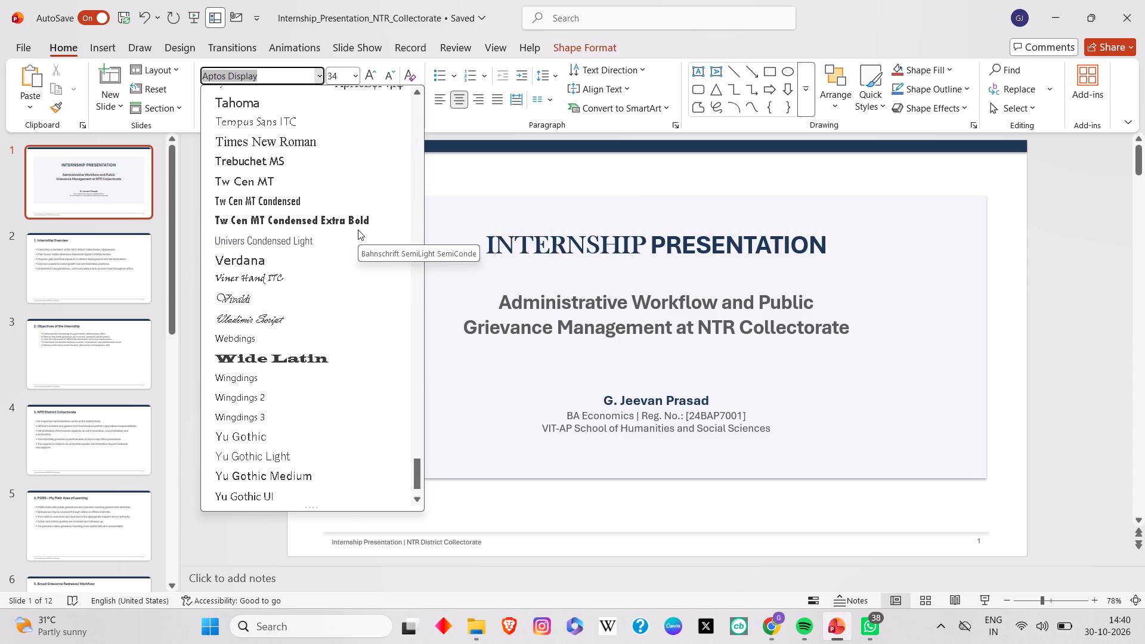
scroll(358, 230, "up", 1)
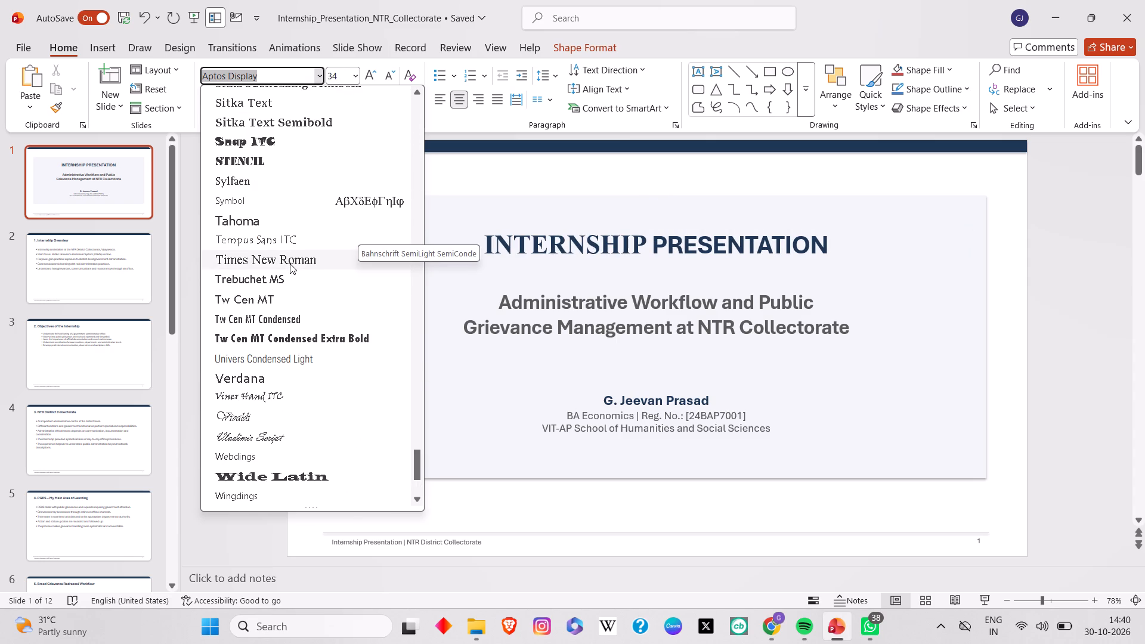
left_click(290, 264)
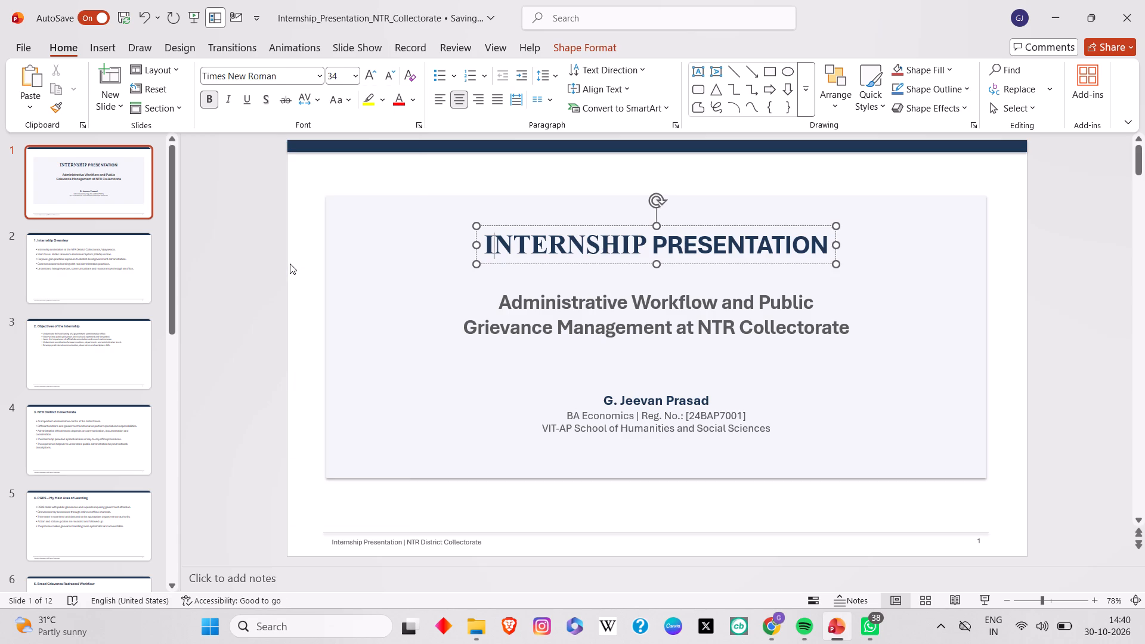
left_click(697, 243)
left_click(321, 72)
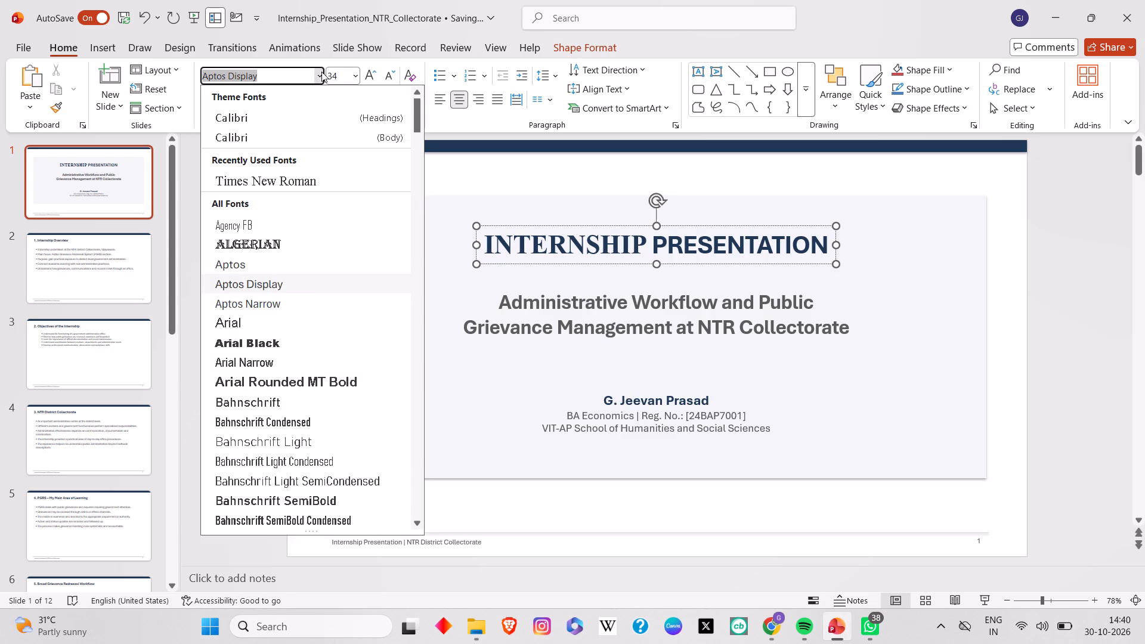
left_click(305, 183)
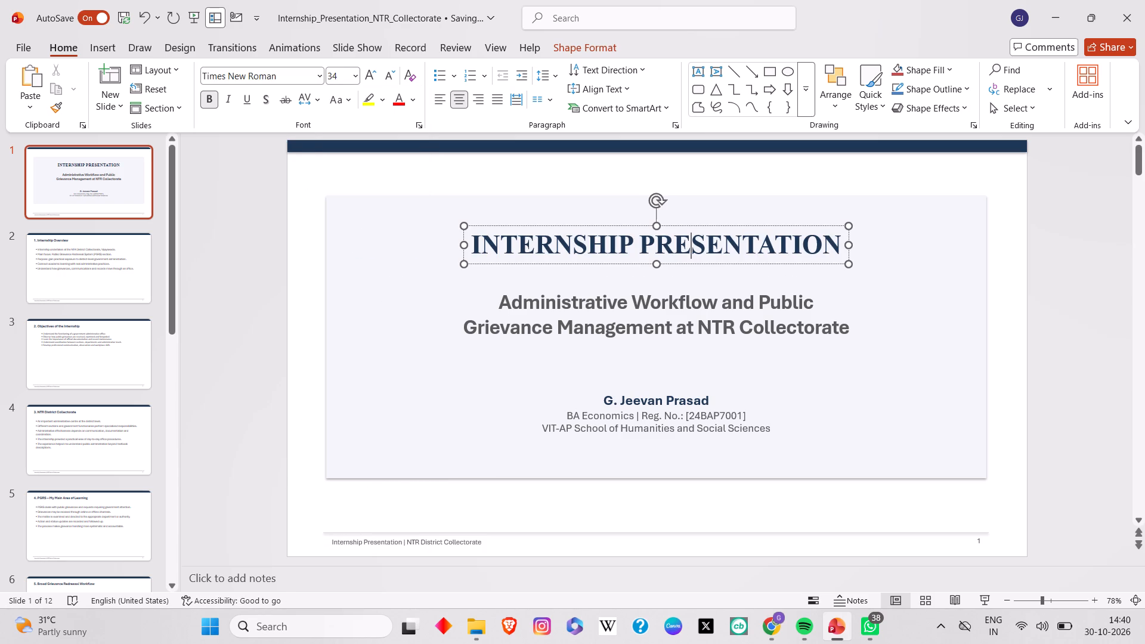
Change the two-line subtitle about administrative workflow and grievance management on slide 1 to Times New Roman.
left_click_drag(499, 301, 806, 324)
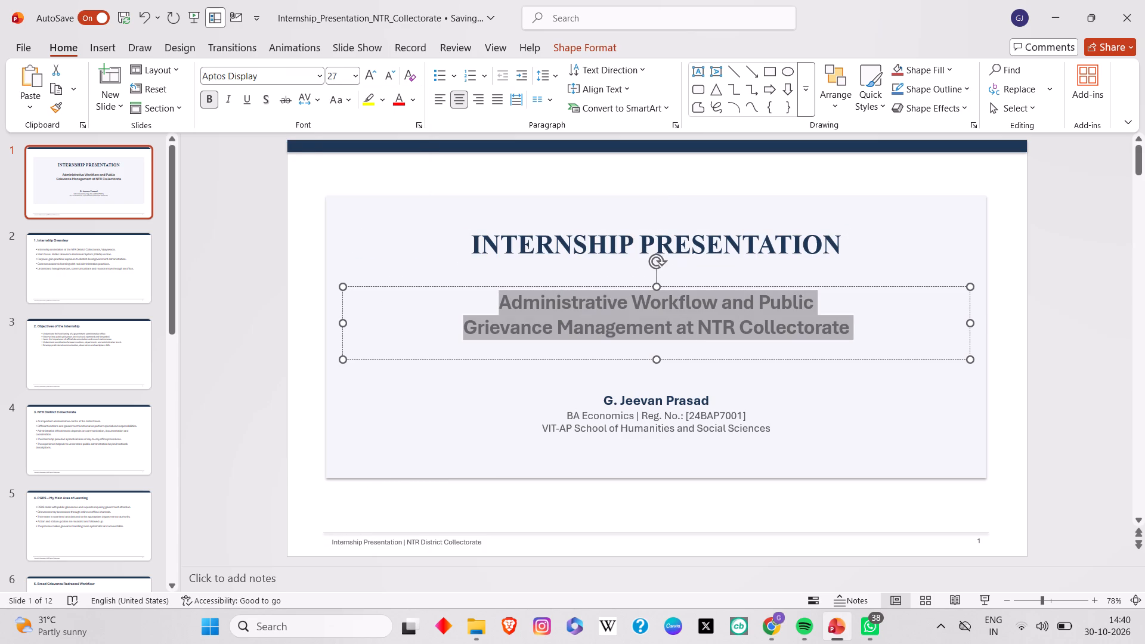
left_click_drag(806, 324, 817, 322)
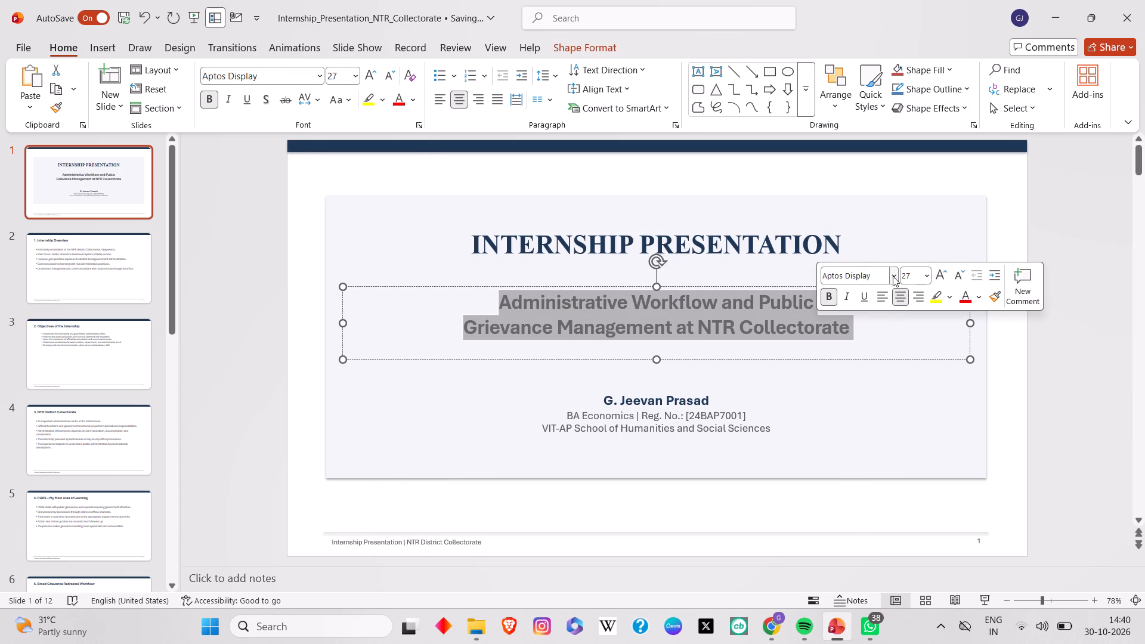
left_click(893, 276)
left_click(879, 382)
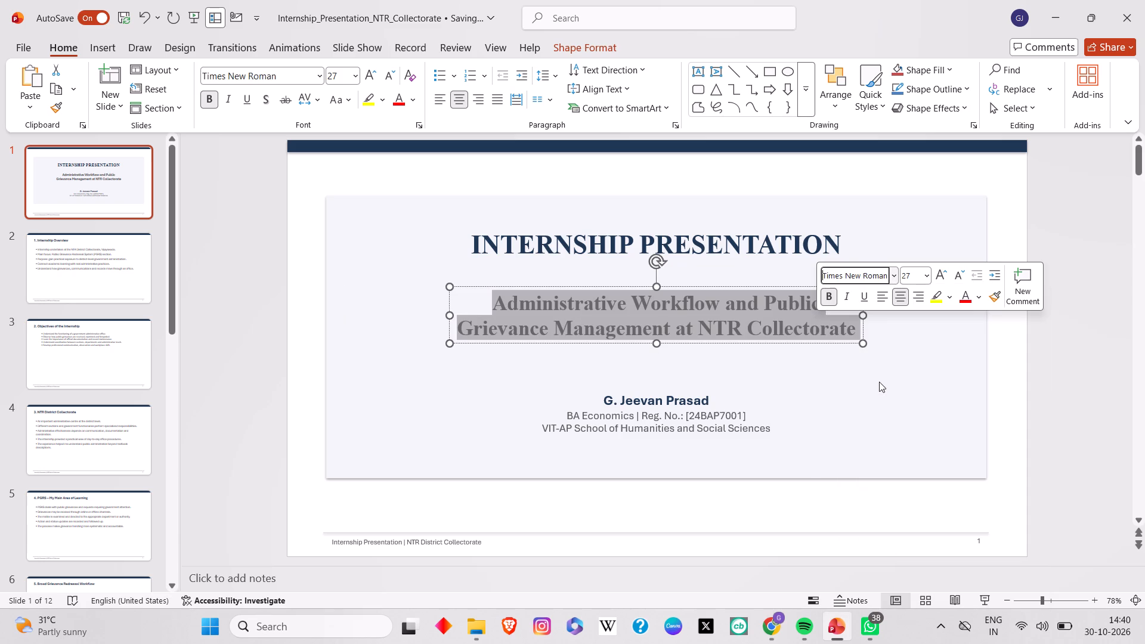
left_click(846, 448)
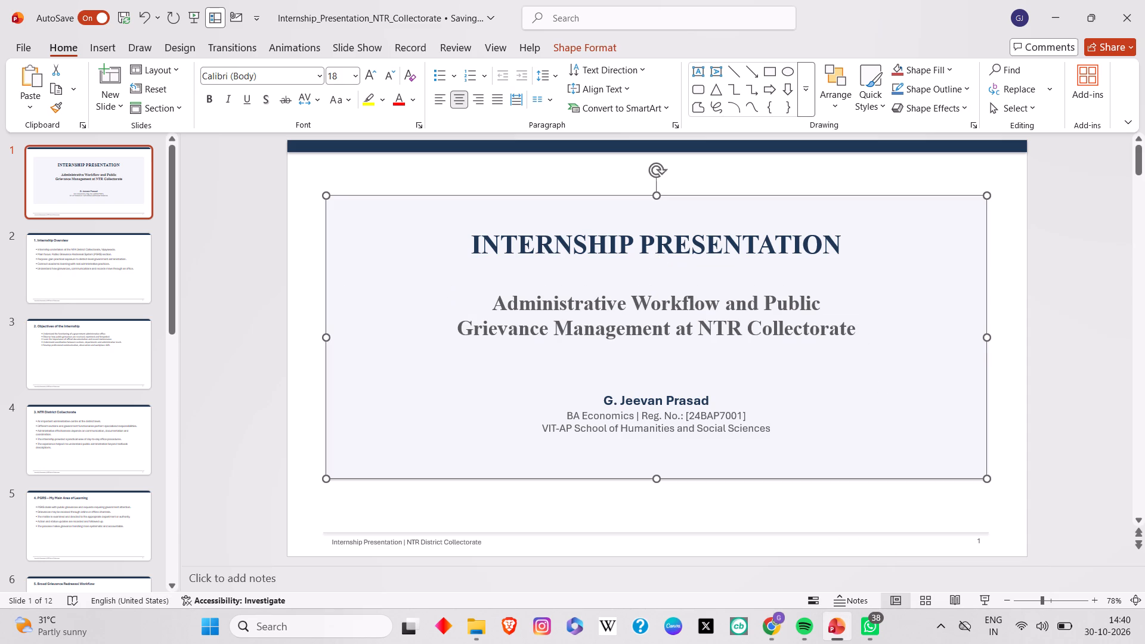
Change the presenter's name, degree and school lines on slide 1 to Times New Roman.
left_click_drag(604, 394, 749, 427)
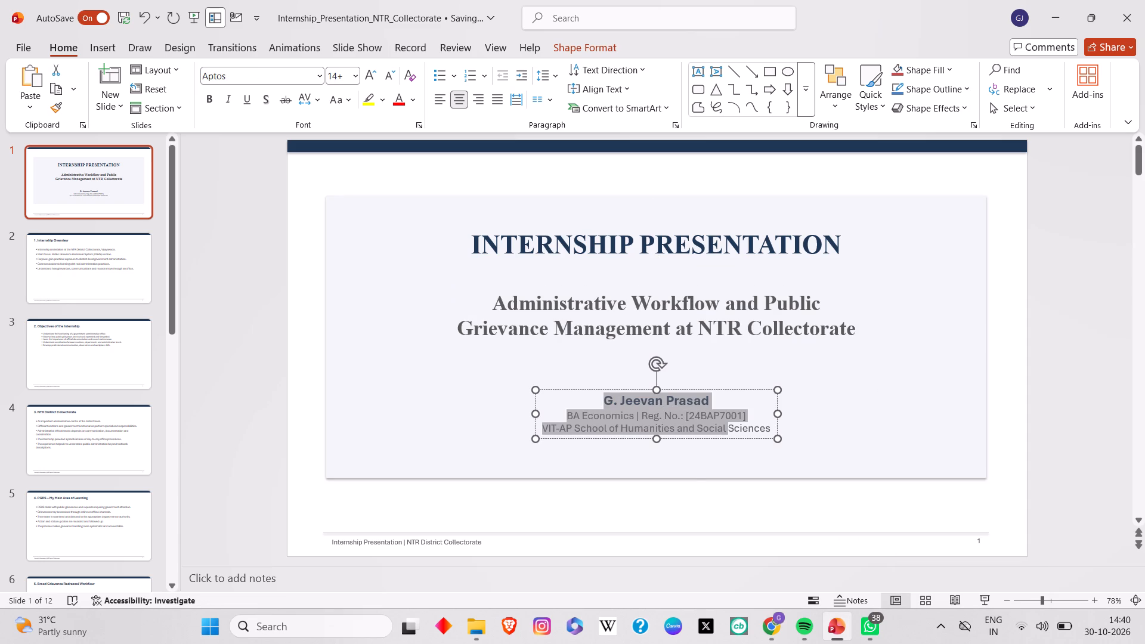
left_click_drag(749, 427, 756, 425)
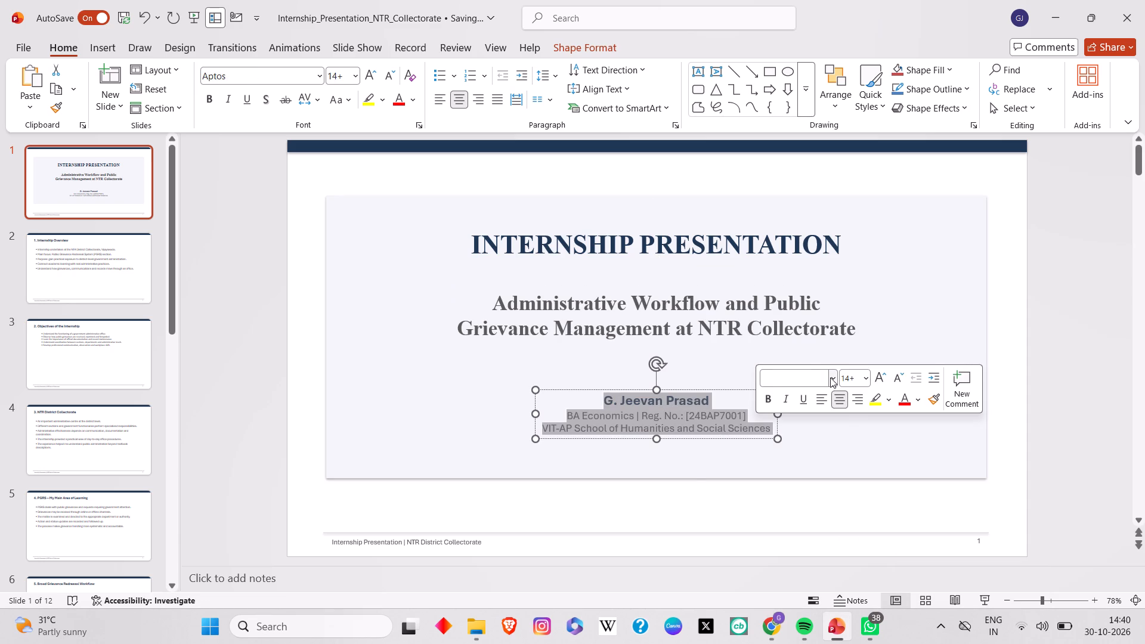
left_click(830, 377)
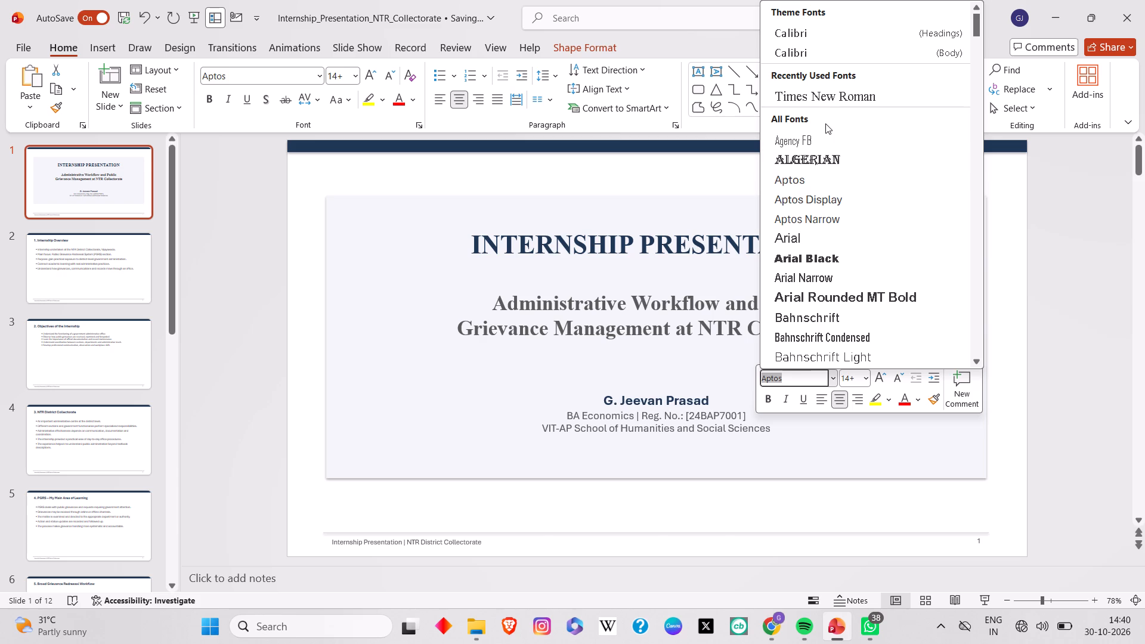
left_click(830, 91)
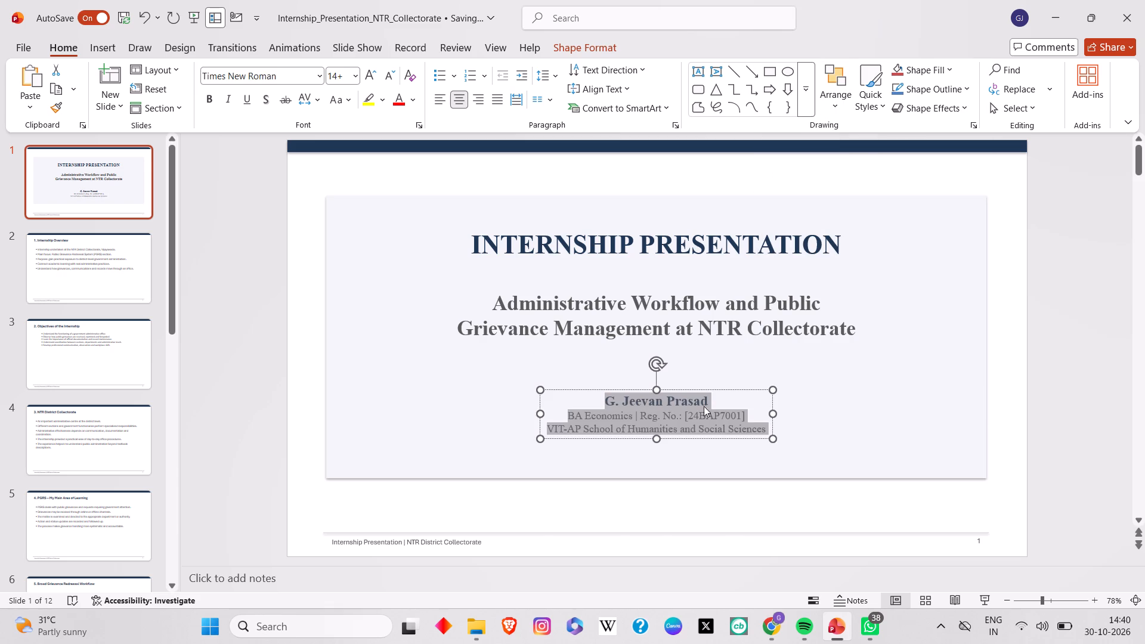
Change the "Internship Overview" heading text after the number on slide 2 to Times New Roman.
left_click(141, 251)
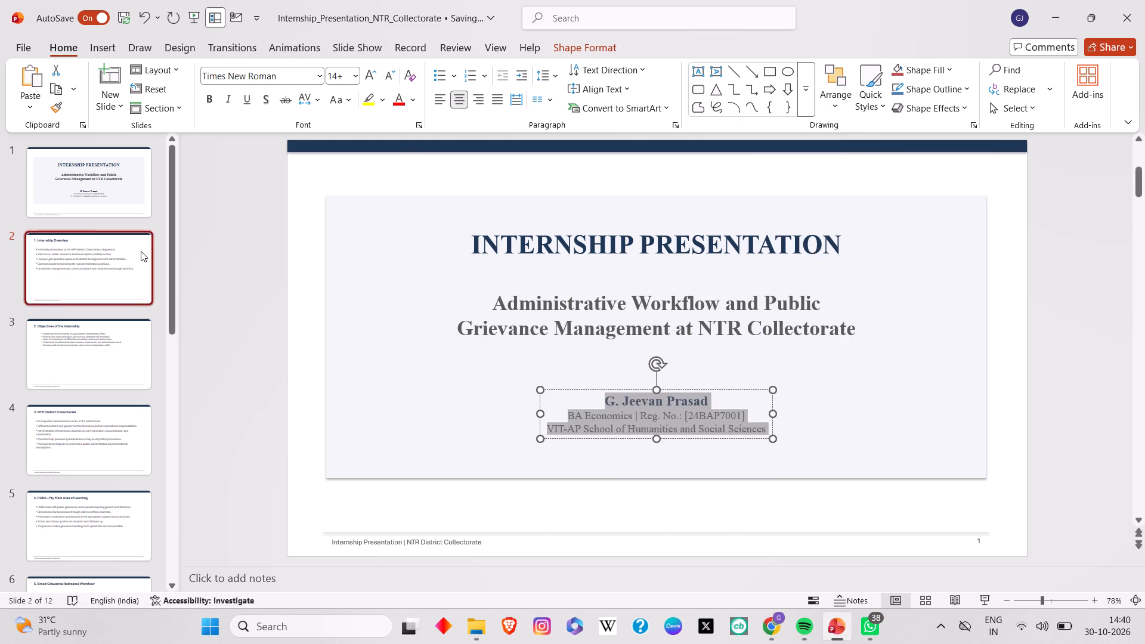
left_click(104, 208)
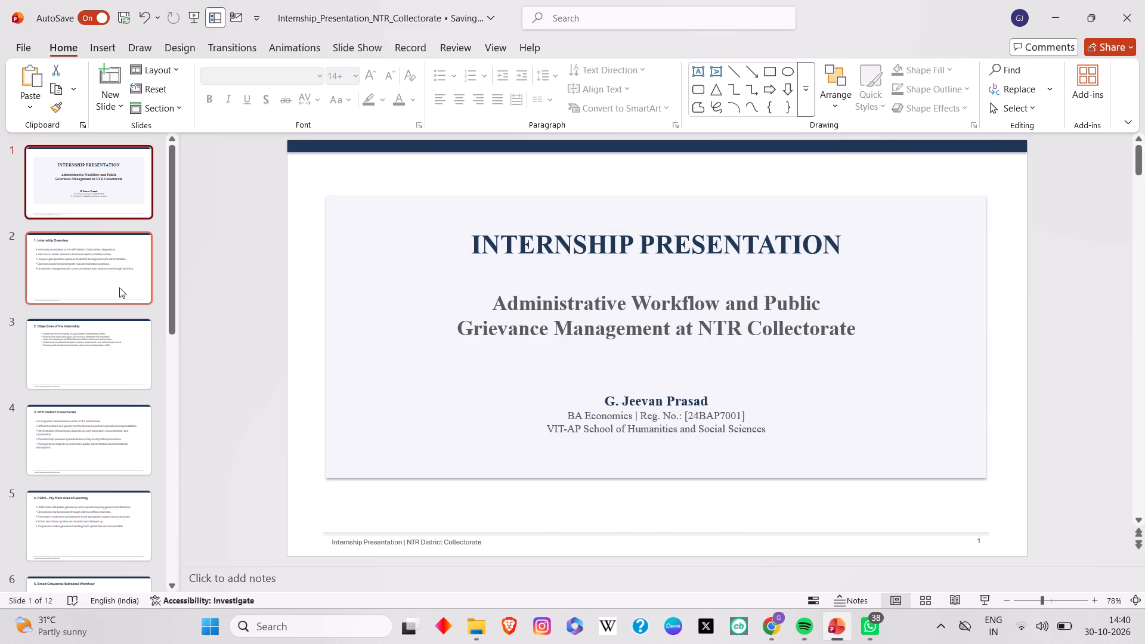
left_click(119, 287)
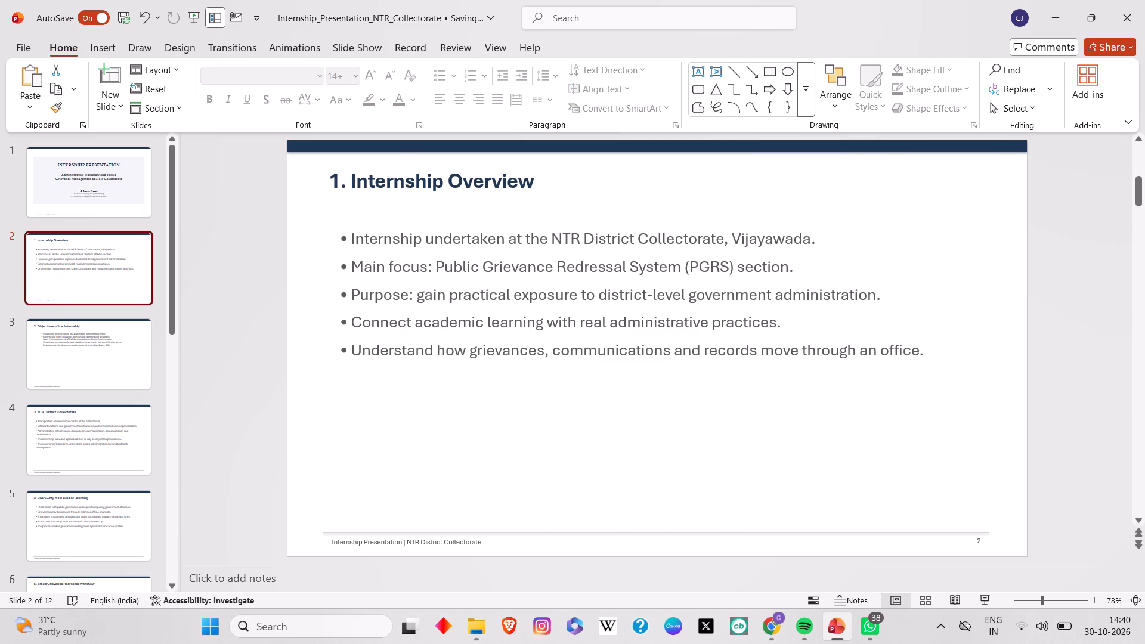
left_click_drag(346, 177, 533, 190)
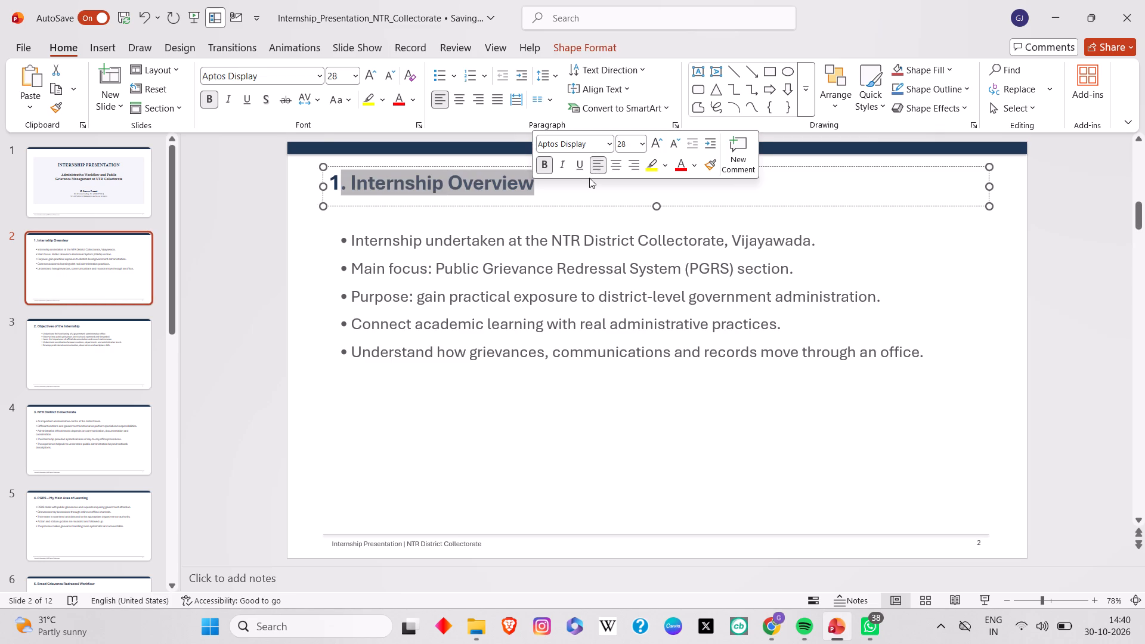
left_click(610, 145)
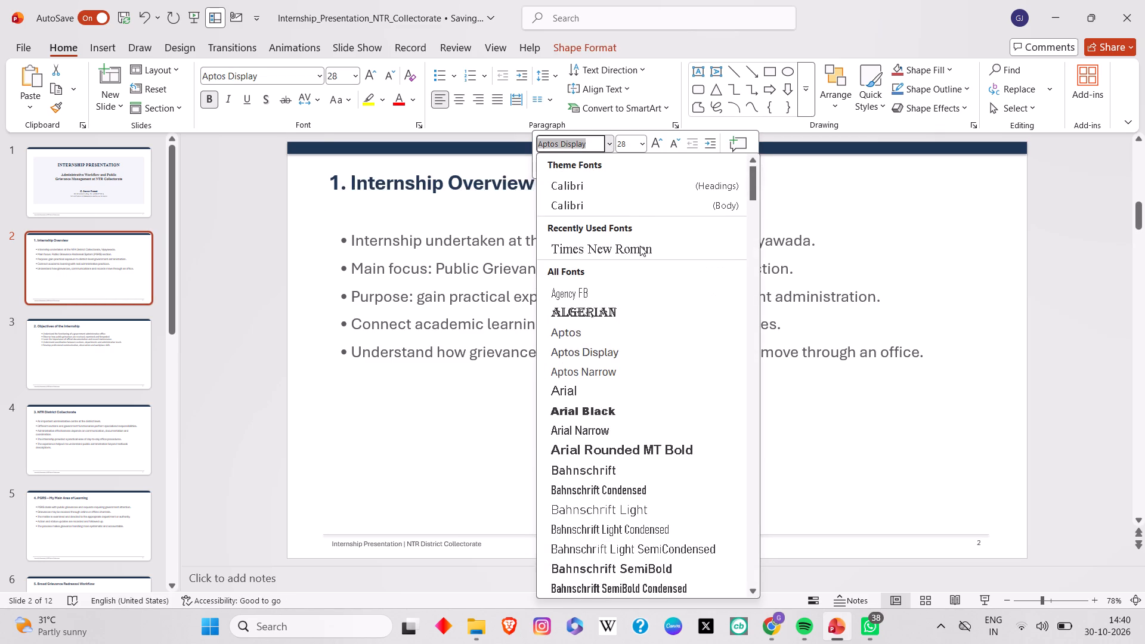
left_click(638, 250)
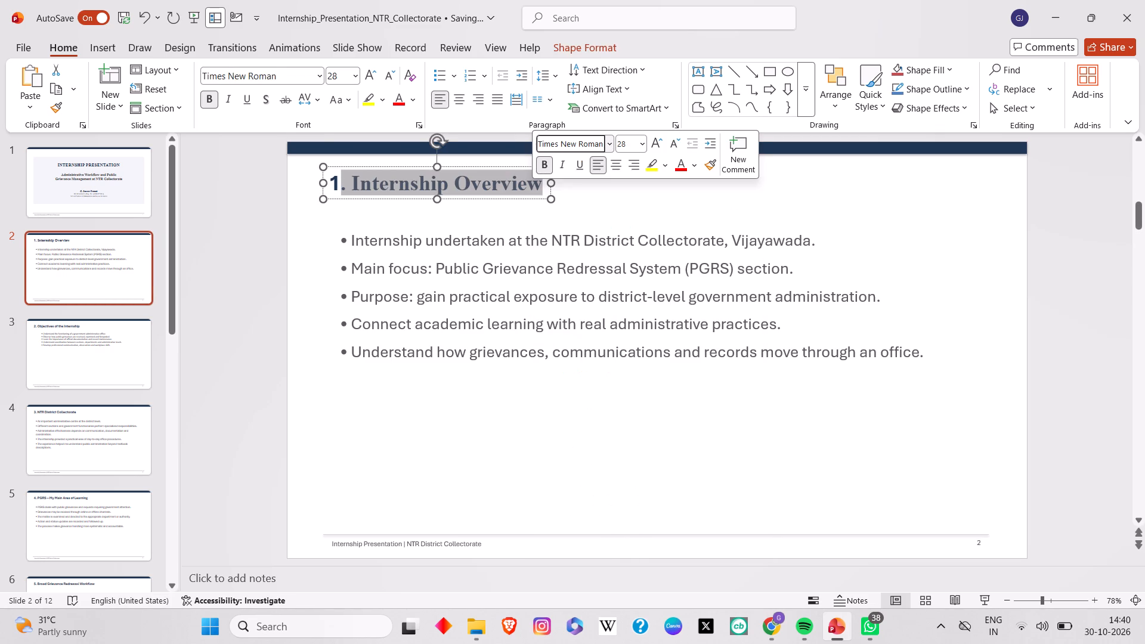
Change the five bullet points on slide 2 to Times New Roman, including the ending "move through an office".
left_click_drag(349, 237, 511, 338)
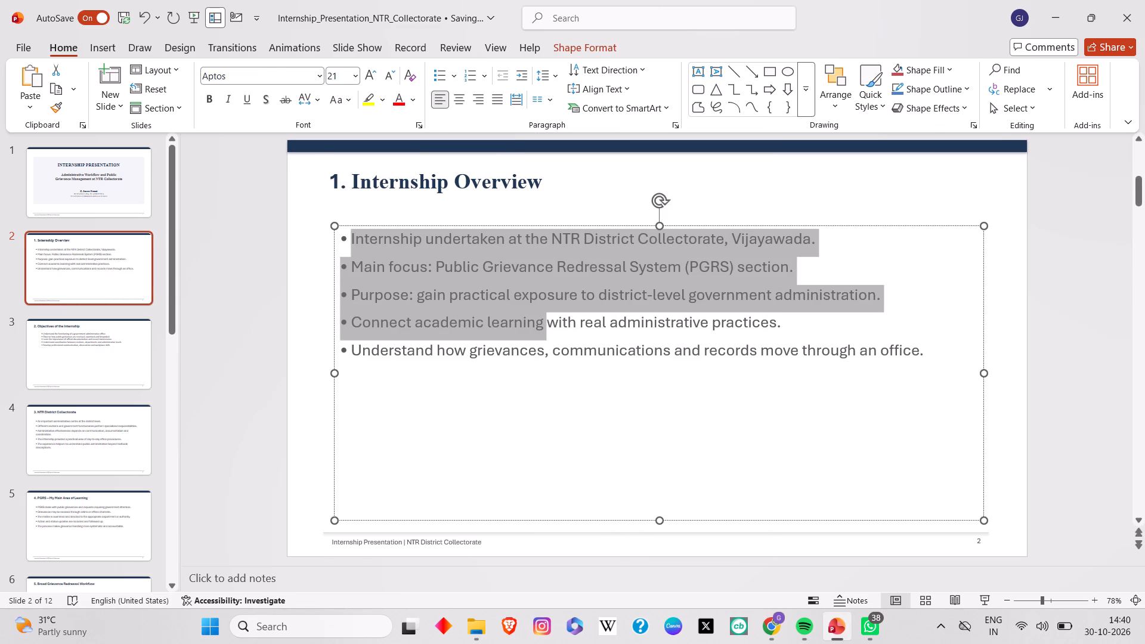
left_click_drag(511, 338, 710, 359)
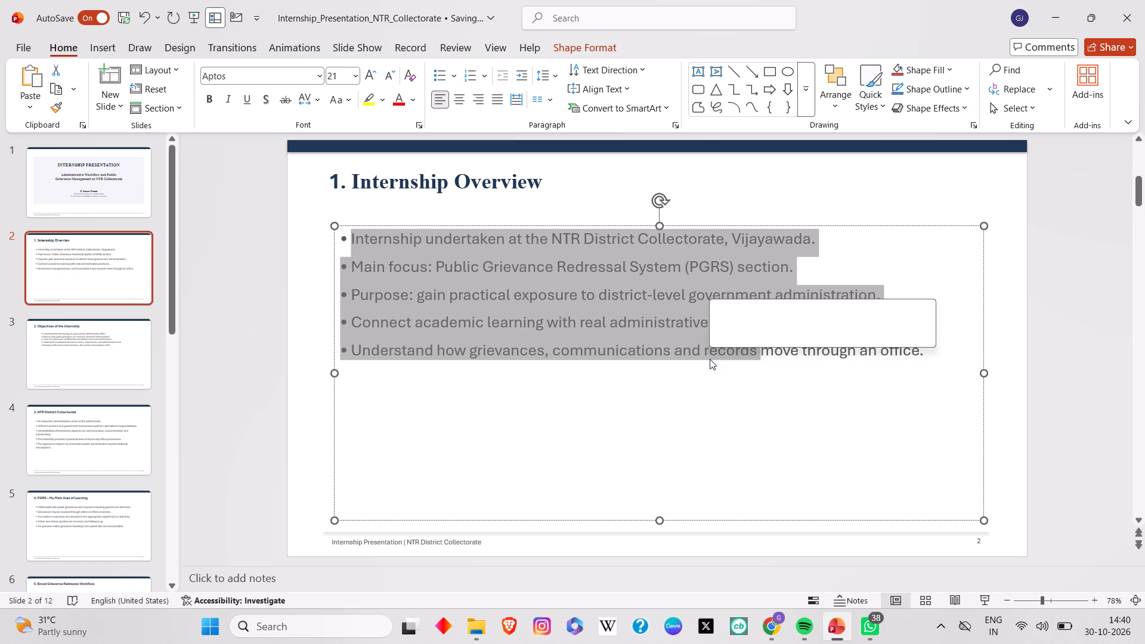
left_click(784, 312)
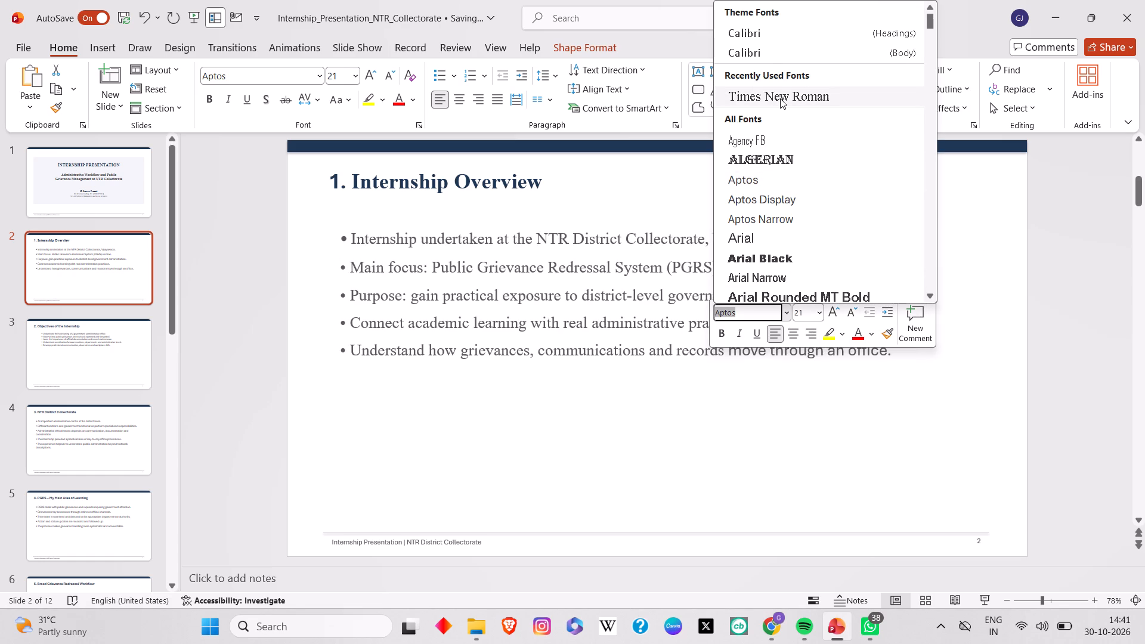
left_click(780, 98)
left_click(799, 377)
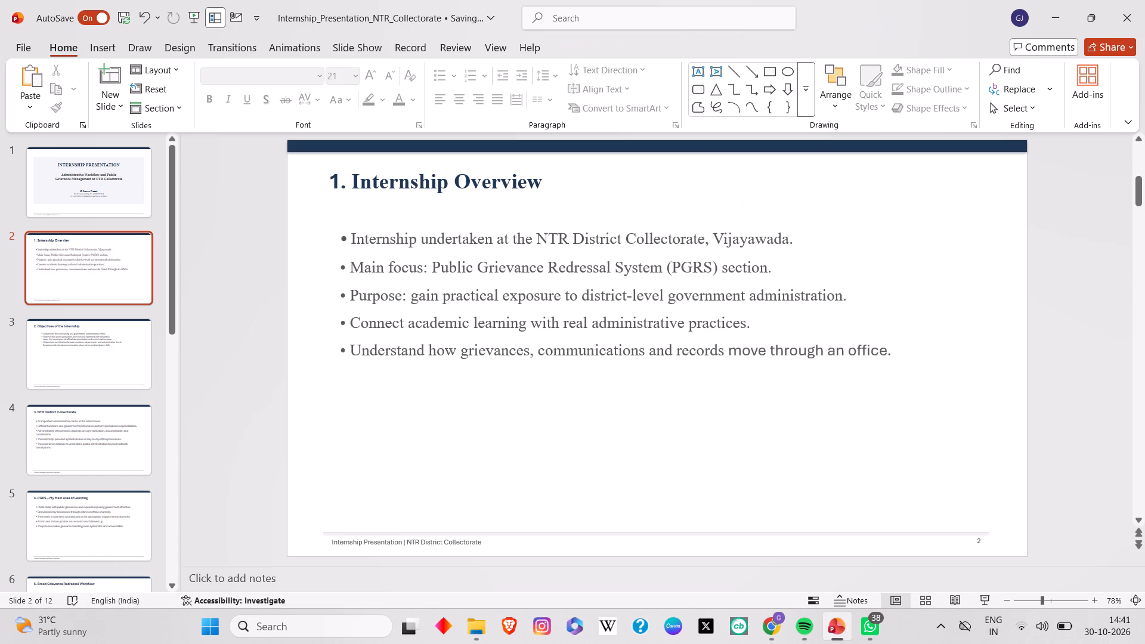
left_click_drag(732, 350, 873, 356)
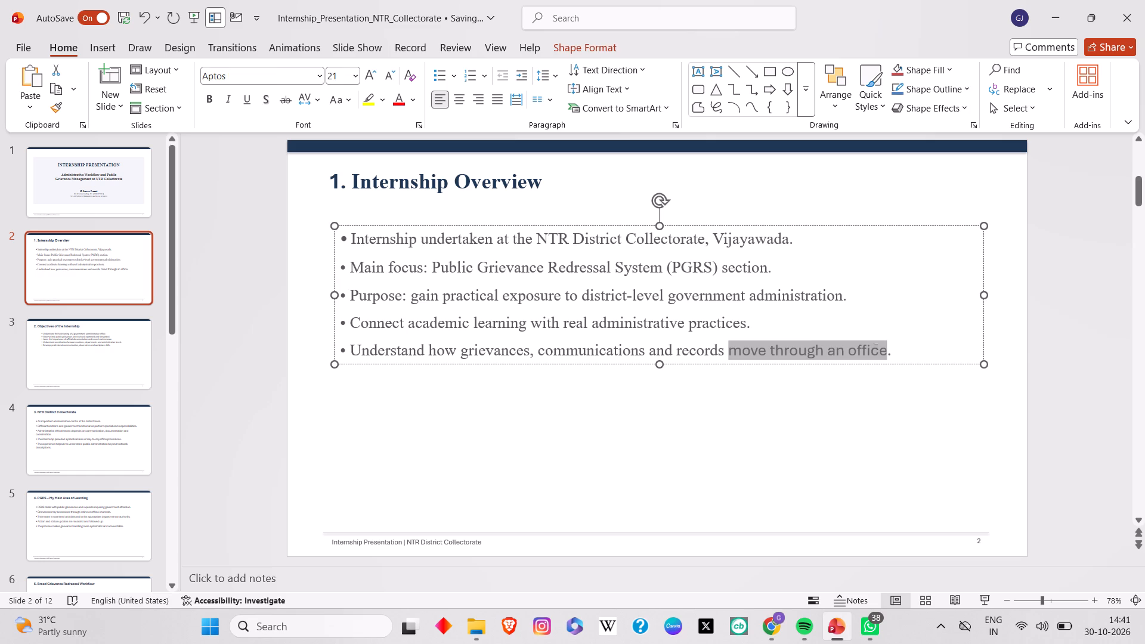
left_click(949, 311)
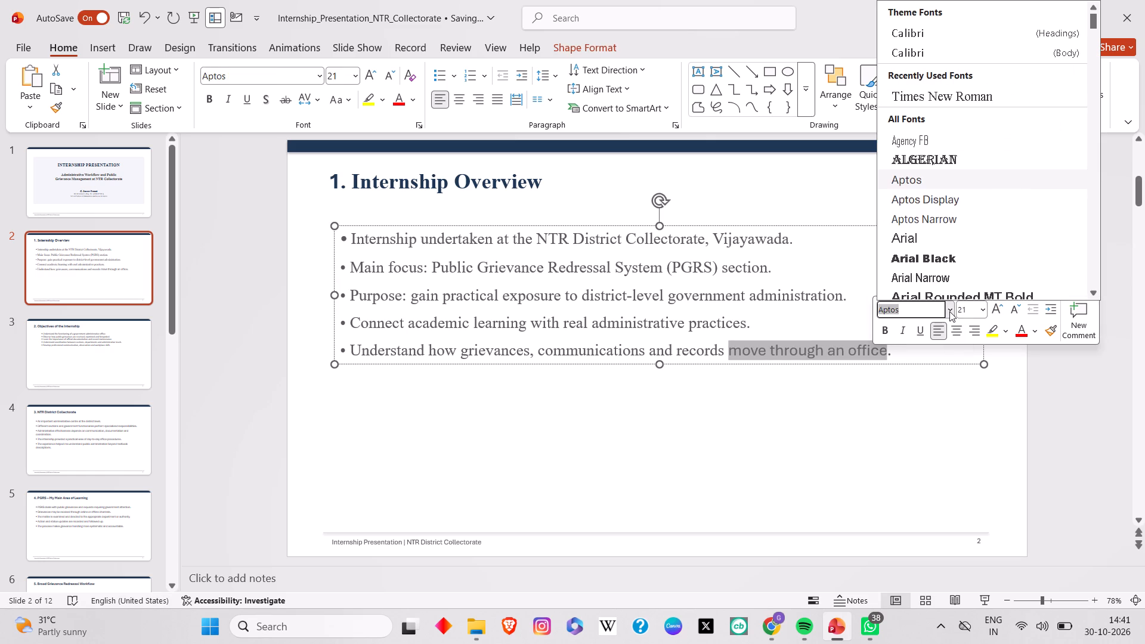
left_click(929, 95)
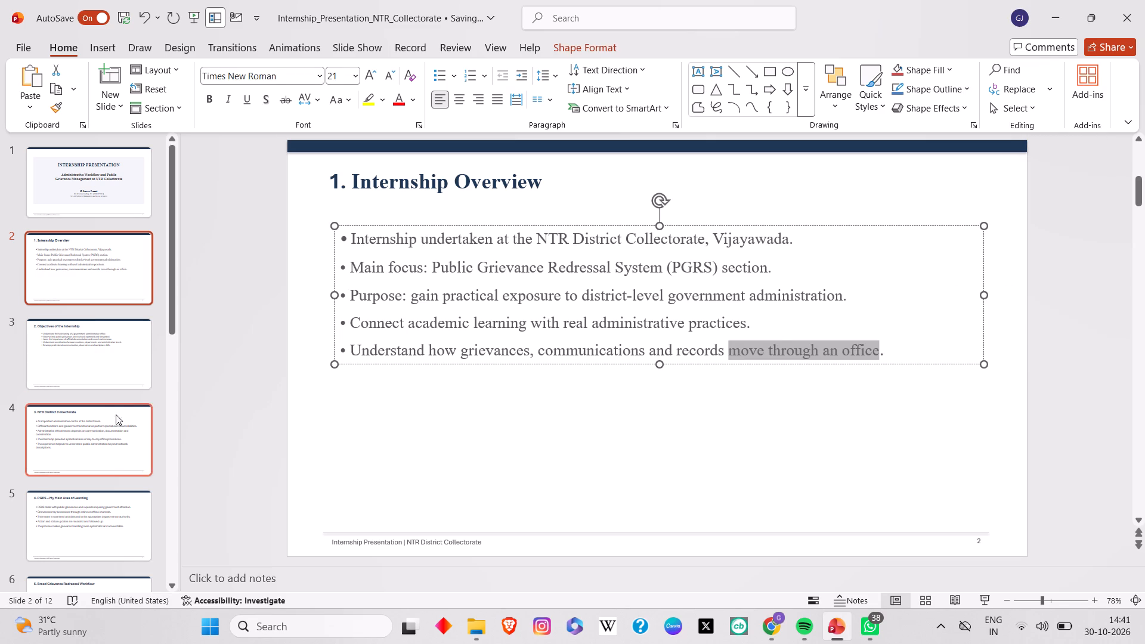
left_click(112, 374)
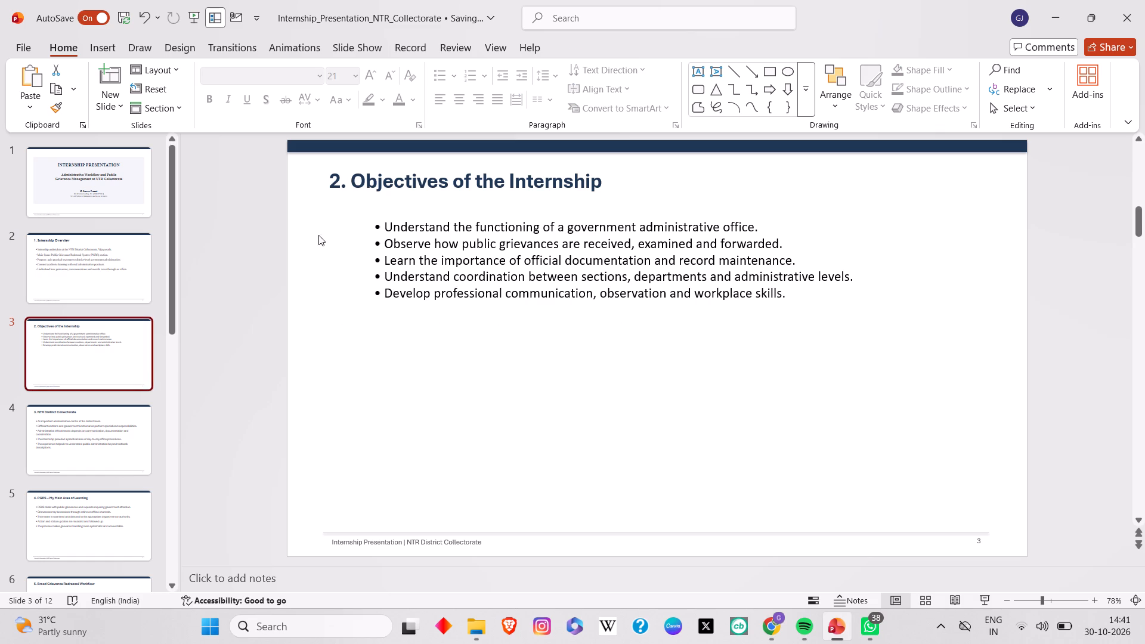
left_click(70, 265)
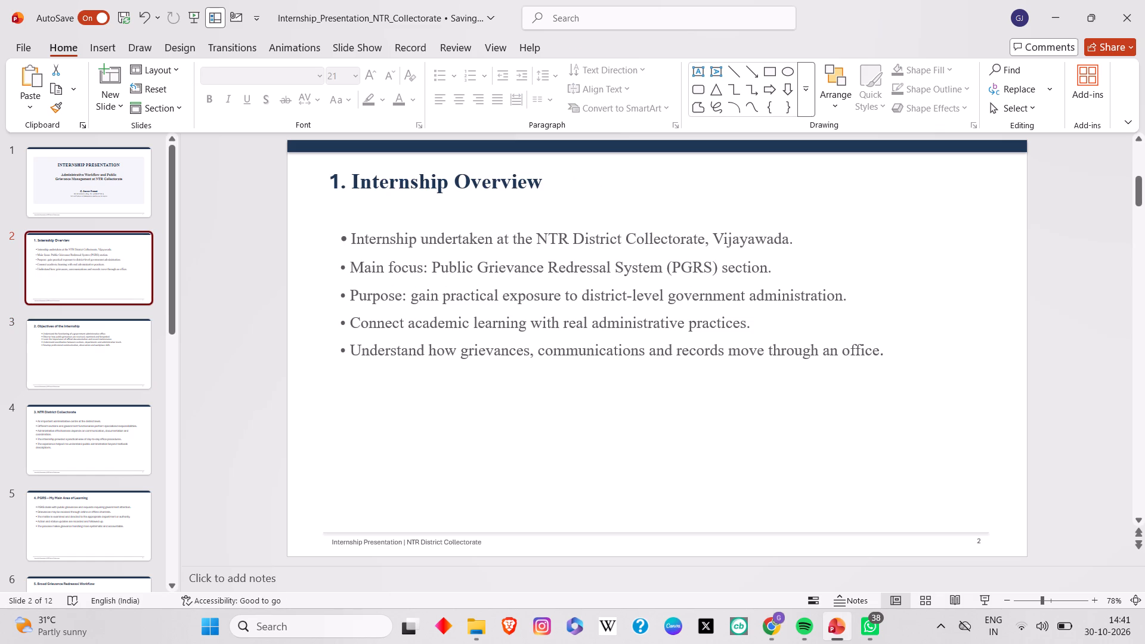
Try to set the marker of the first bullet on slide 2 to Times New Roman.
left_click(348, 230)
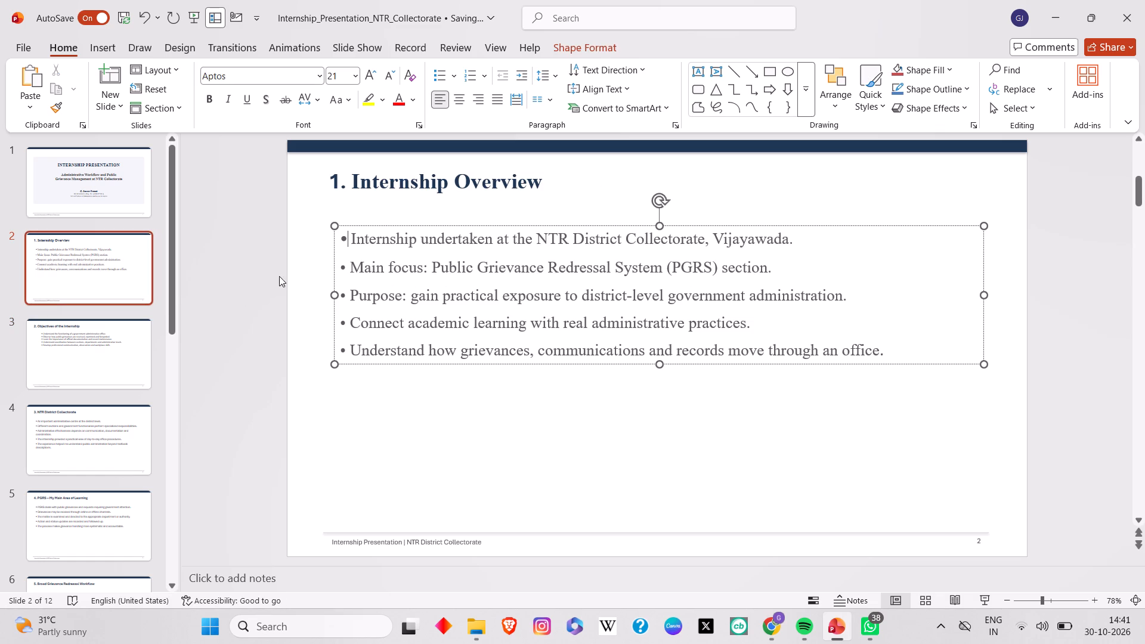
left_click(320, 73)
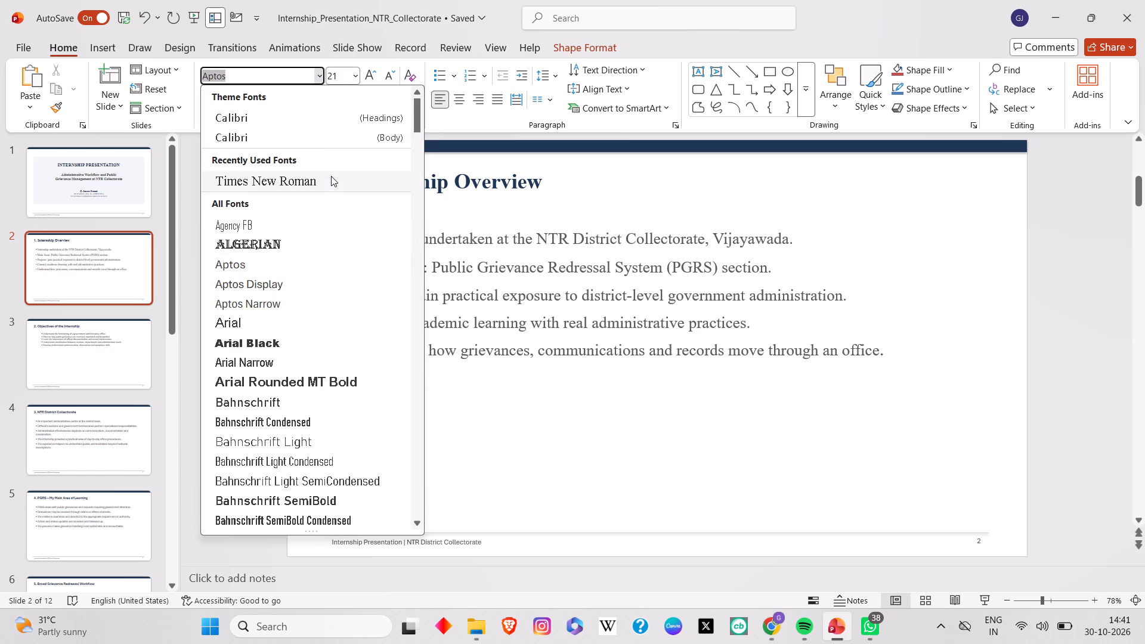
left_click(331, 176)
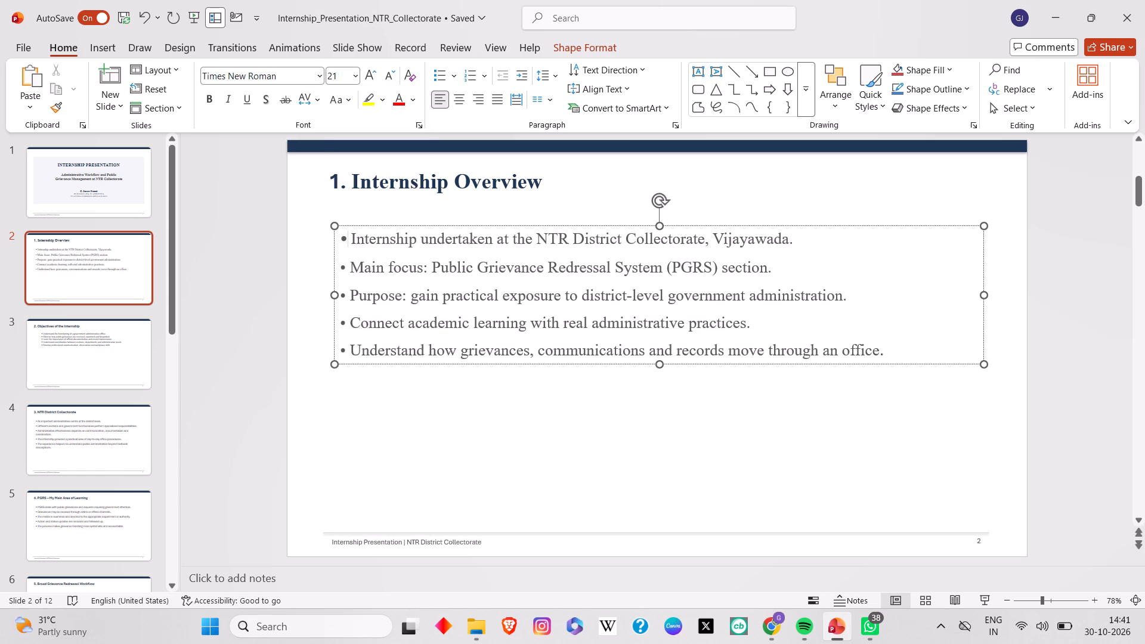
Change the five bullet points under "NTR District Collectorate" on slide 4 to Times New Roman.
left_click(132, 425)
left_click(345, 244)
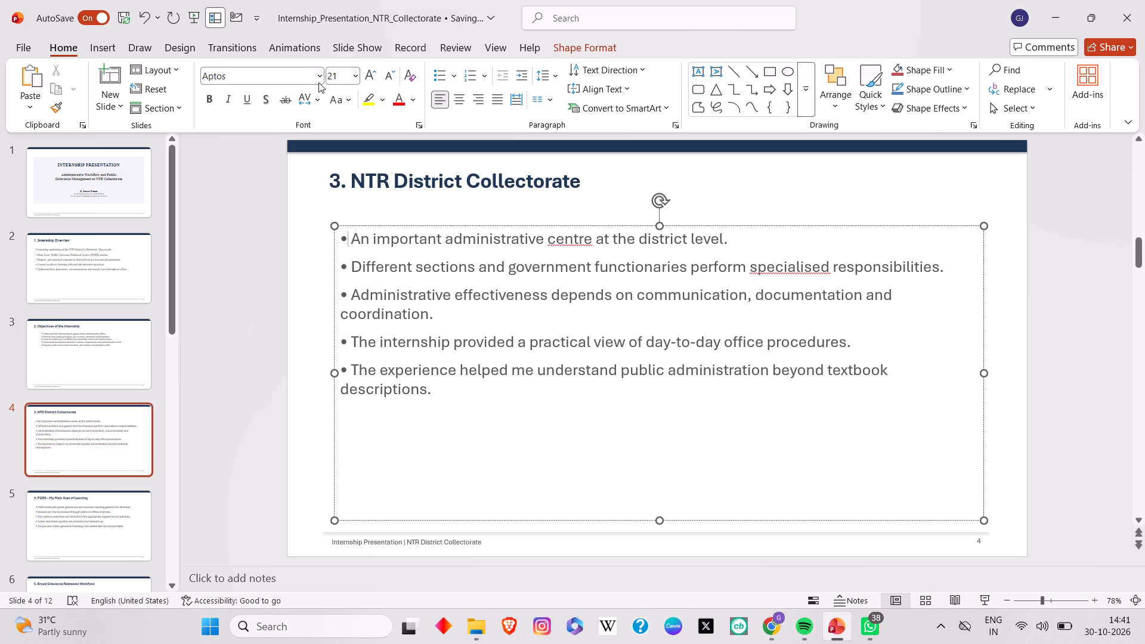
left_click(316, 77)
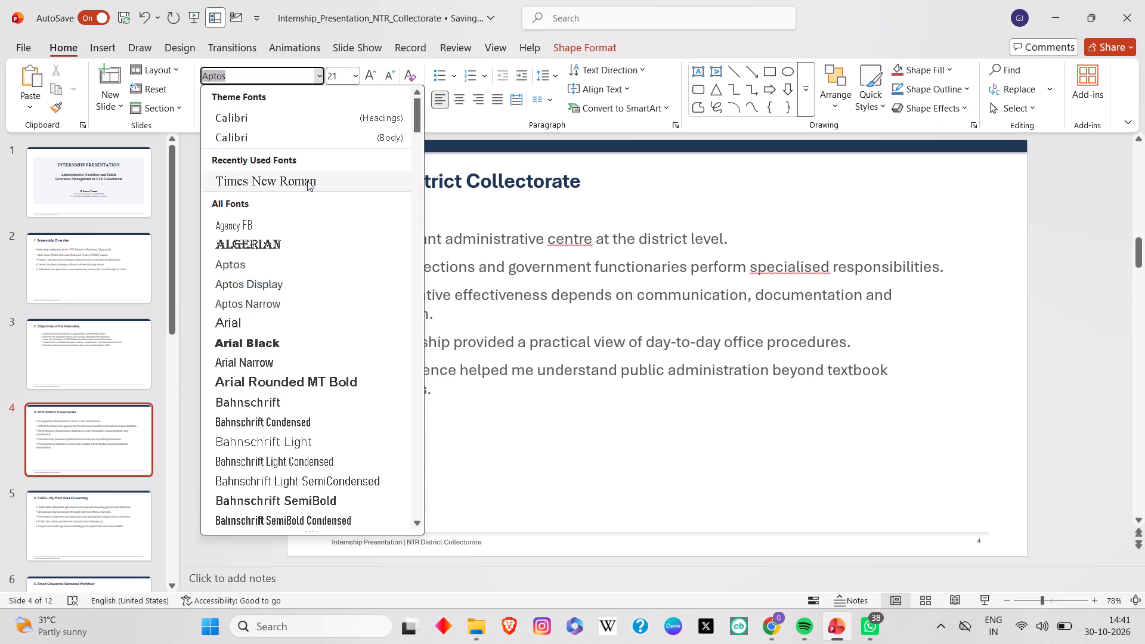
left_click(307, 181)
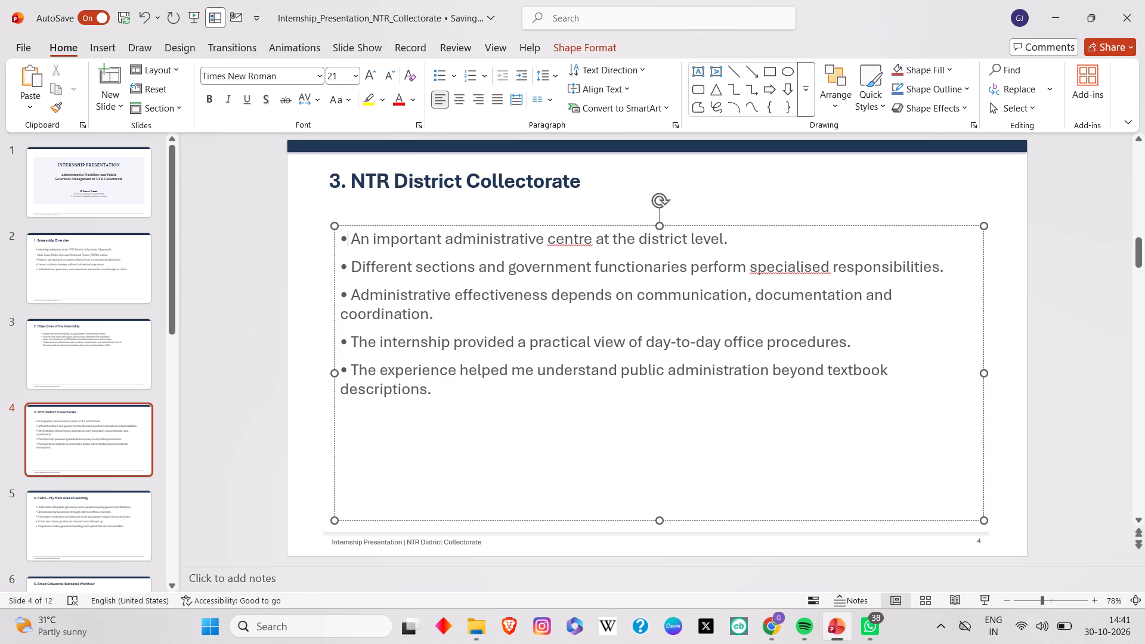
left_click_drag(350, 233, 430, 398)
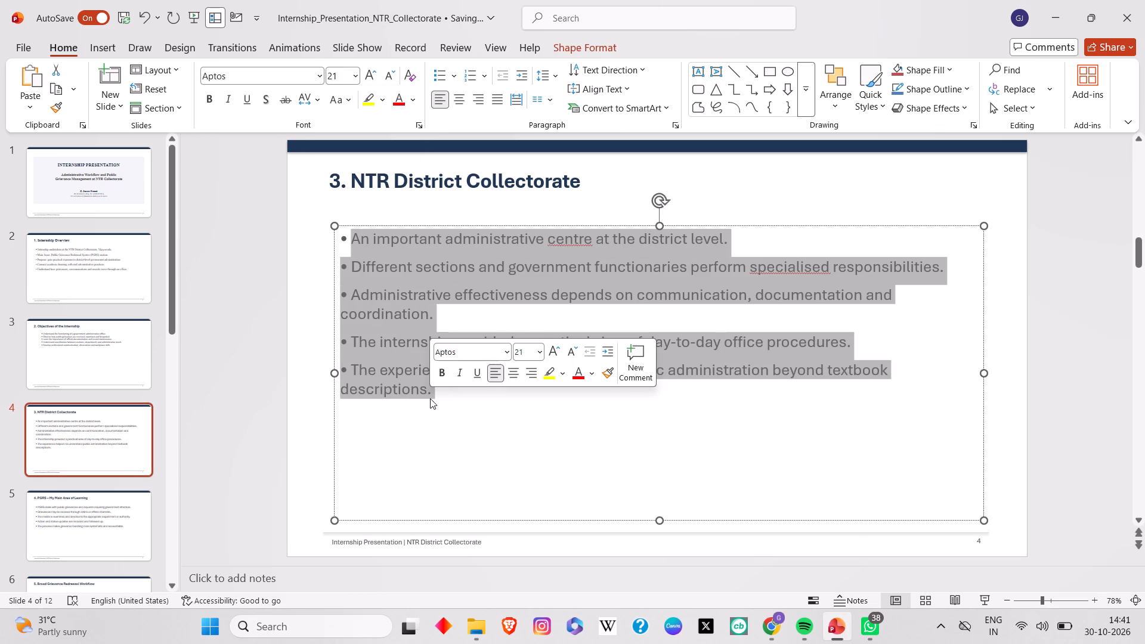
left_click(505, 353)
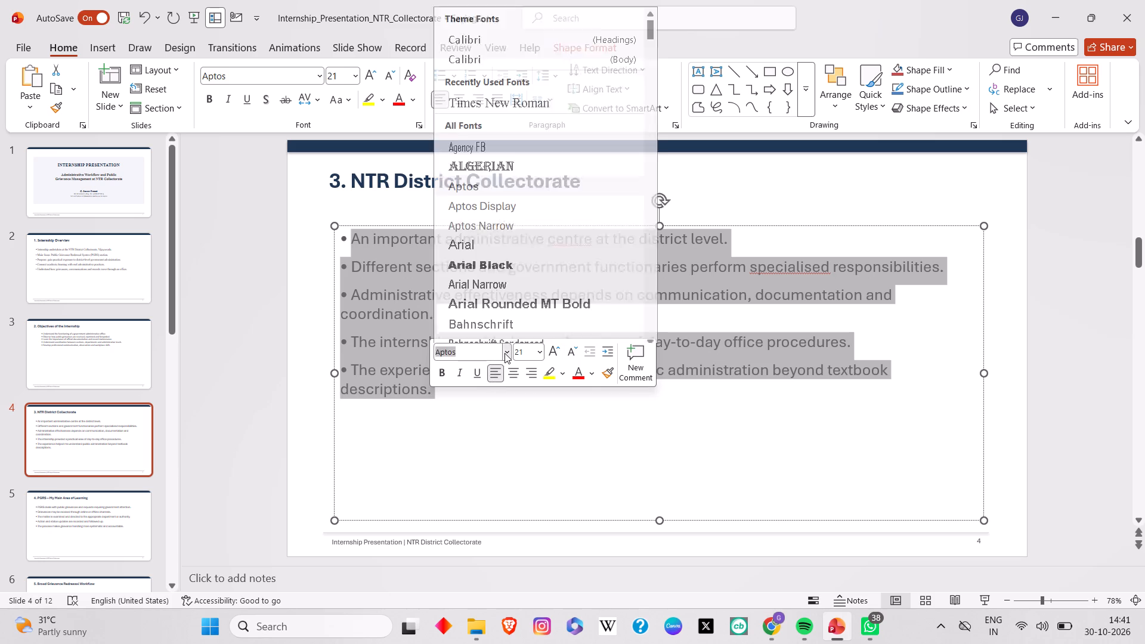
left_click(561, 96)
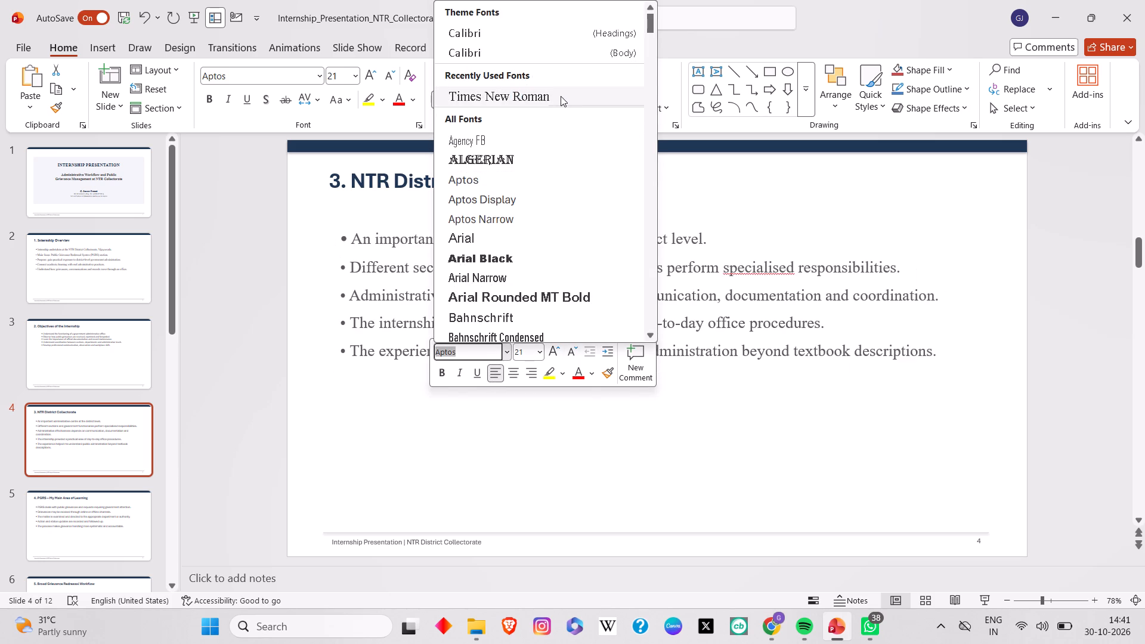
left_click(560, 449)
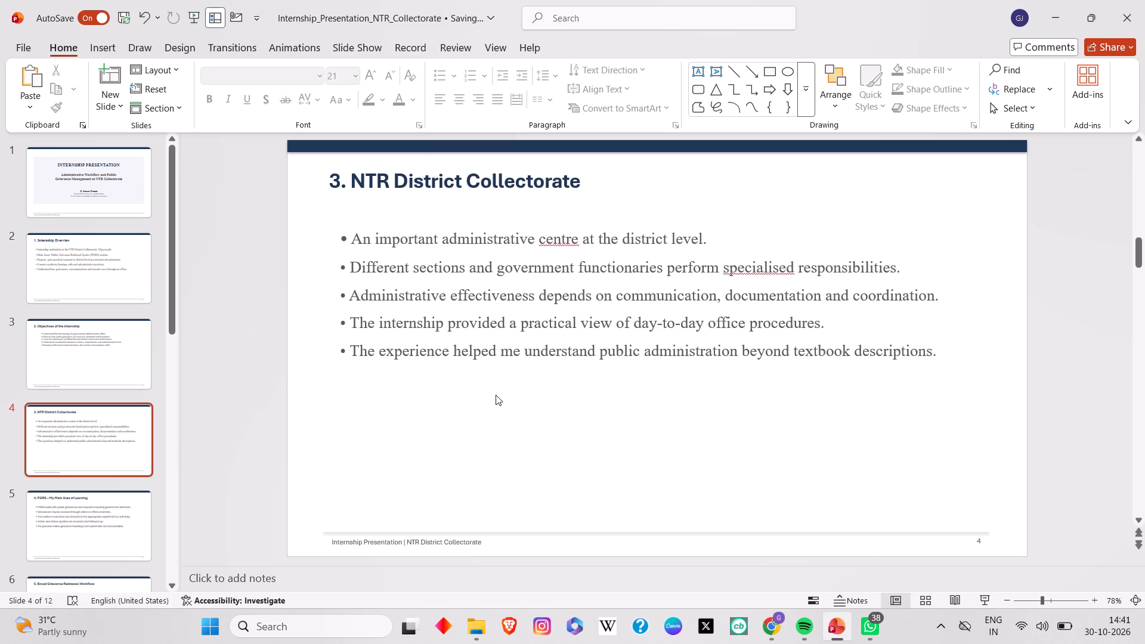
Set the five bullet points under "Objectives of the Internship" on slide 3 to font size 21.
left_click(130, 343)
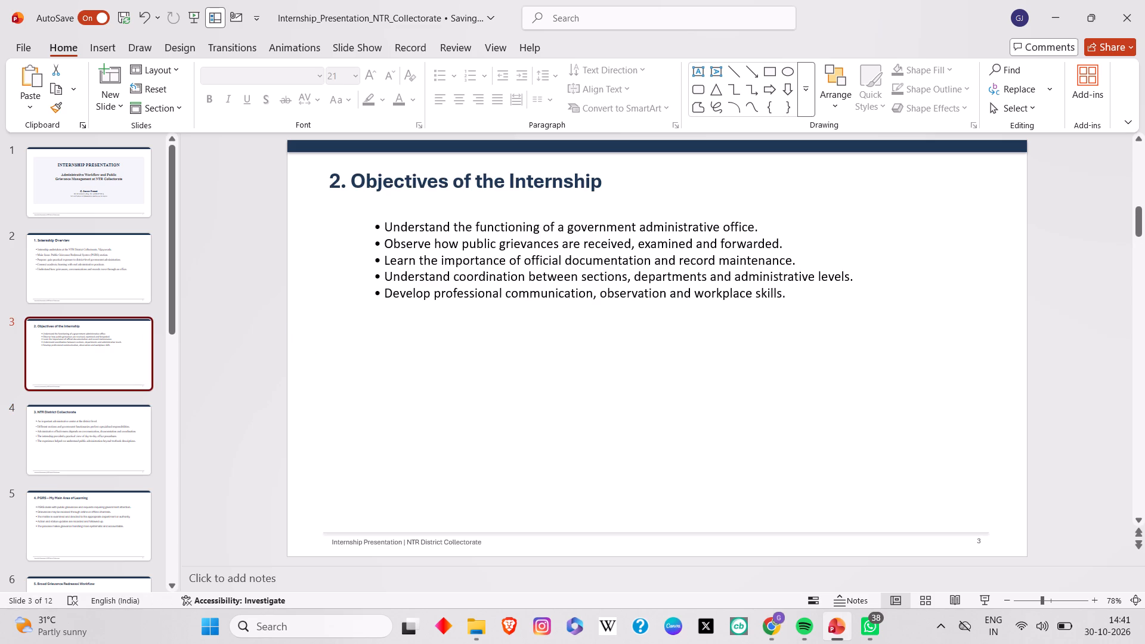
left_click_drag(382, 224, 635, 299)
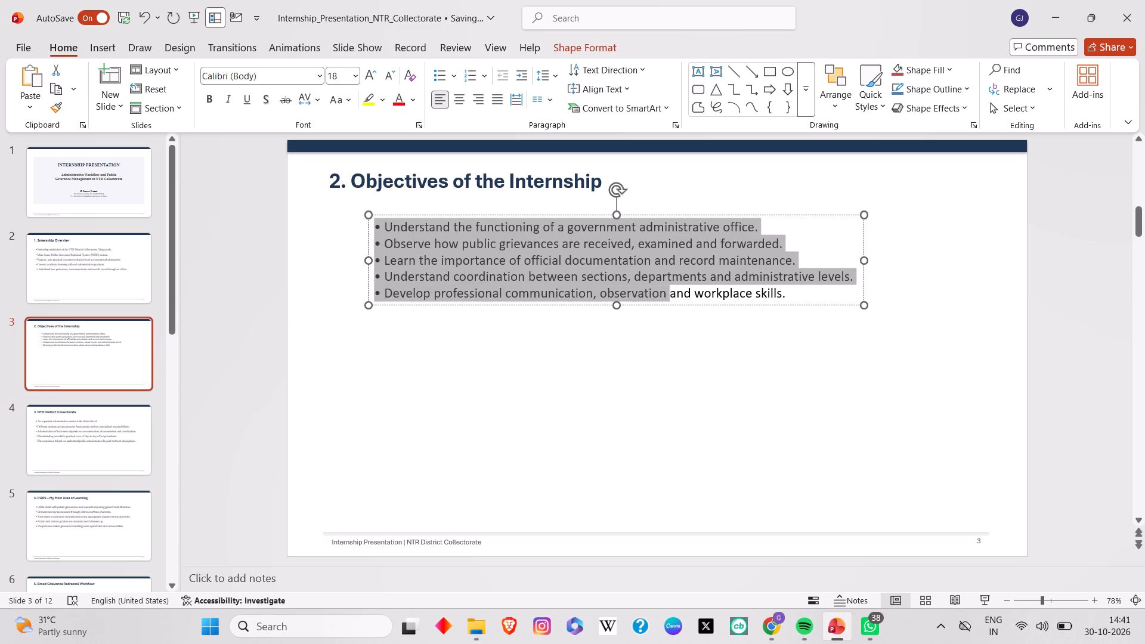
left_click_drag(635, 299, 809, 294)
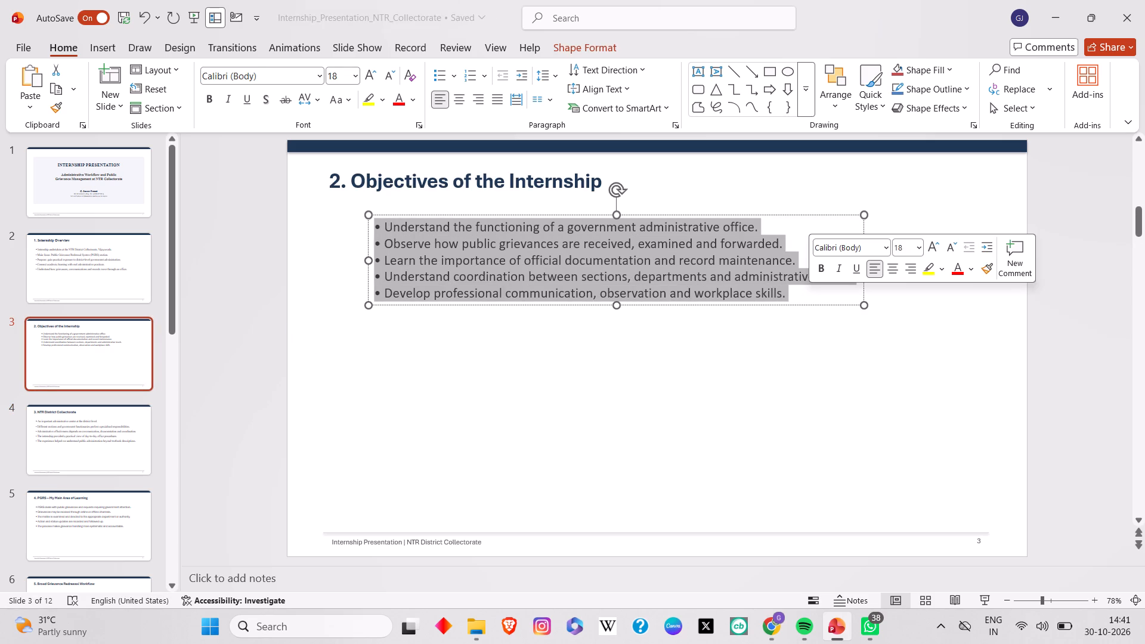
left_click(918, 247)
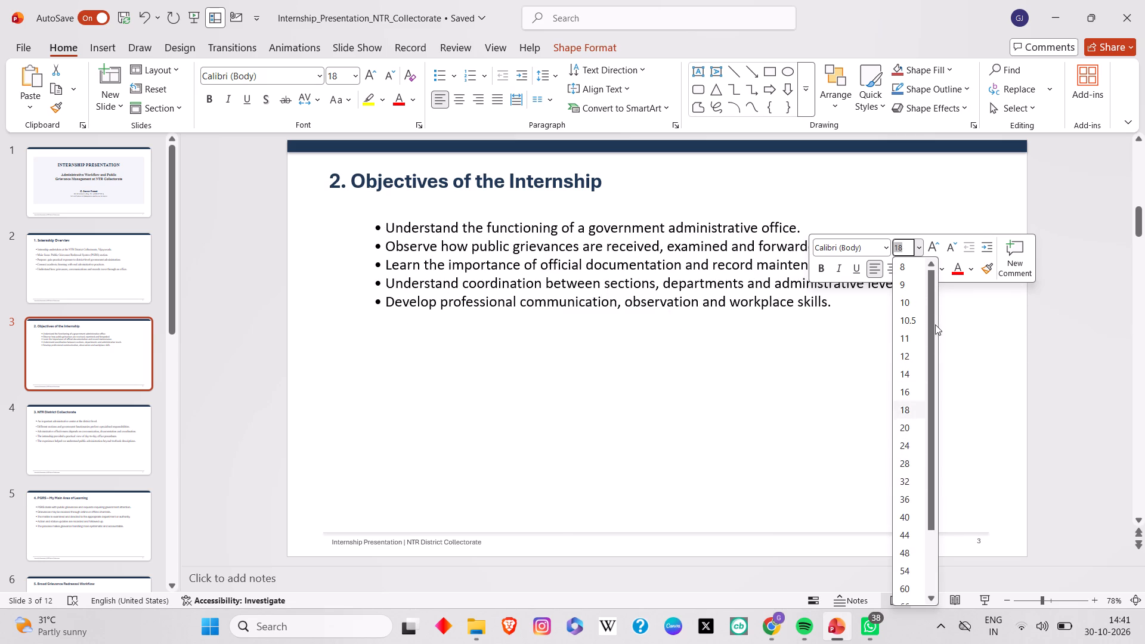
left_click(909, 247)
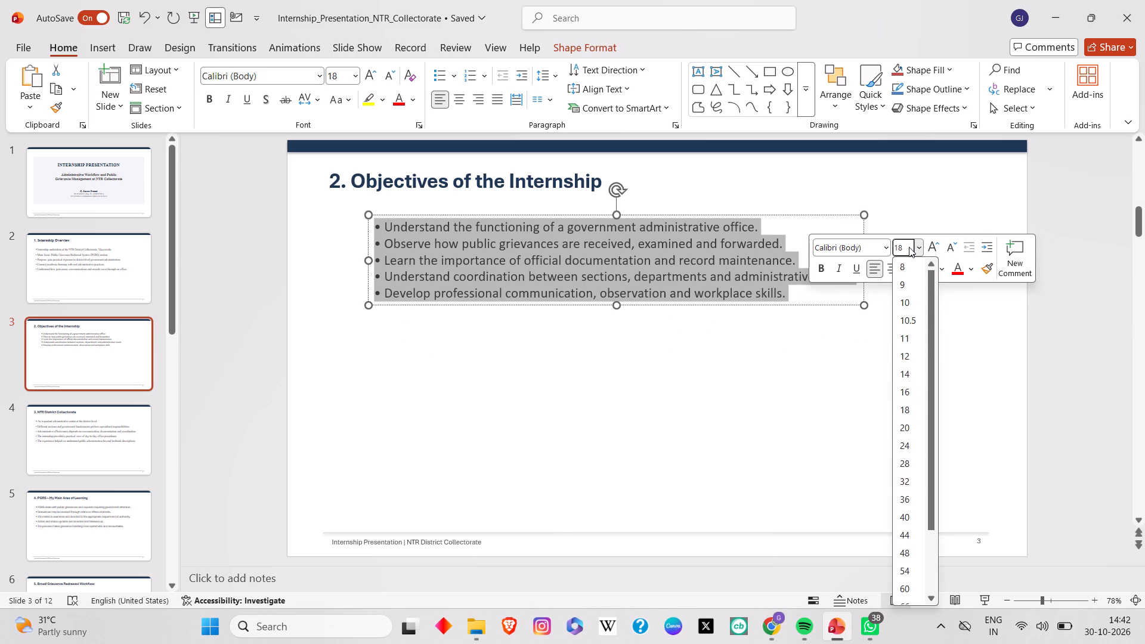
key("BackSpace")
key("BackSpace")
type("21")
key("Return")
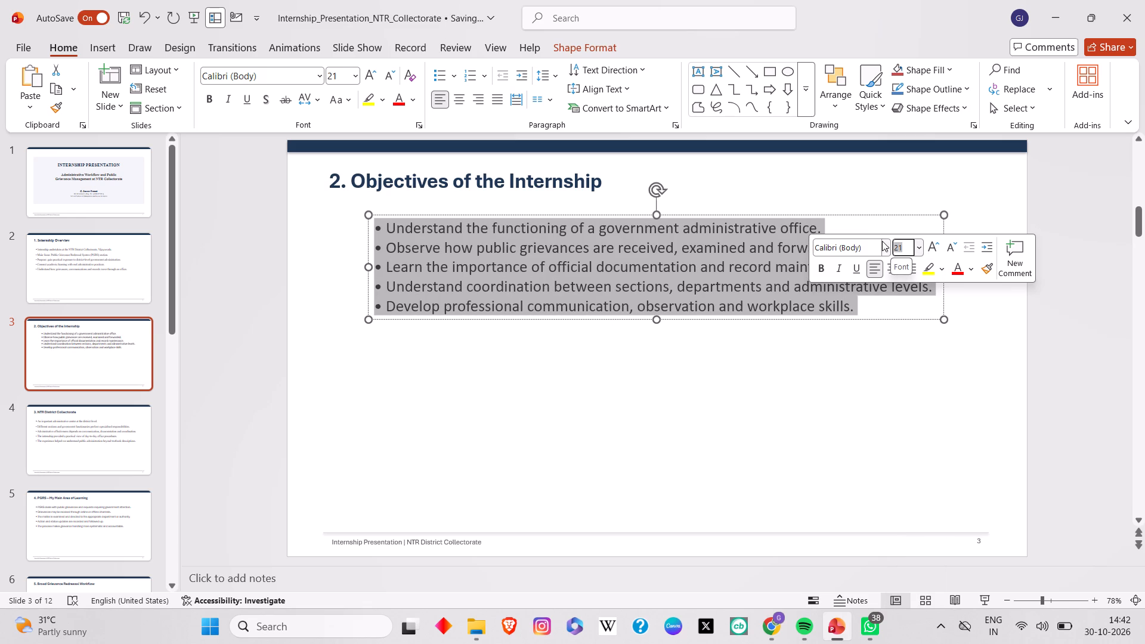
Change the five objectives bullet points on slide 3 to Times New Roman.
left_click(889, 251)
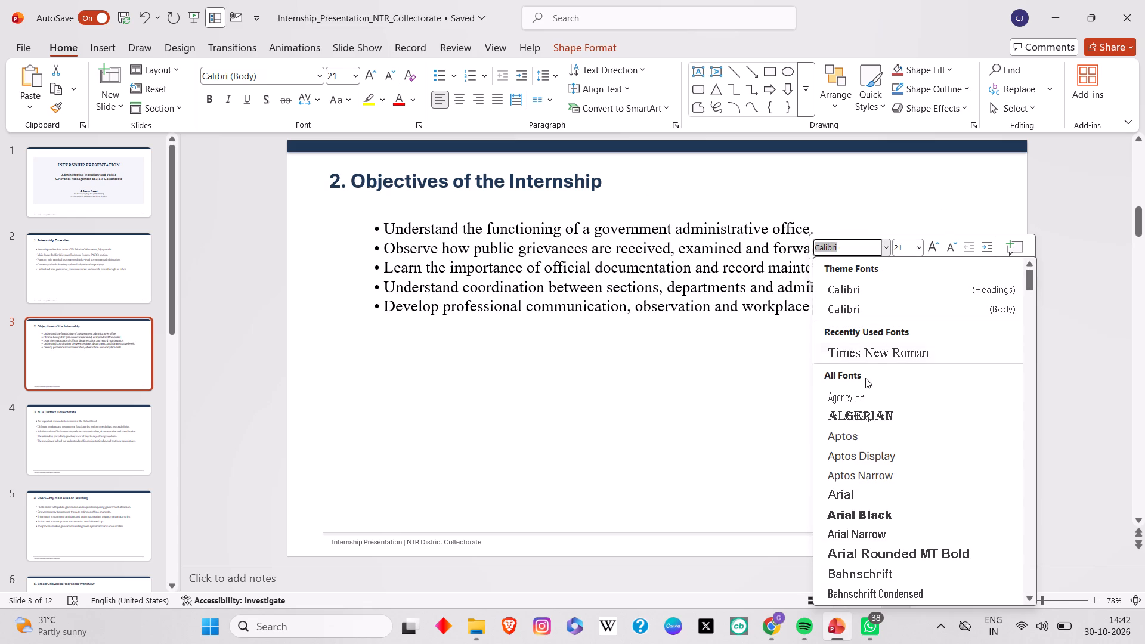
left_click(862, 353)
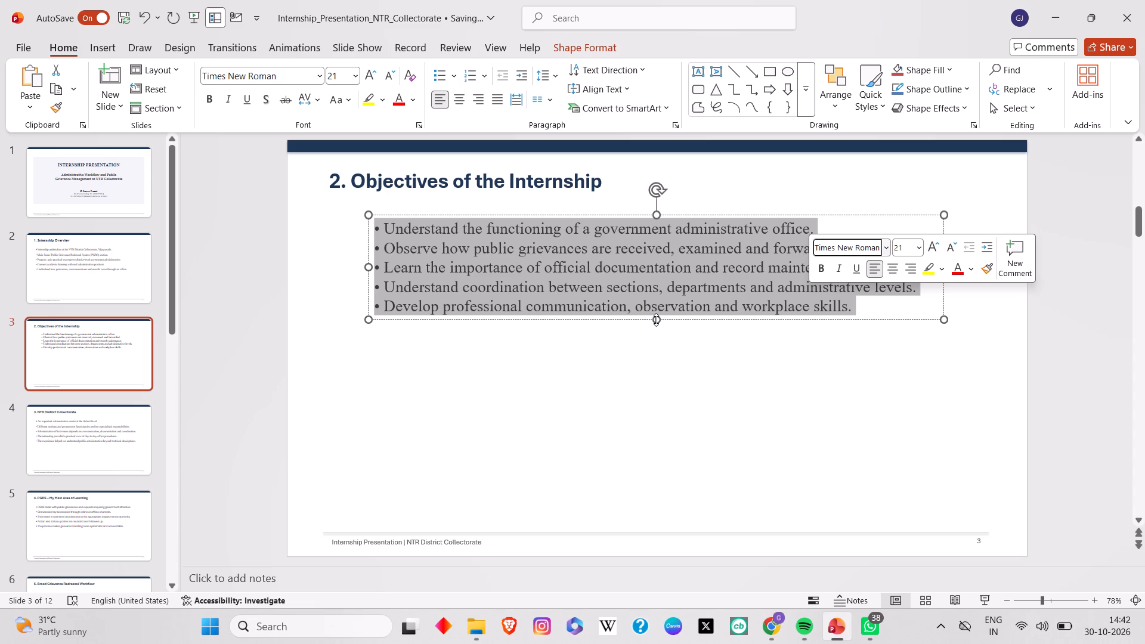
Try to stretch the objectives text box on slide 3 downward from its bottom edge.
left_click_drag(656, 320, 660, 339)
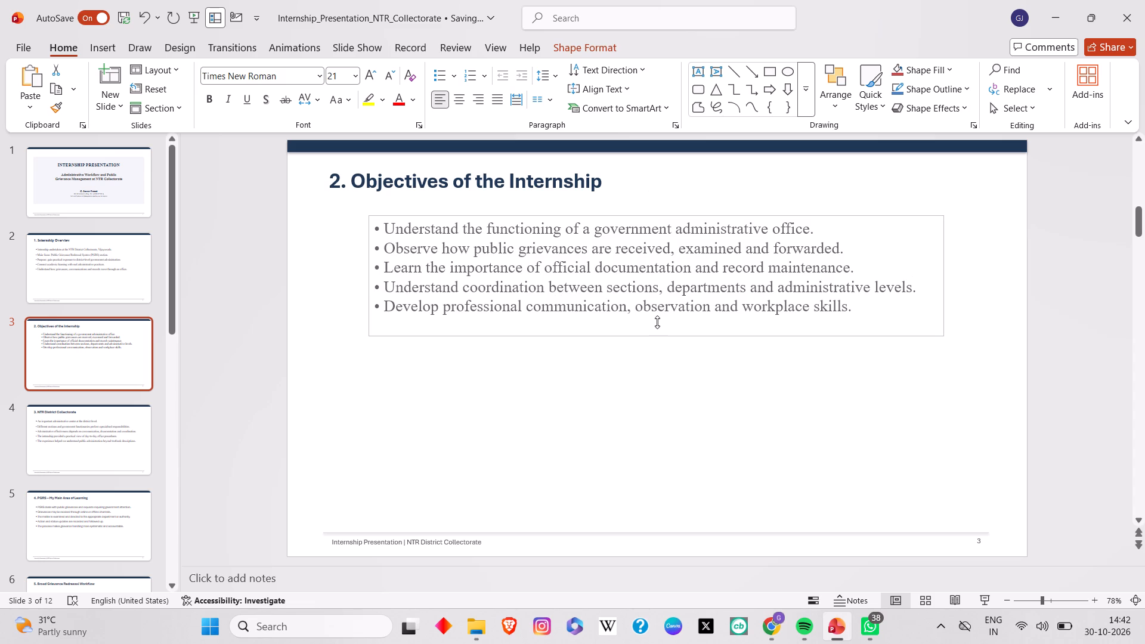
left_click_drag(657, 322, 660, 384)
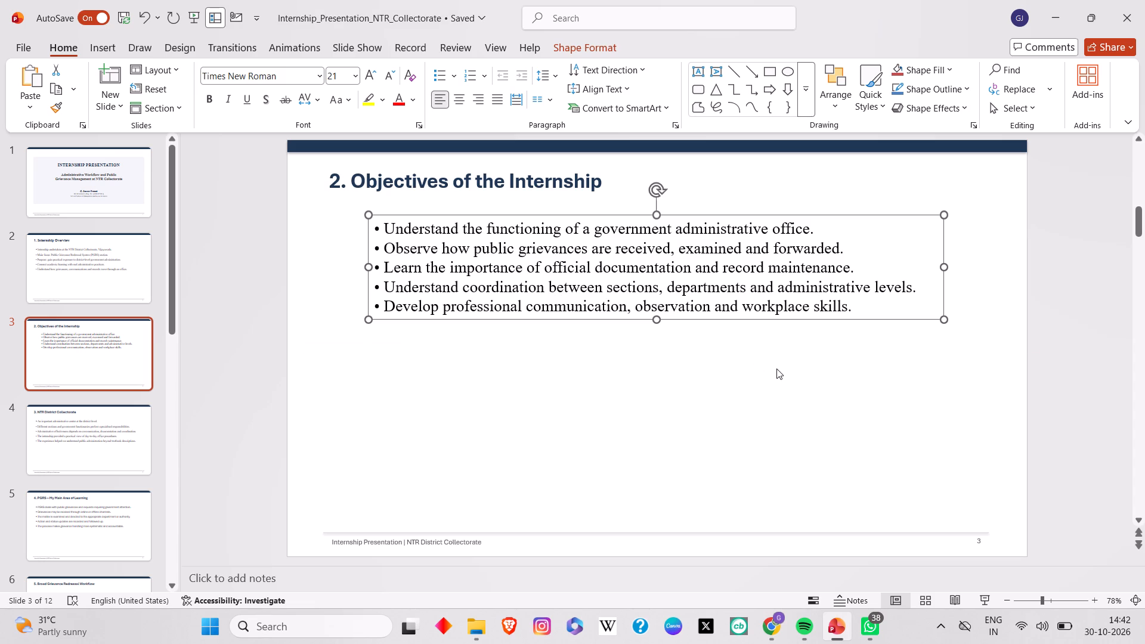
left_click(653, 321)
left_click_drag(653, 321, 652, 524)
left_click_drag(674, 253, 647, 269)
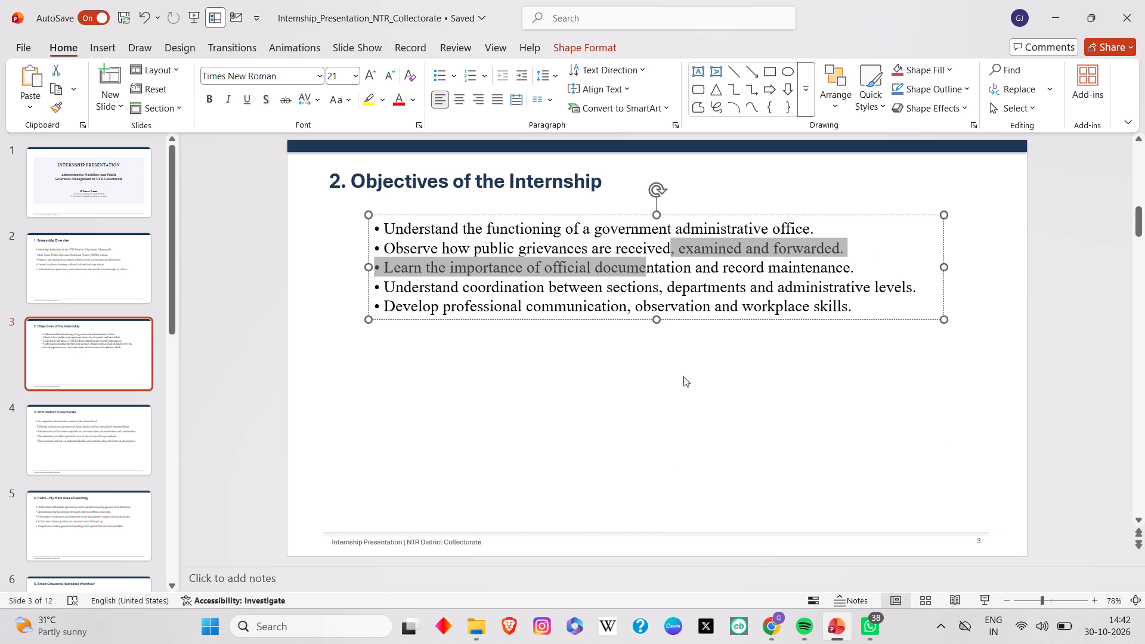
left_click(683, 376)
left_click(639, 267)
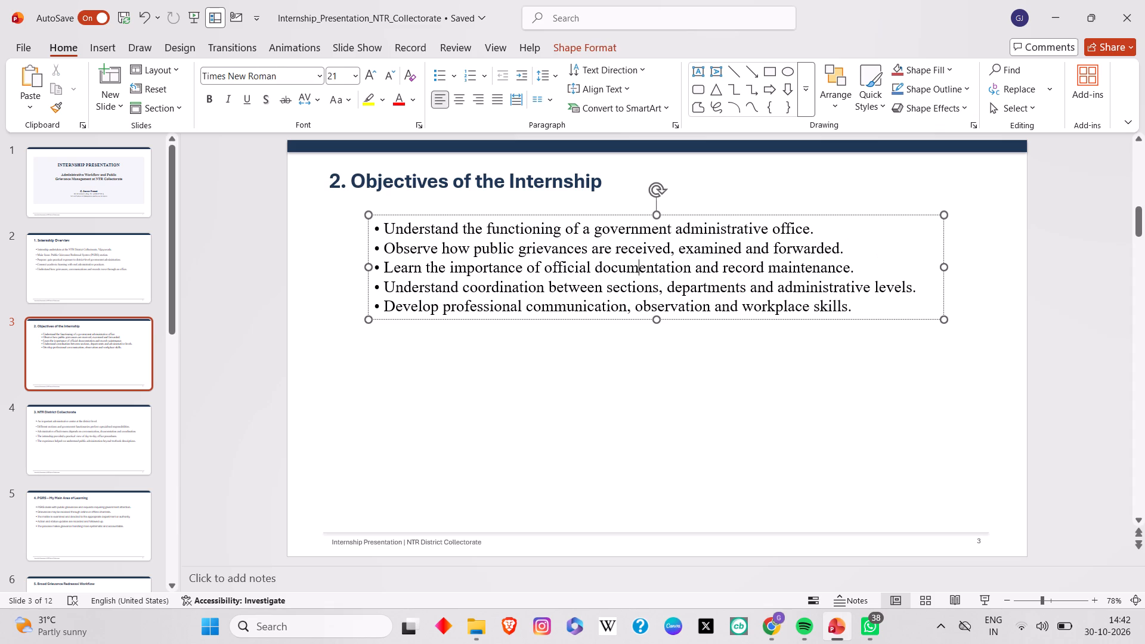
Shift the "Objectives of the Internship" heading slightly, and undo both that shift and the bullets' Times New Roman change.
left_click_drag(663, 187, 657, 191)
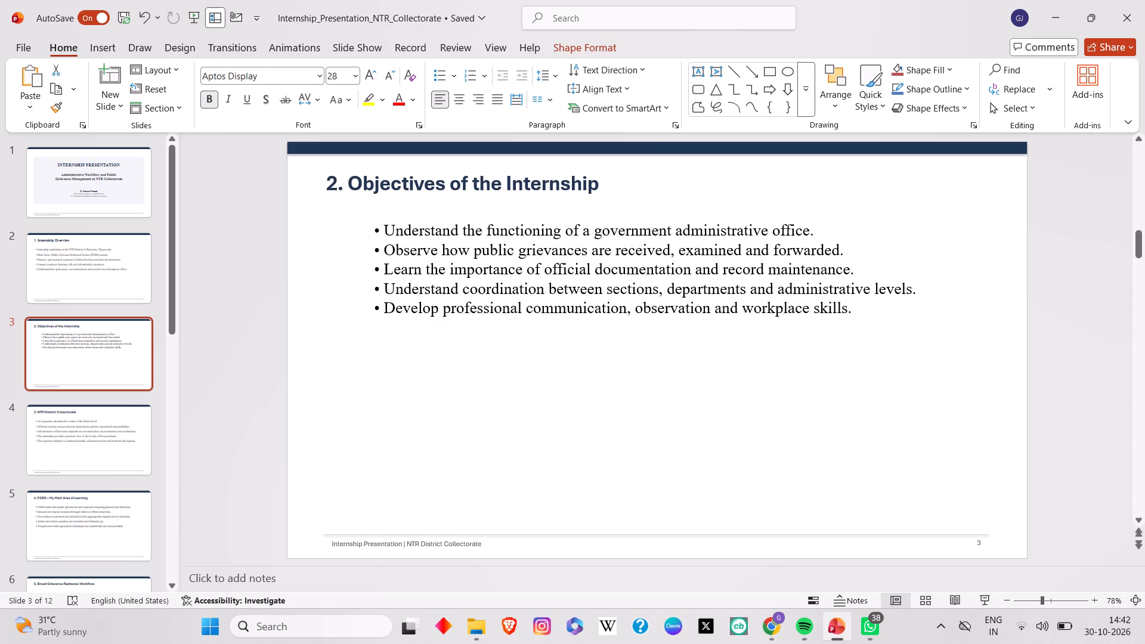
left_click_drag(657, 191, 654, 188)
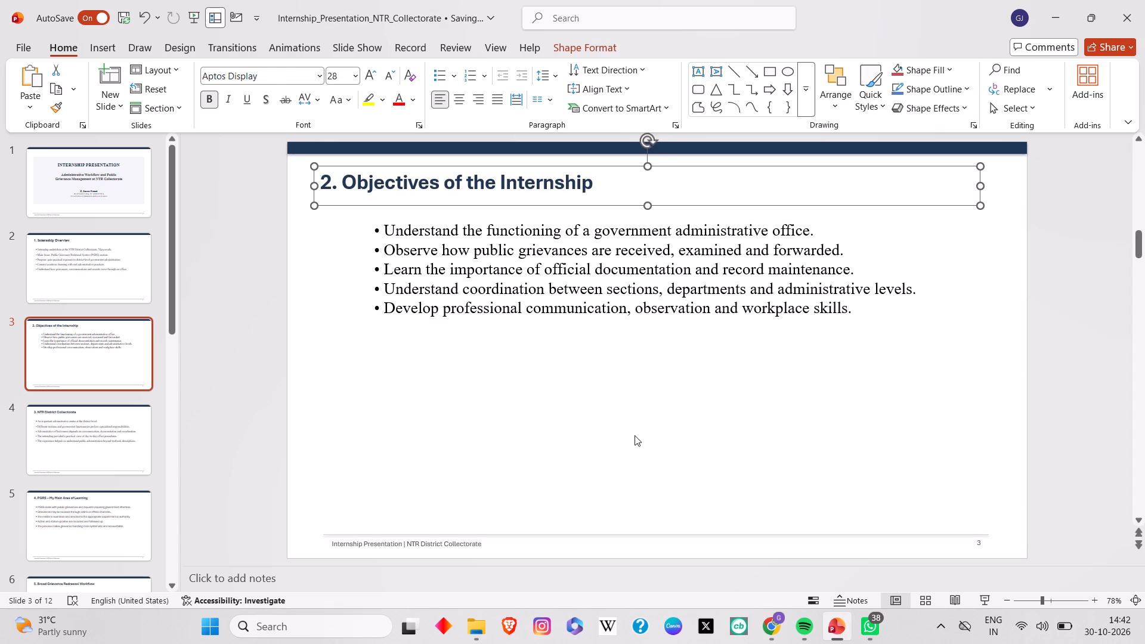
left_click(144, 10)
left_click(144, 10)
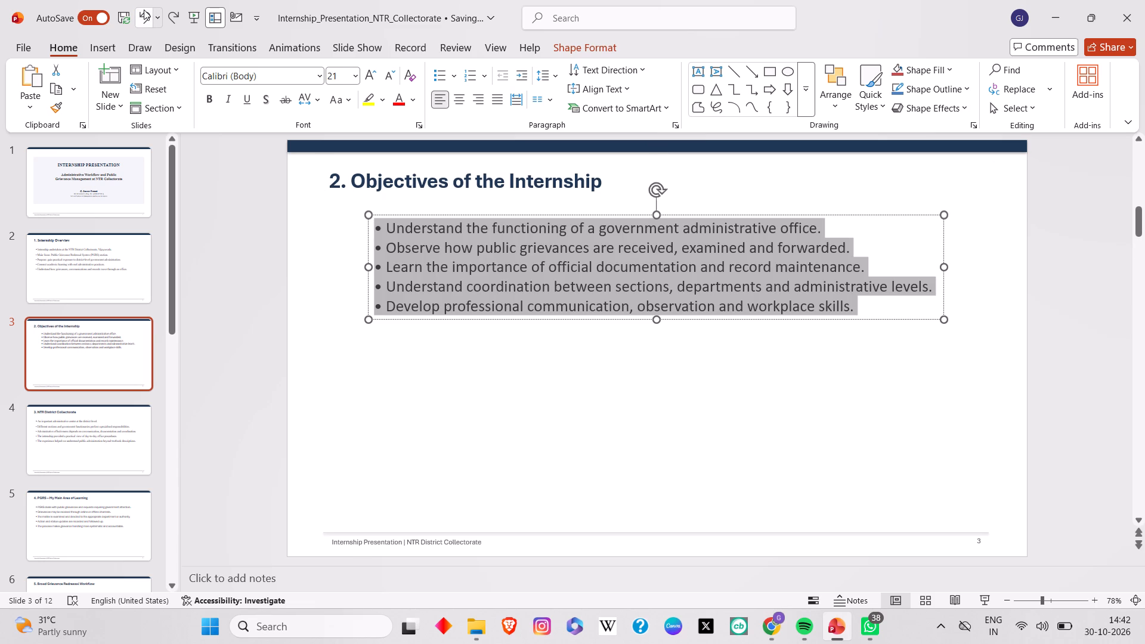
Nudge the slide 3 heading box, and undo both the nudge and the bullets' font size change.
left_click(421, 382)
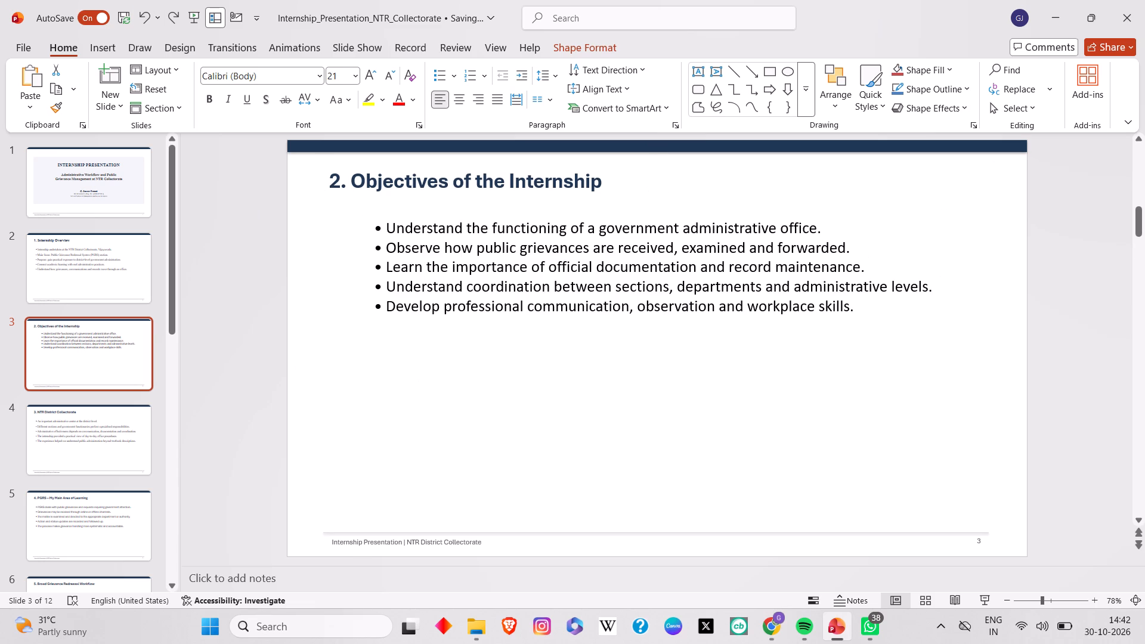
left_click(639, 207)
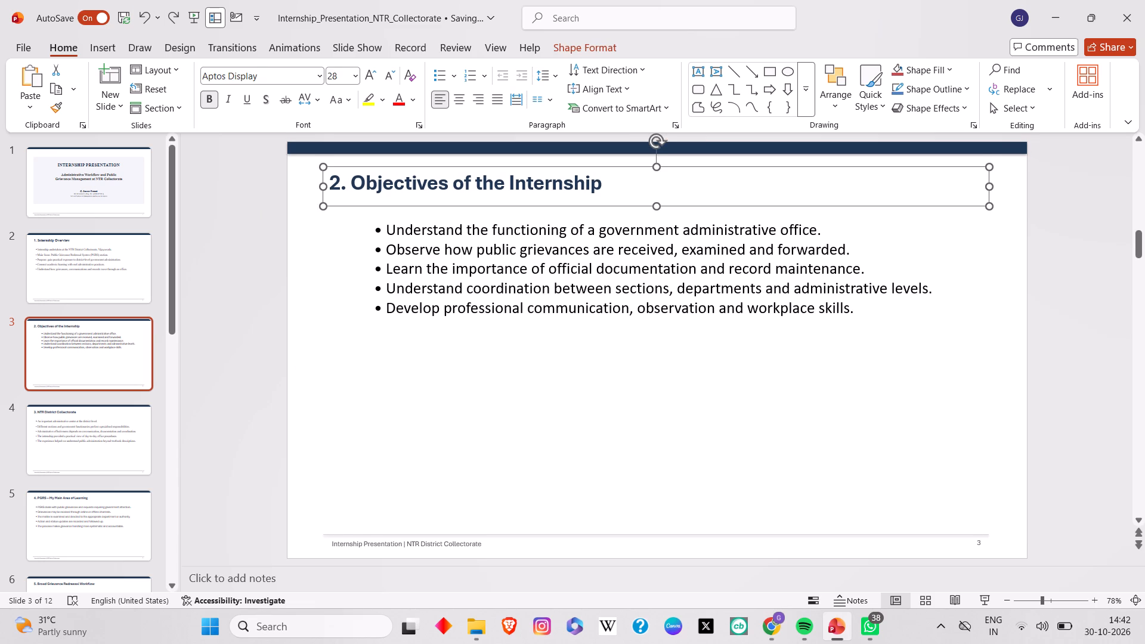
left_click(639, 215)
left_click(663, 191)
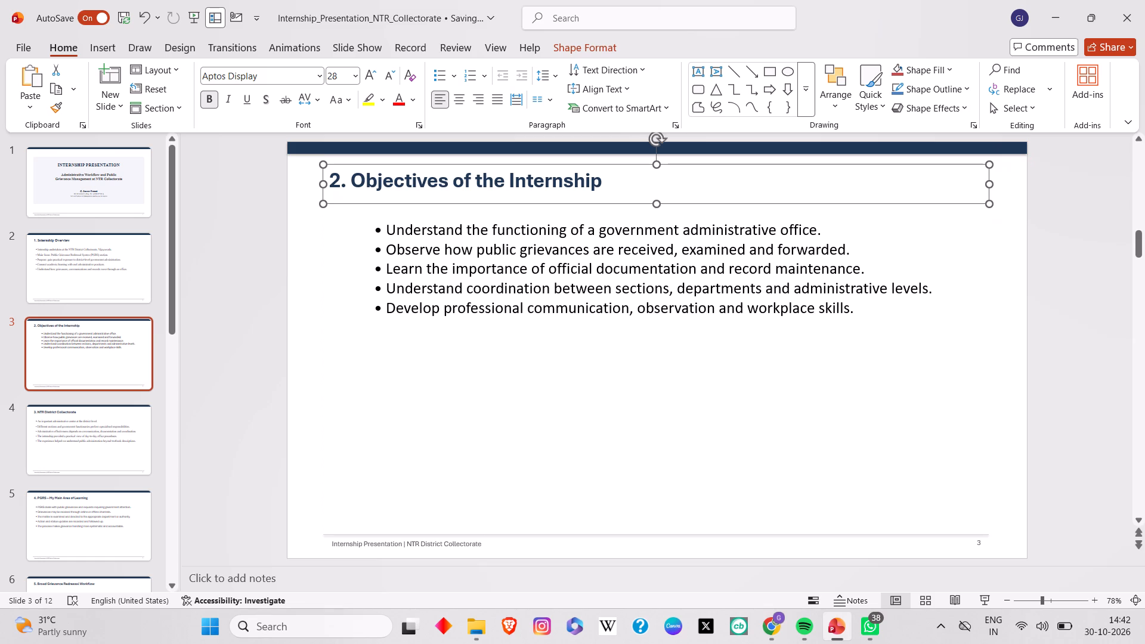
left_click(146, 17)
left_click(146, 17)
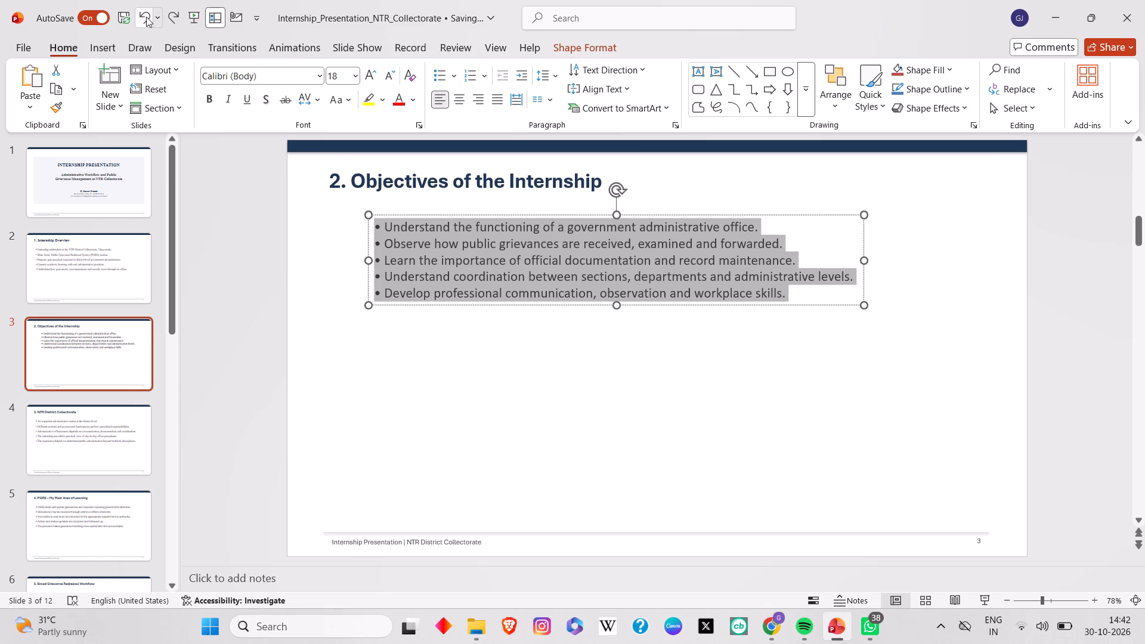
Format all five objectives bullet points on slide 3 in Times New Roman at size 21.
left_click(498, 312)
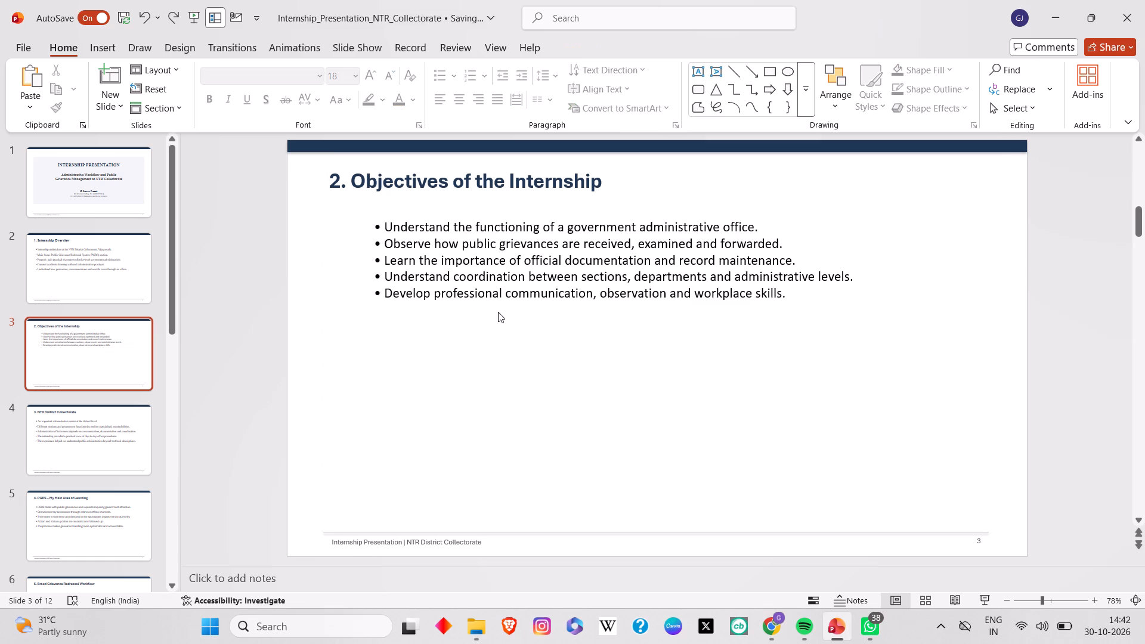
left_click_drag(382, 228, 479, 289)
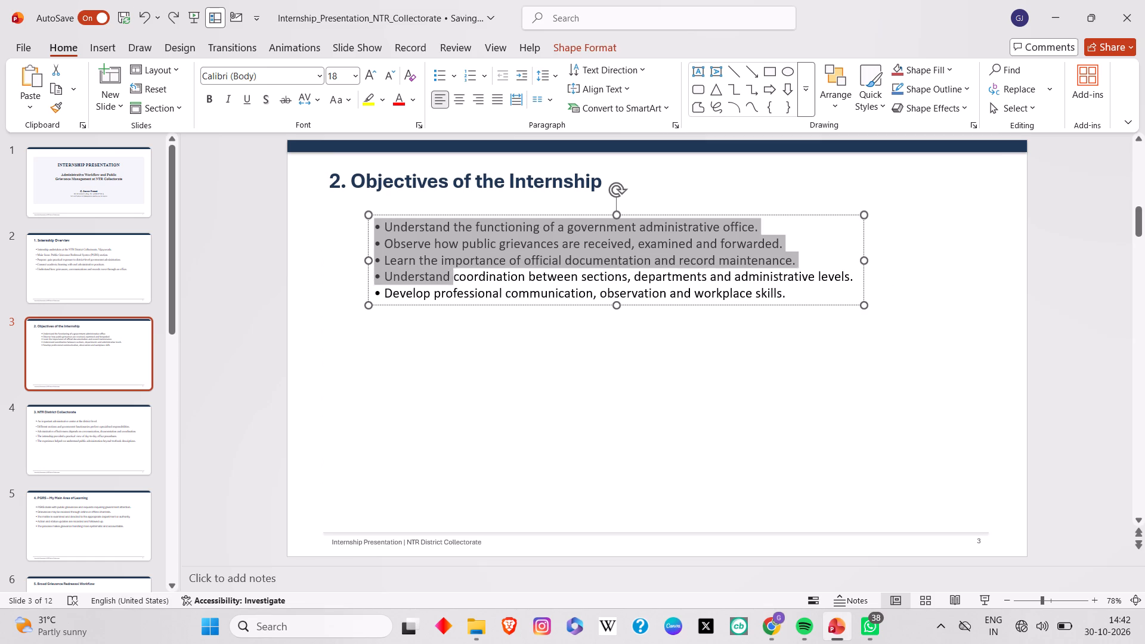
left_click_drag(479, 289, 810, 286)
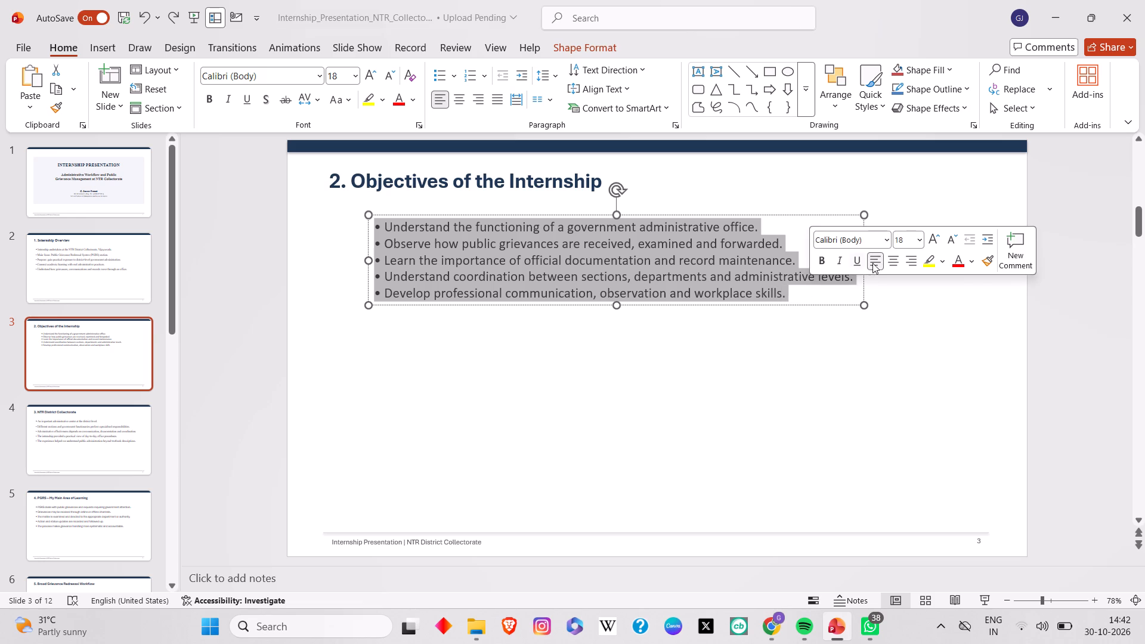
left_click(887, 243)
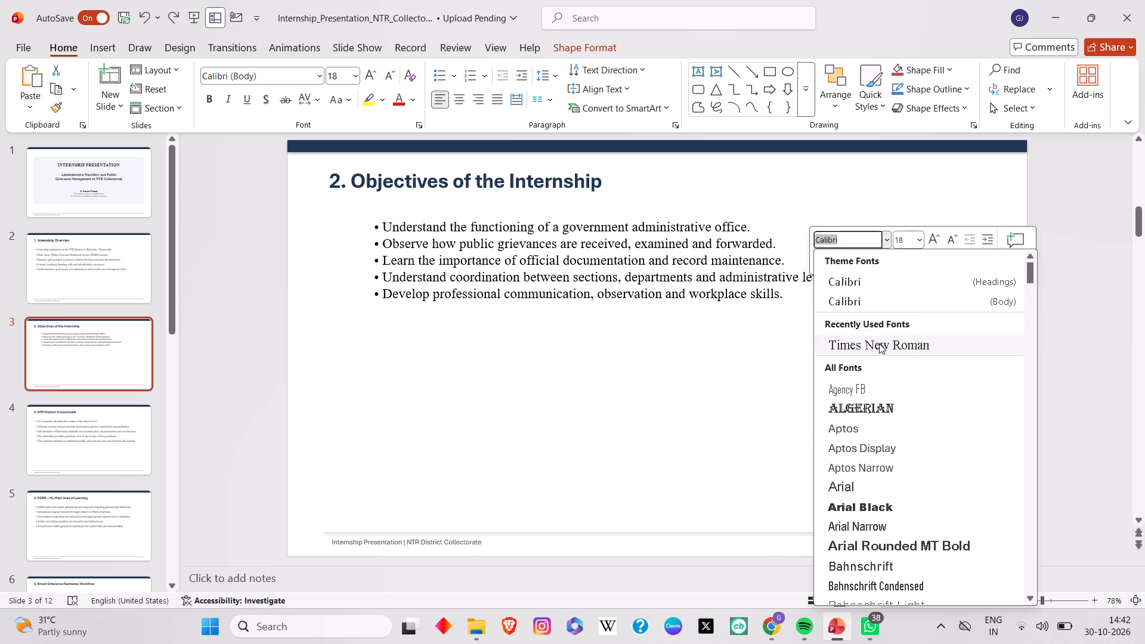
left_click(880, 345)
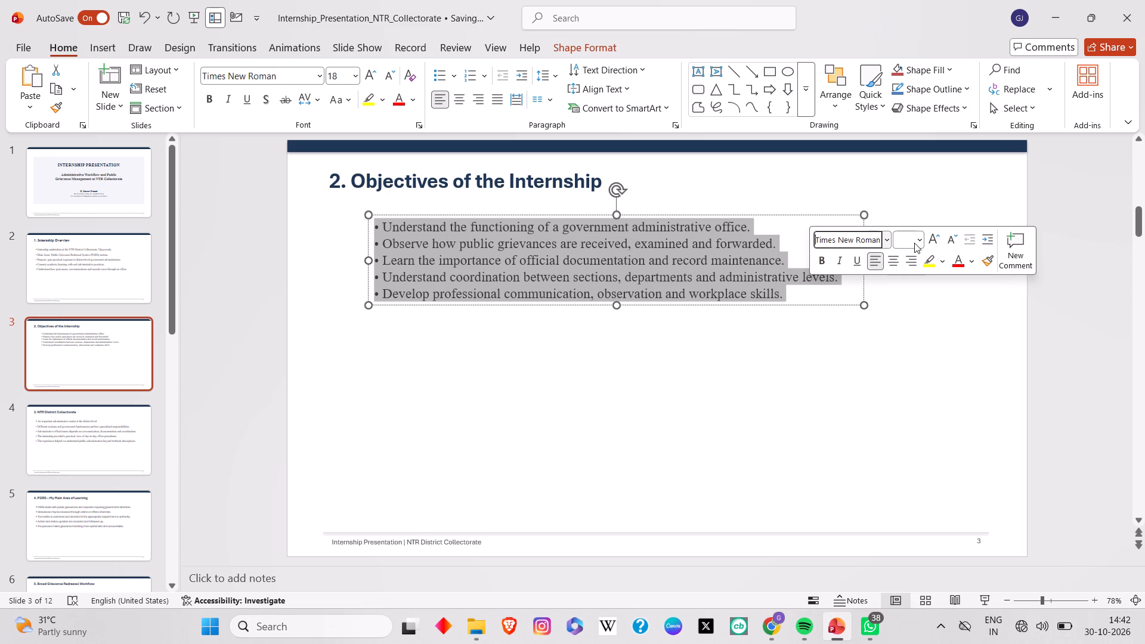
left_click(908, 237)
key("BackSpace")
type("21")
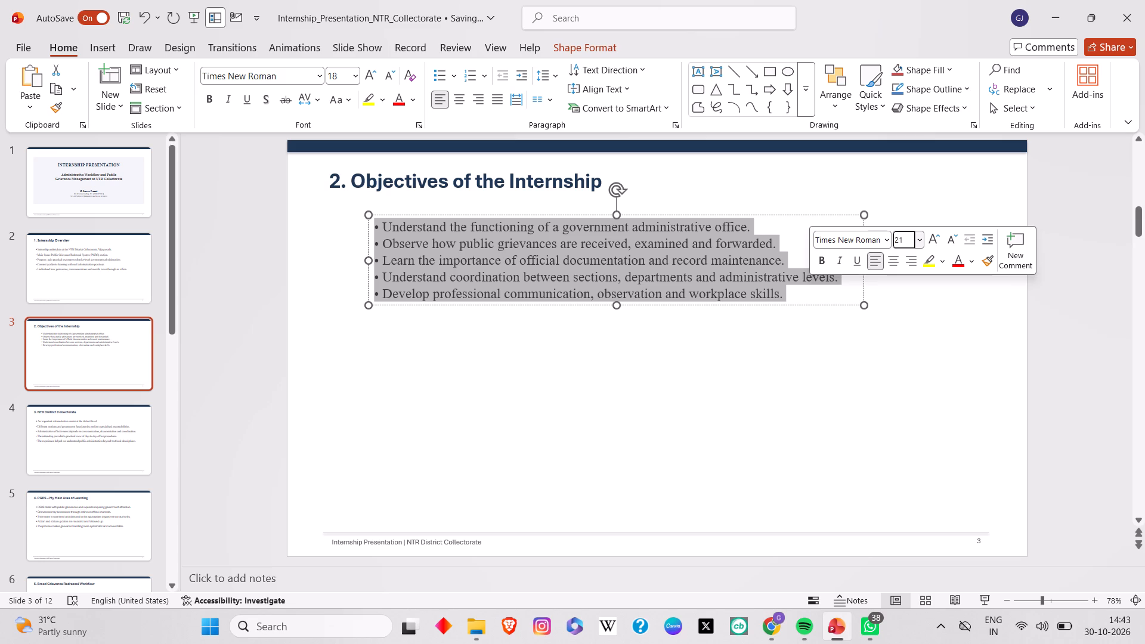
key("Return")
left_click(780, 397)
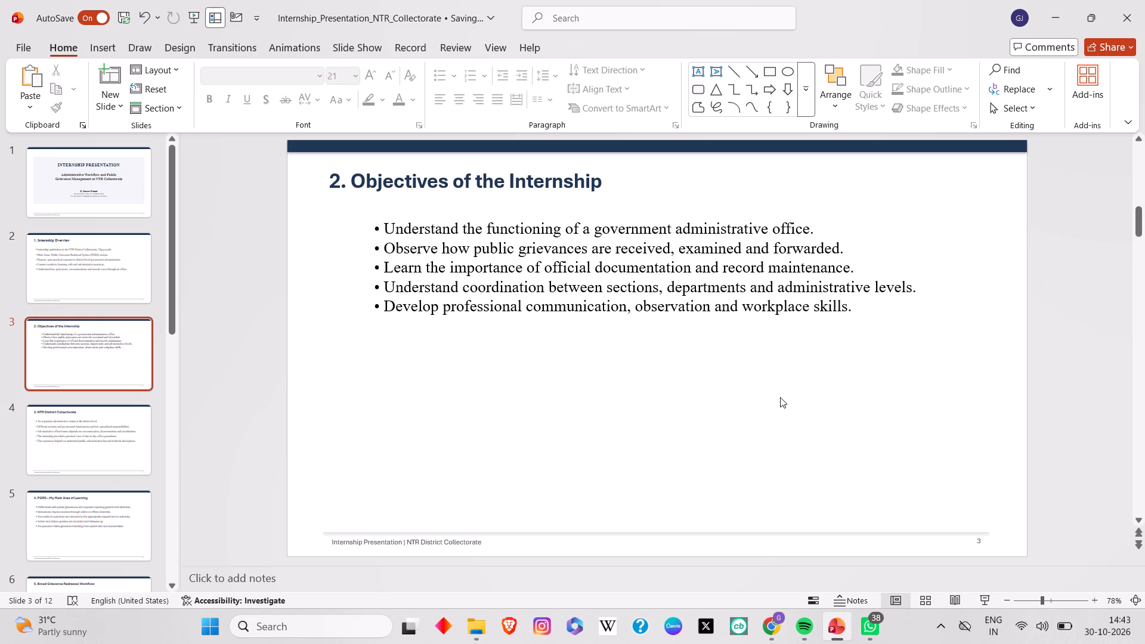
Shift the "Objectives of the Internship" heading slightly left so it is centred over the bullets' text box.
left_click(649, 207)
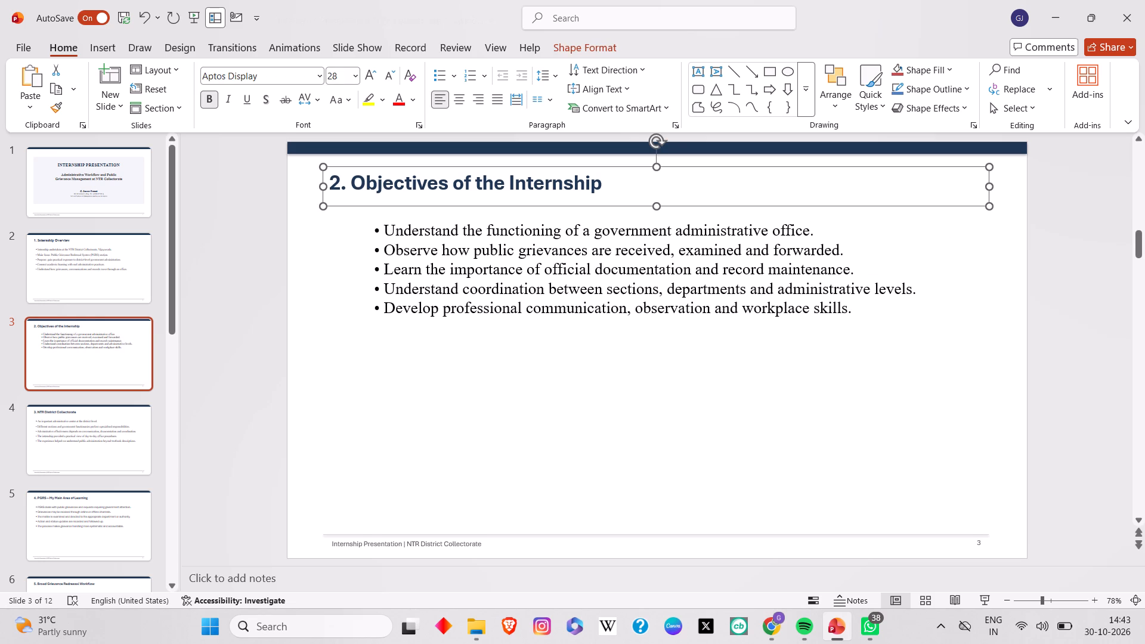
left_click(657, 363)
left_click(660, 241)
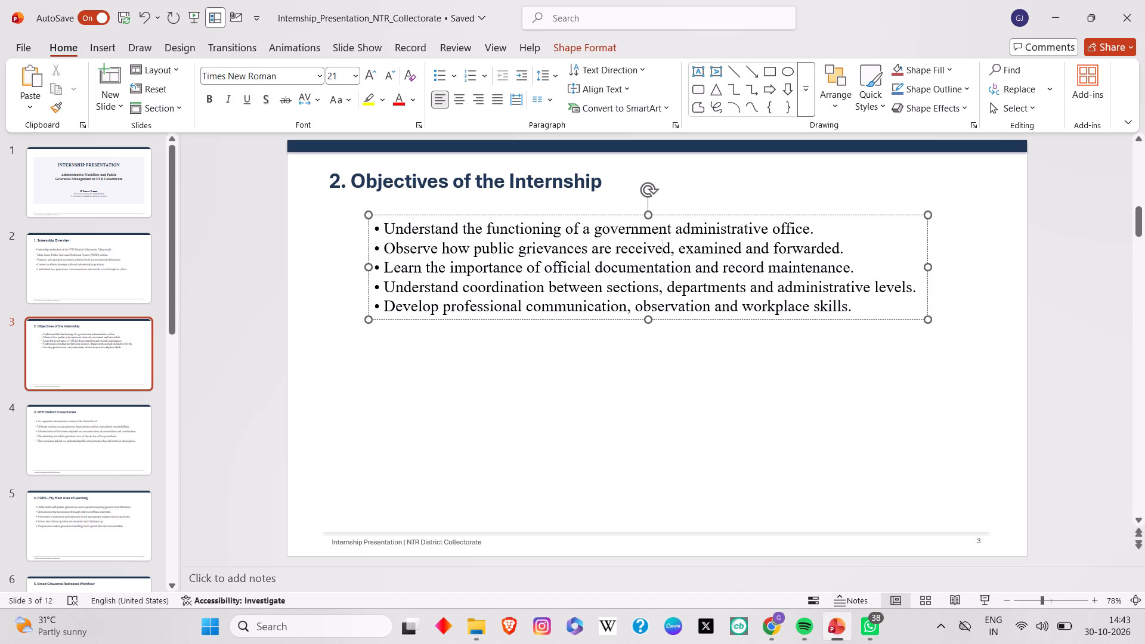
left_click_drag(649, 198, 638, 200)
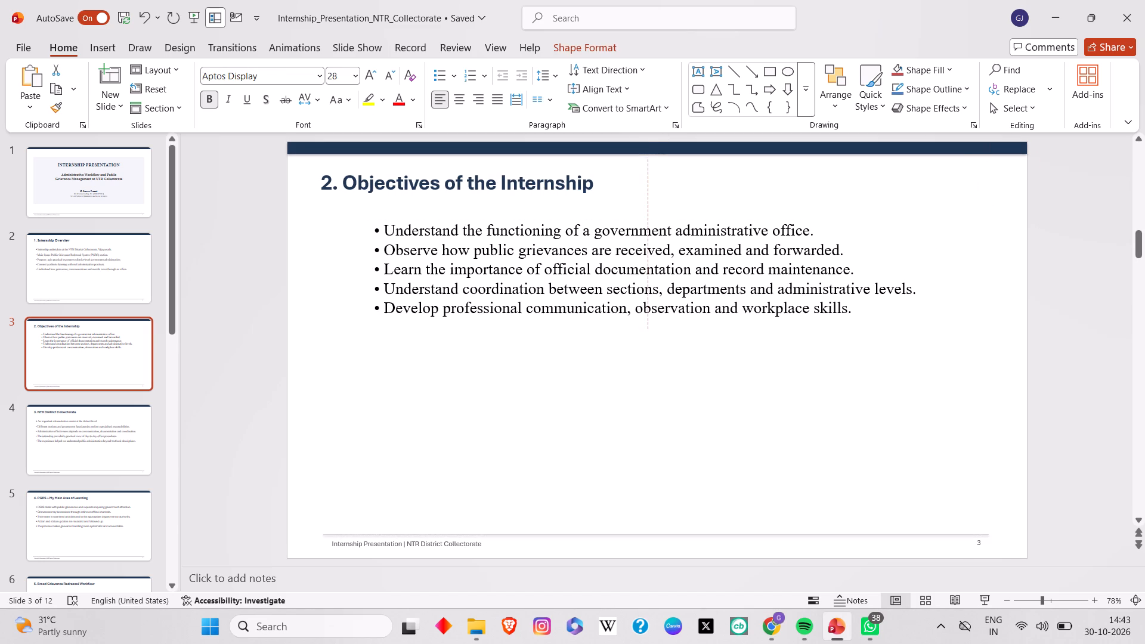
left_click_drag(638, 200, 638, 199)
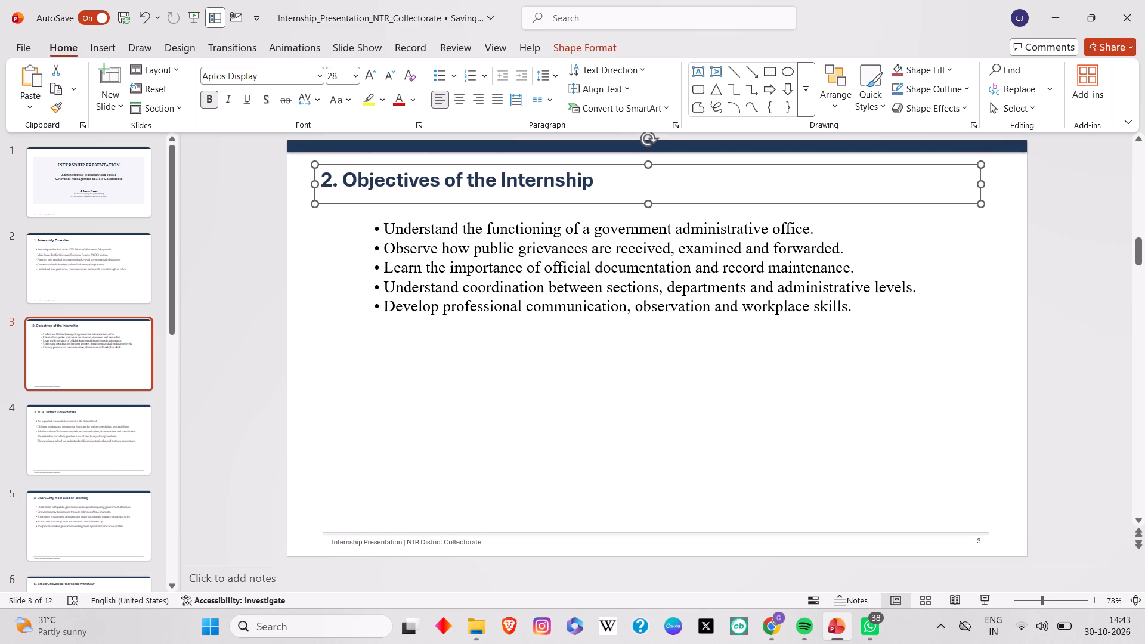
Move the objectives text box left on slide 3, aligning its left edge with the footer text at the same height.
left_click(690, 319)
left_click_drag(683, 320, 648, 334)
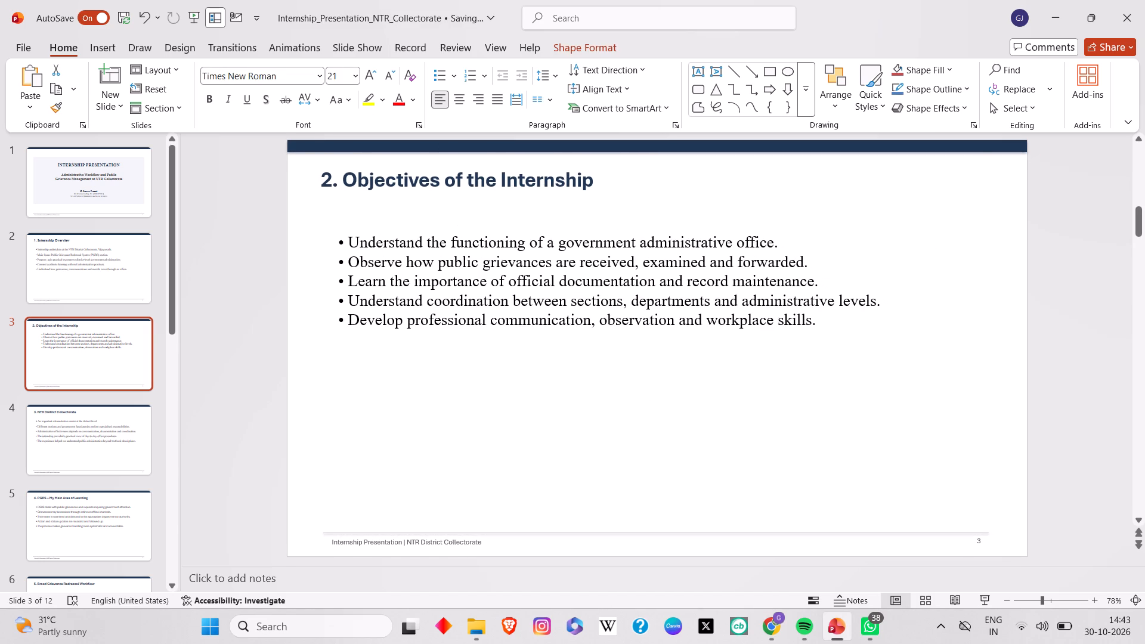
left_click_drag(648, 334, 642, 320)
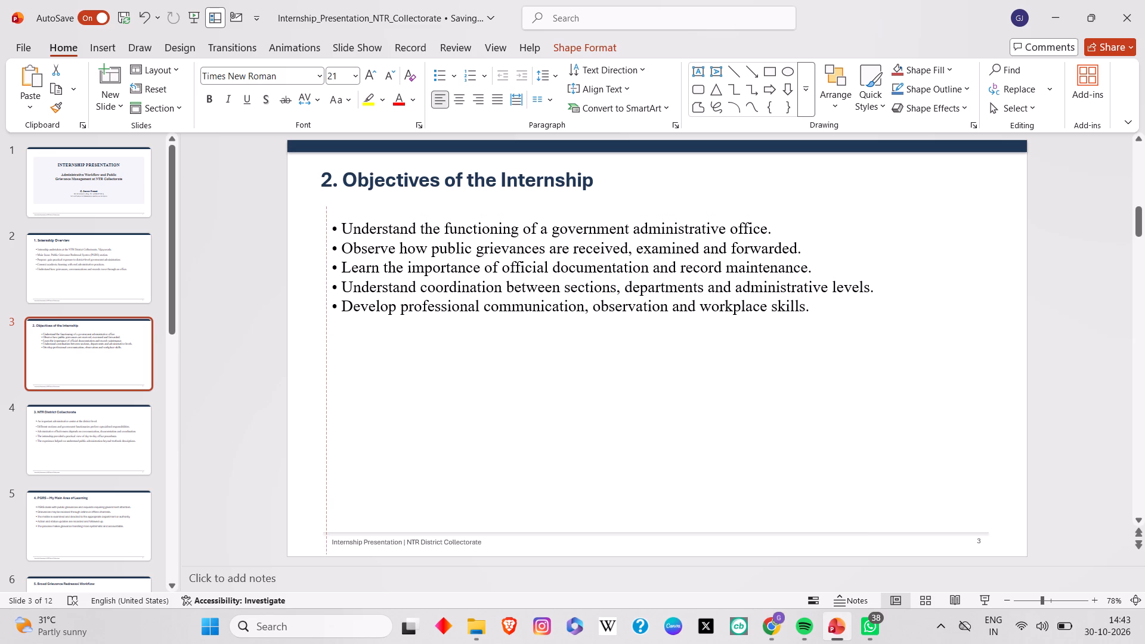
left_click_drag(642, 320, 643, 323)
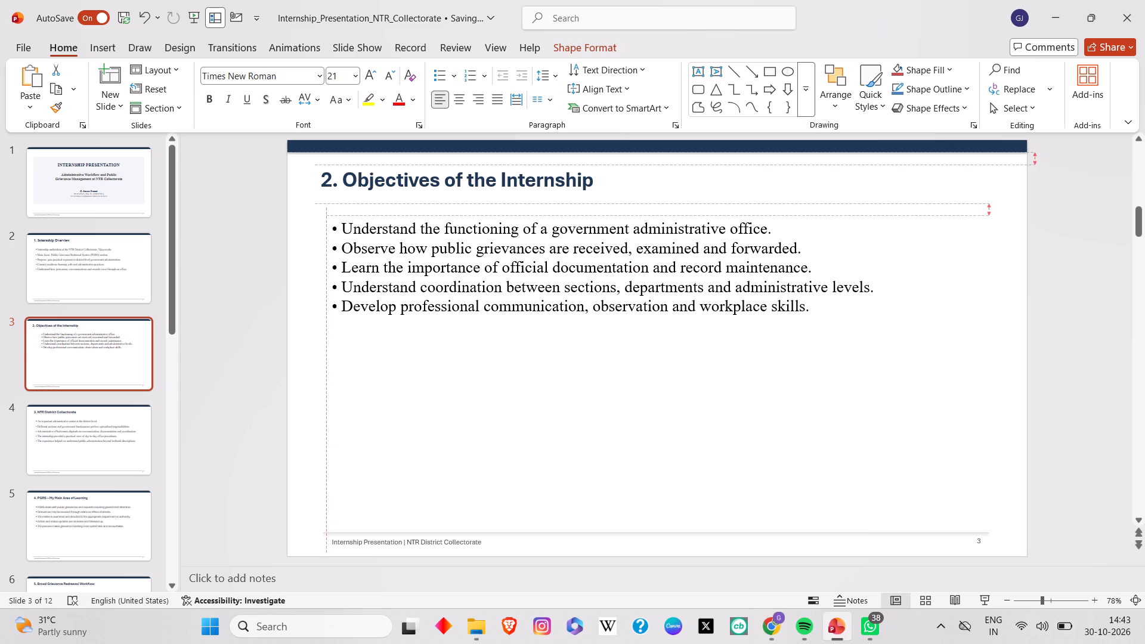
left_click_drag(643, 323, 643, 323)
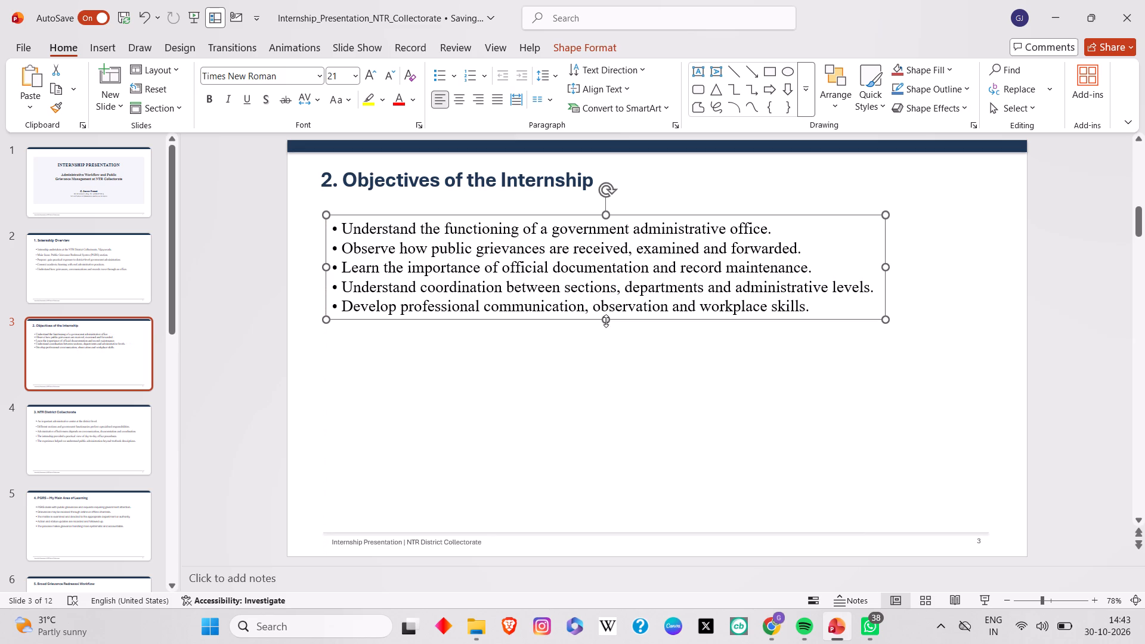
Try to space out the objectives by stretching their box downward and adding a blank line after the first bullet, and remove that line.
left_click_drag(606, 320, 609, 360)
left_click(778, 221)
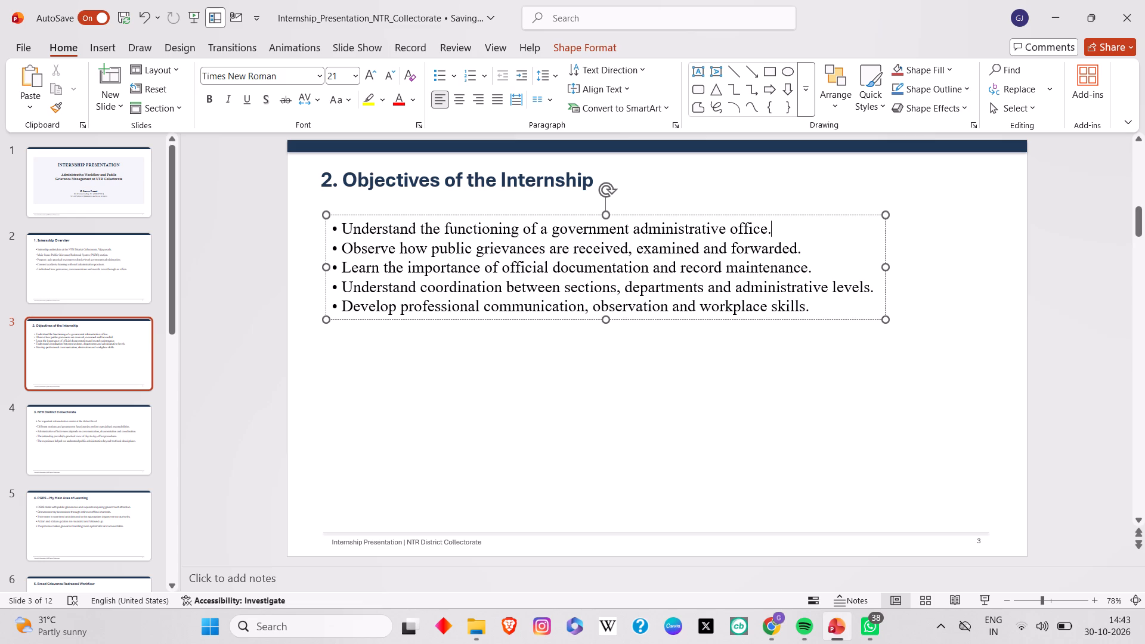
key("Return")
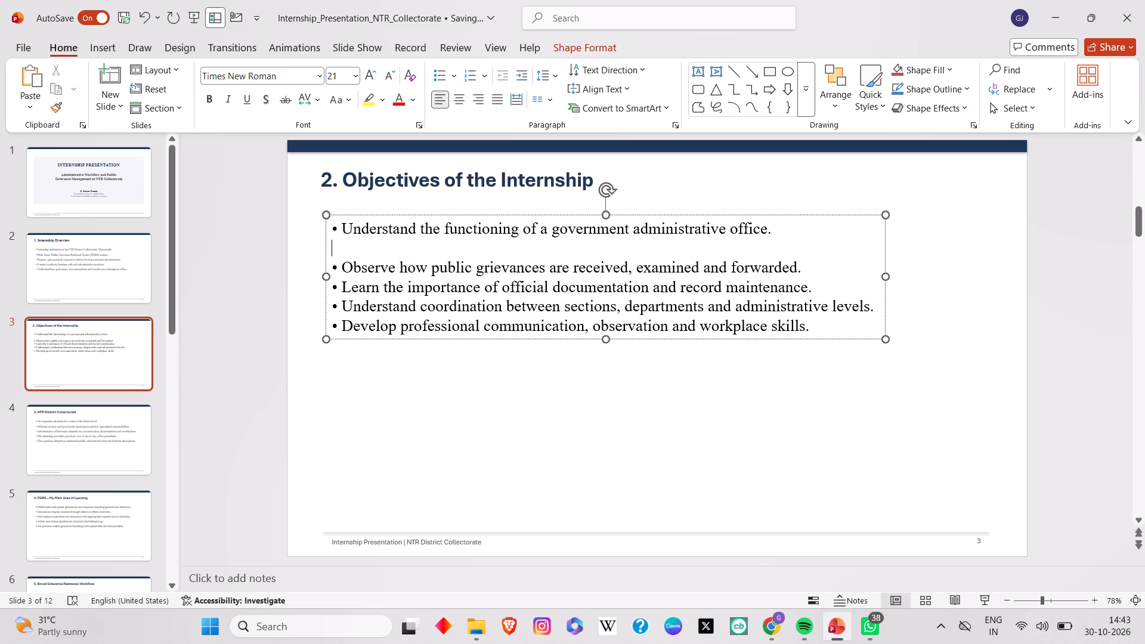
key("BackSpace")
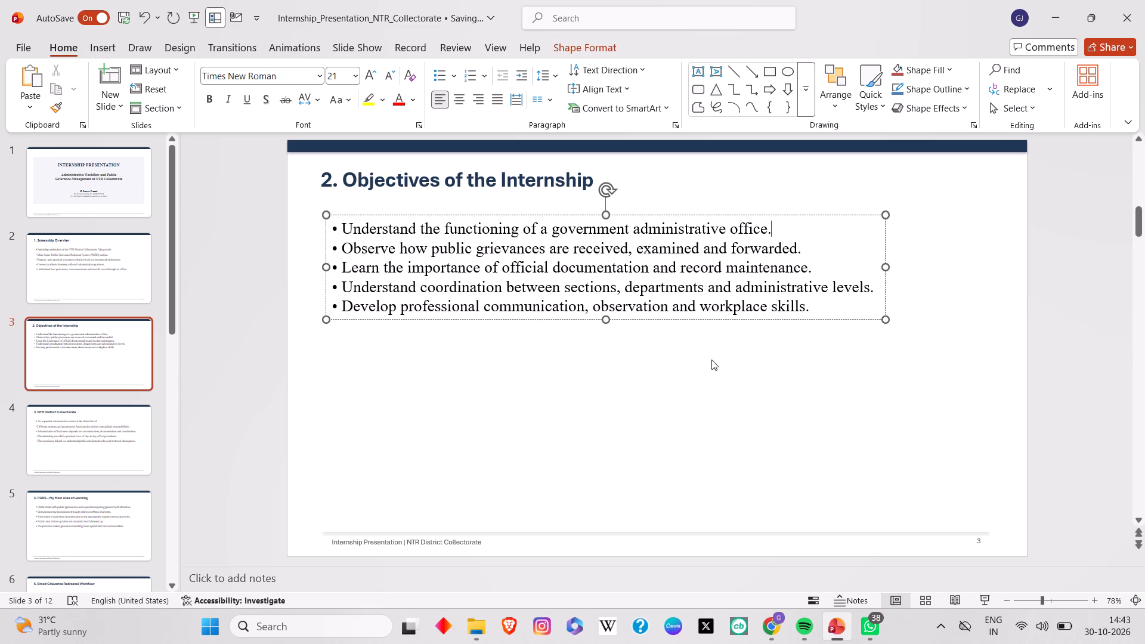
Compare the fonts and layout of the headings and bullet points across slides 2 to 5.
left_click(130, 251)
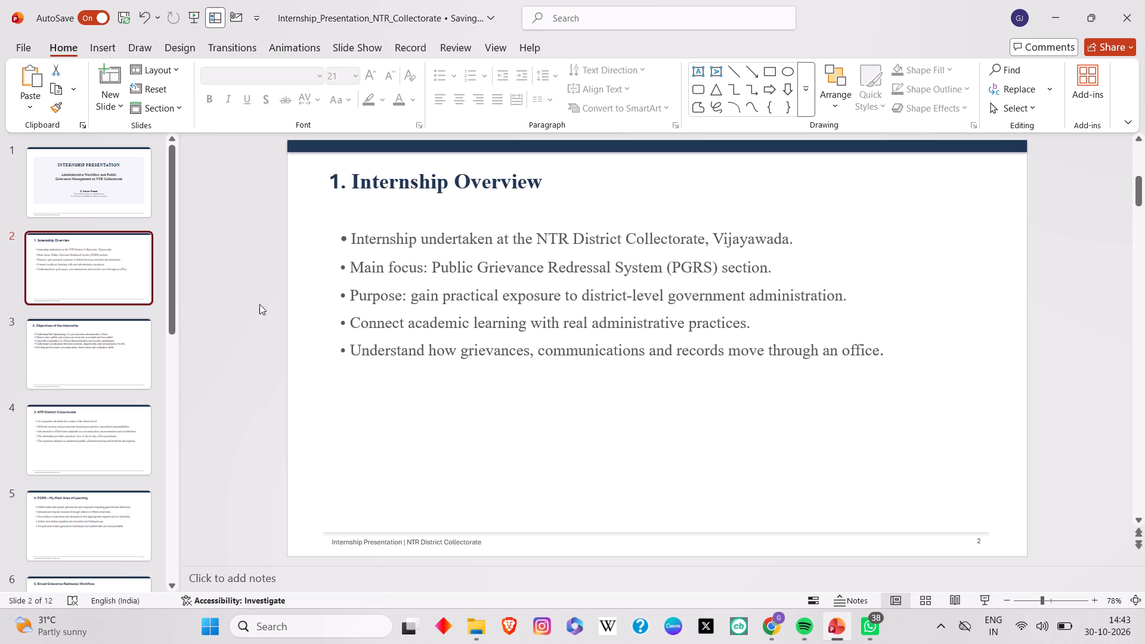
left_click(143, 340)
left_click(132, 282)
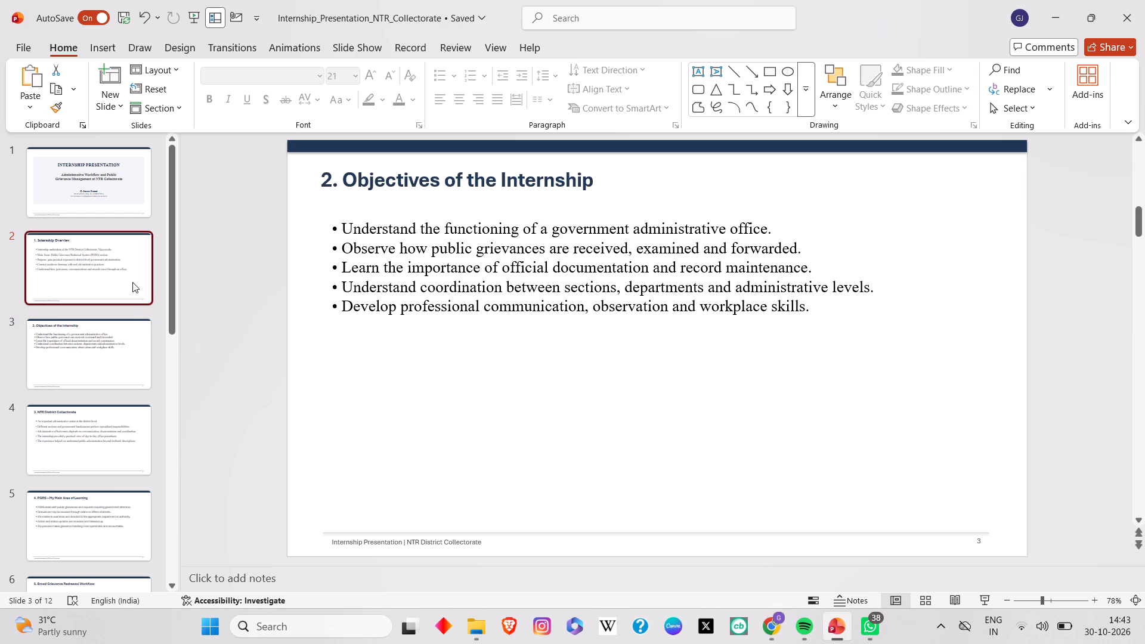
left_click(100, 358)
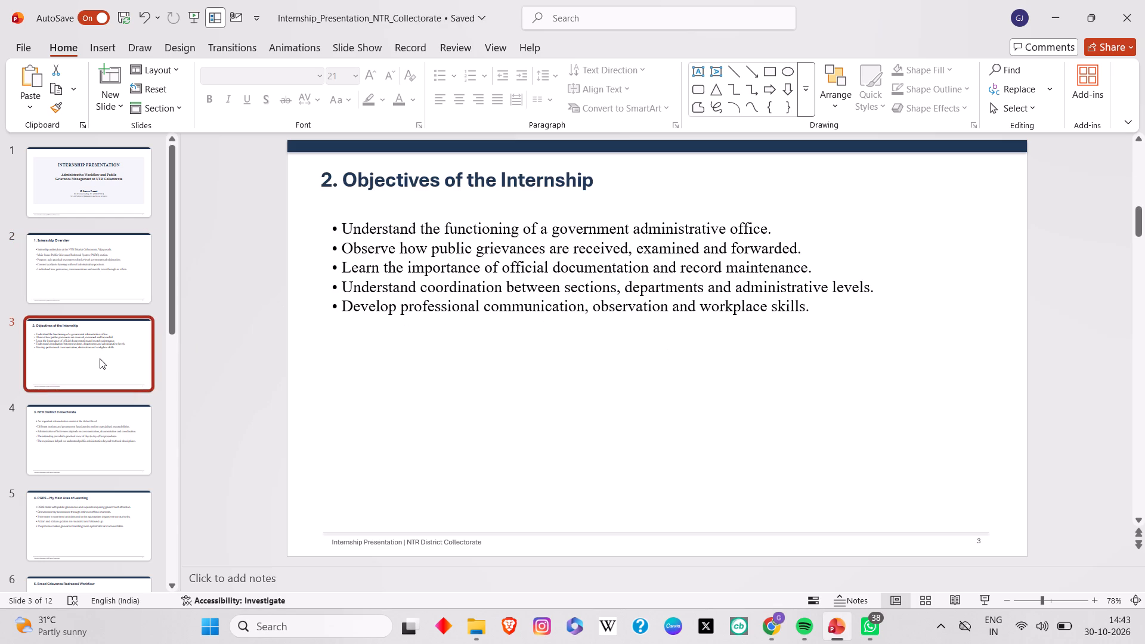
left_click(71, 453)
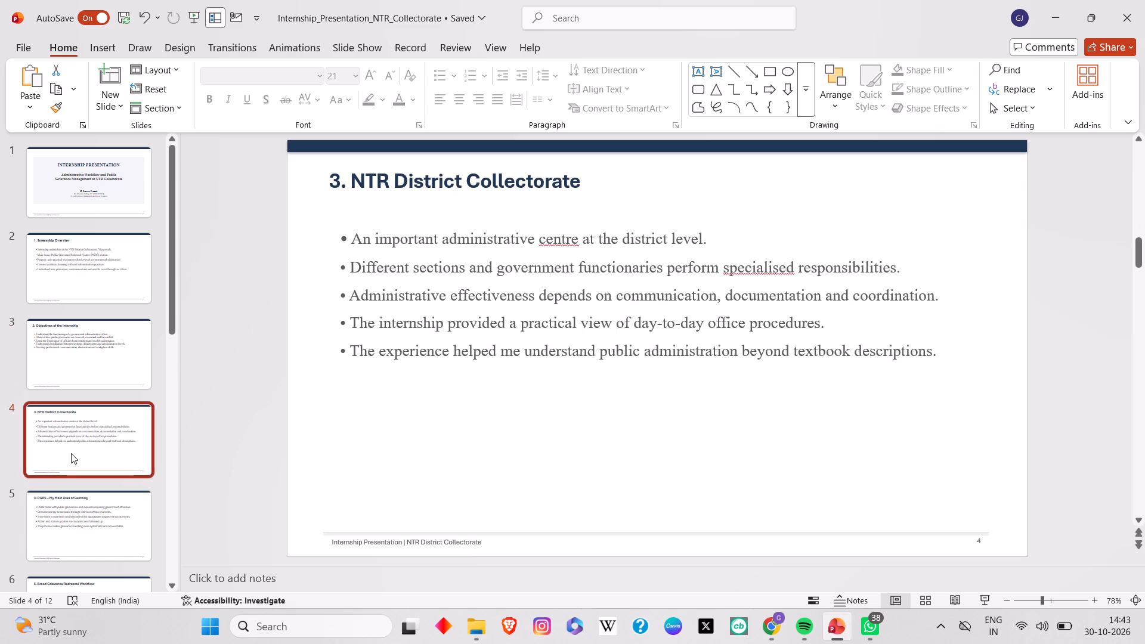
left_click(82, 532)
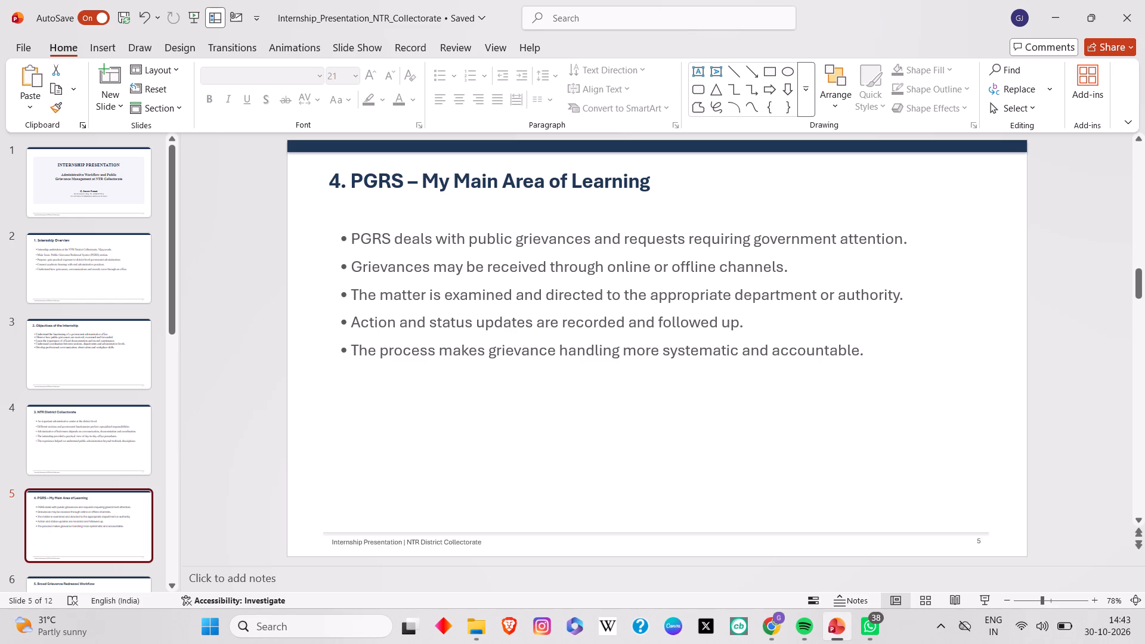
left_click(128, 419)
left_click(117, 505)
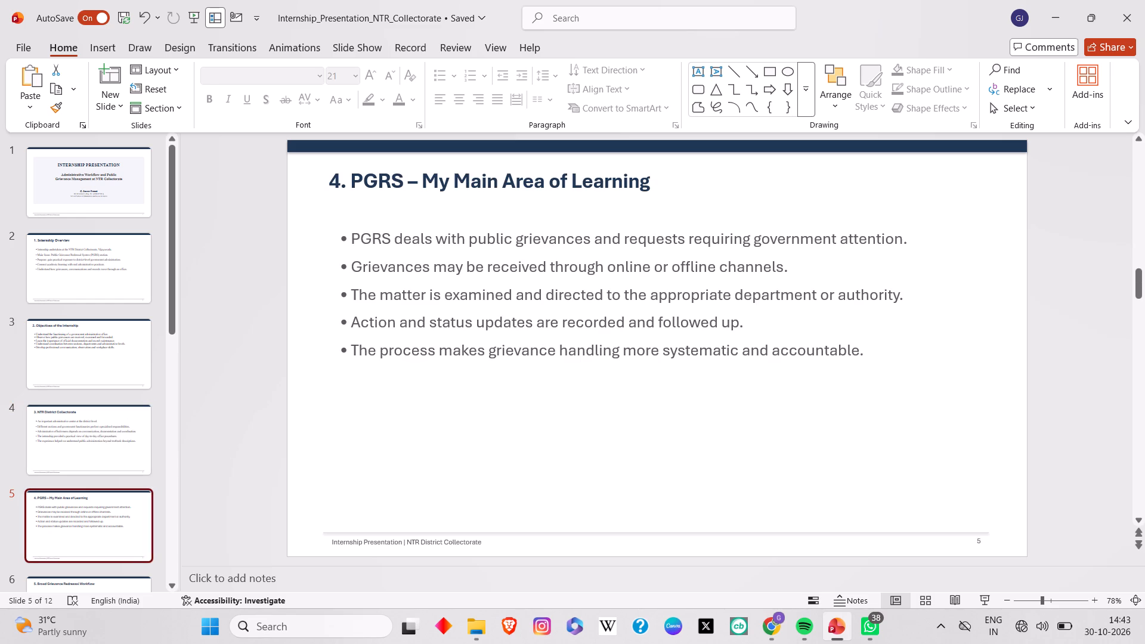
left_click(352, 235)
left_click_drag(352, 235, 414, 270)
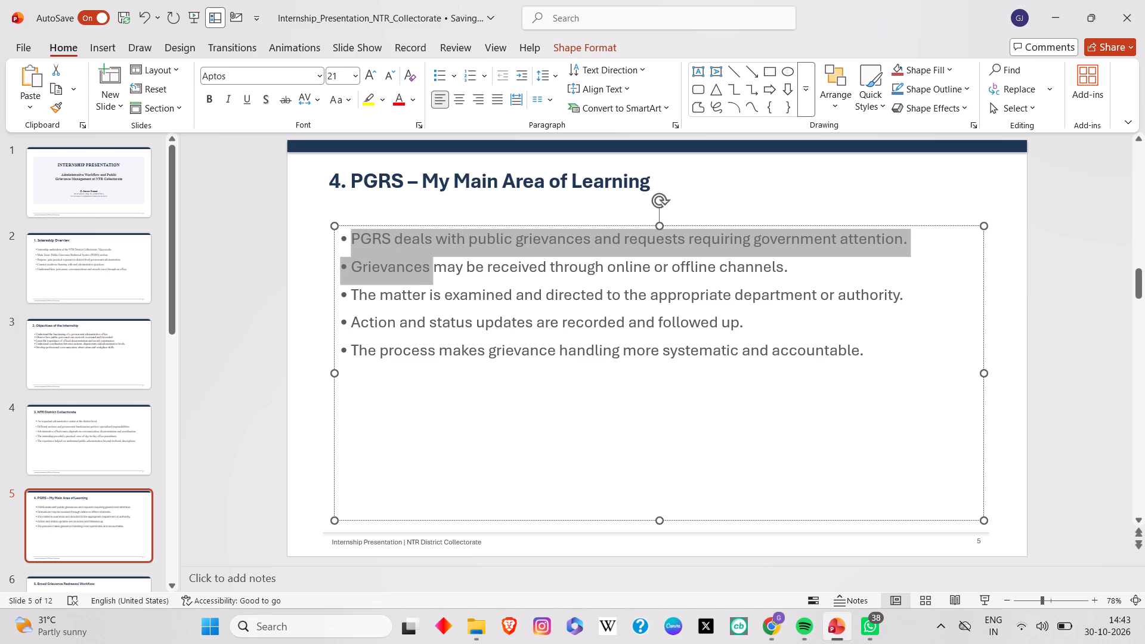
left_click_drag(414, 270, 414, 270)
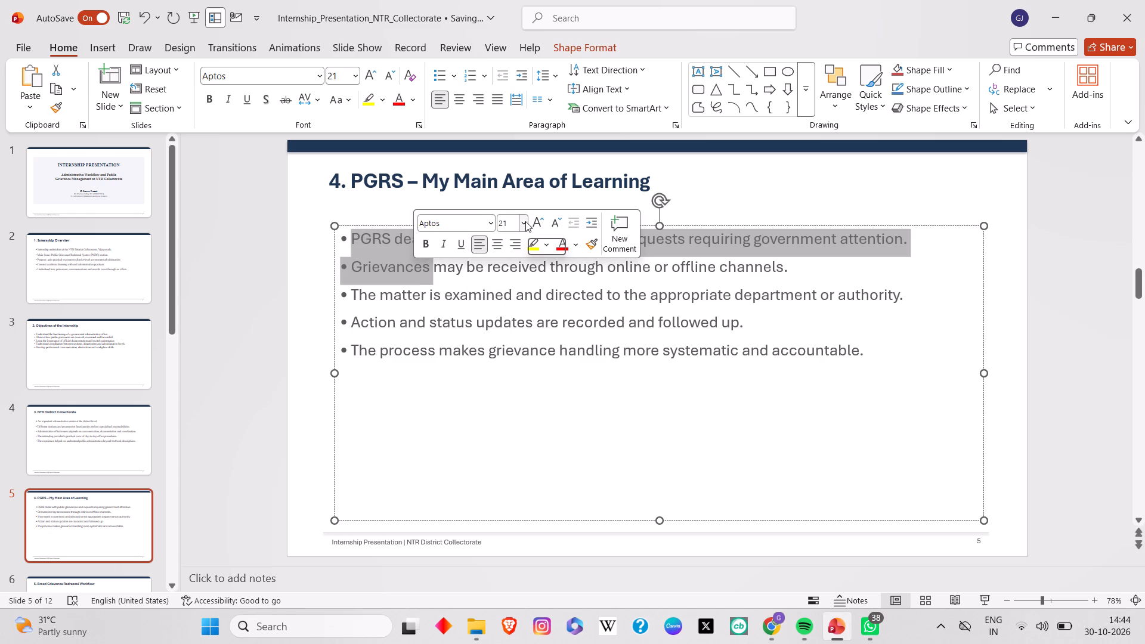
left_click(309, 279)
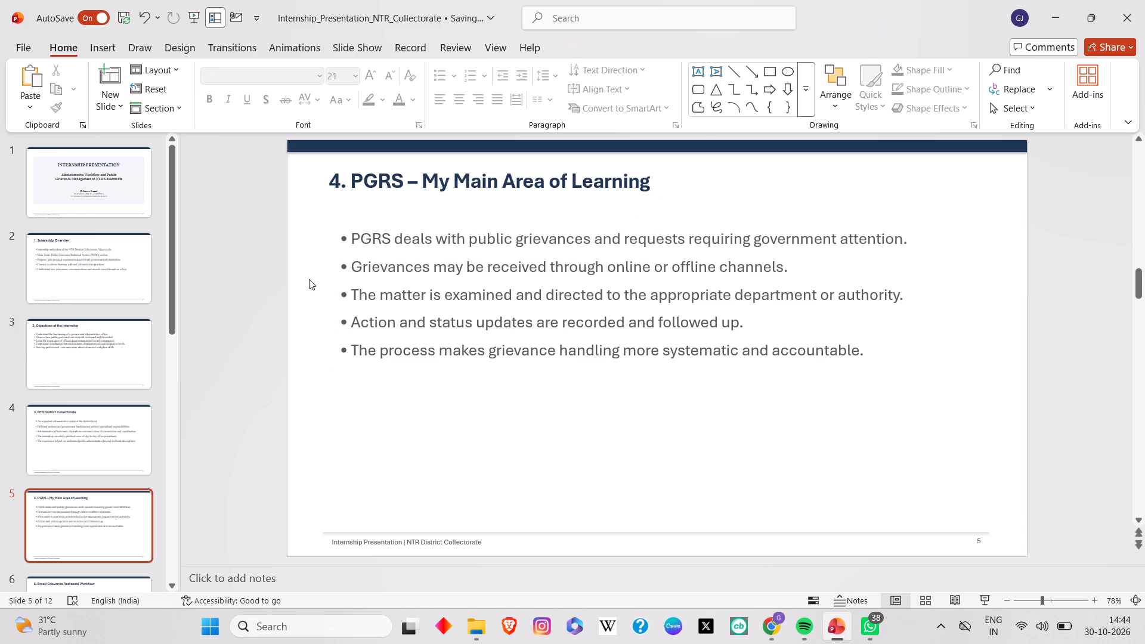
Replace all the bullets under "Internship Overview" on slide 2 with the previously copied internship objectives, starting "Understand the functioning of a government administrative office.".
left_click(117, 242)
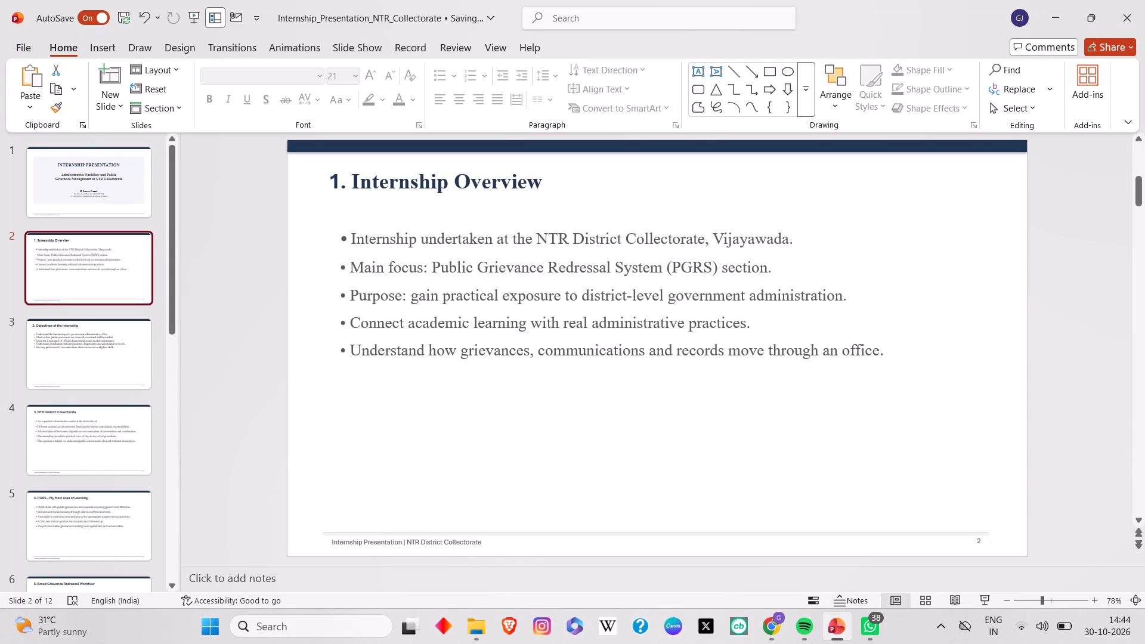
left_click_drag(348, 236, 424, 305)
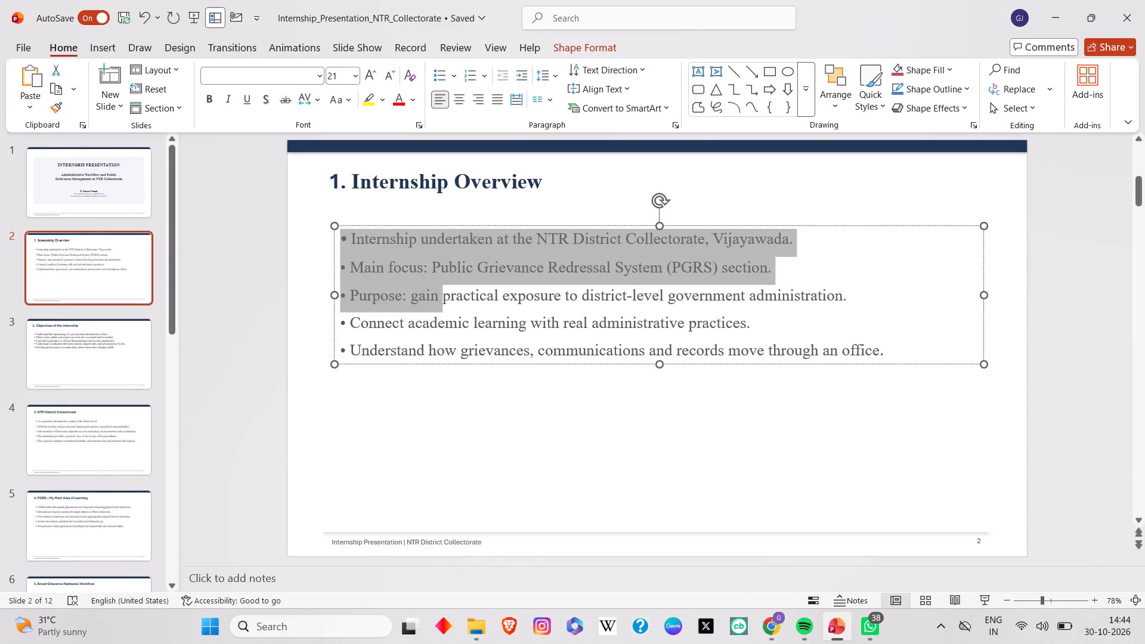
left_click_drag(424, 305, 669, 361)
left_click(670, 381)
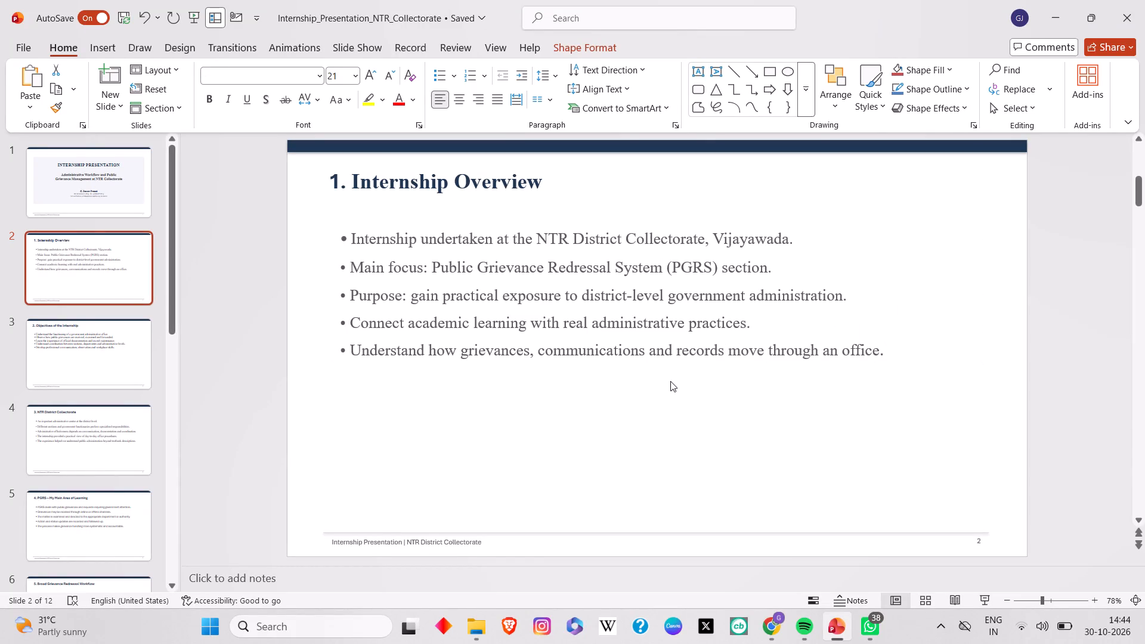
left_click_drag(343, 234, 364, 258)
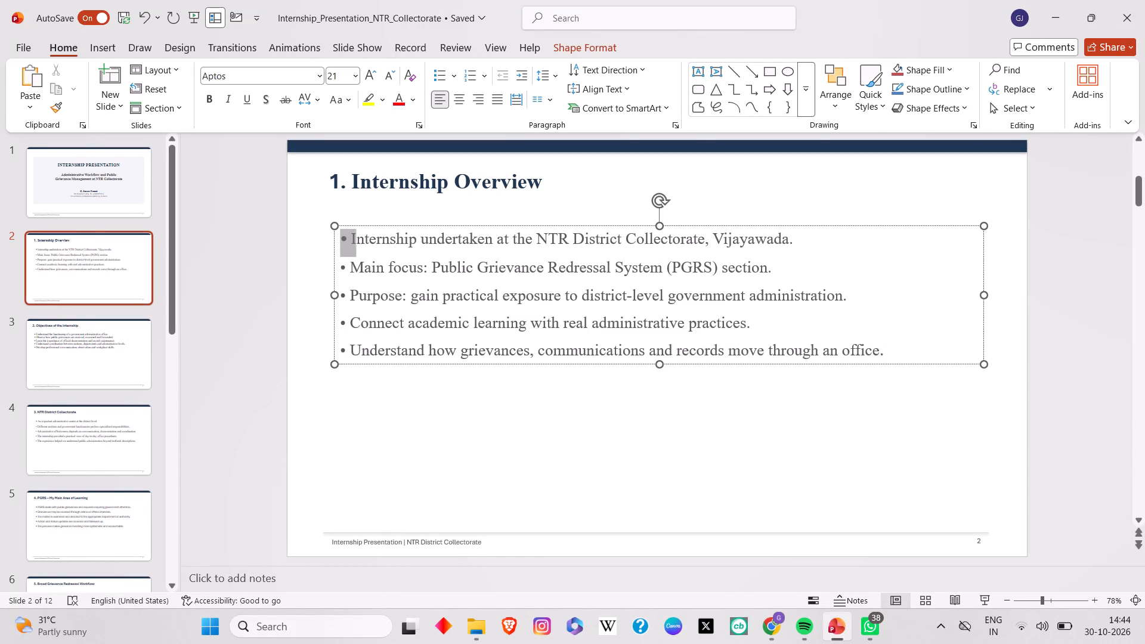
left_click_drag(364, 258, 773, 364)
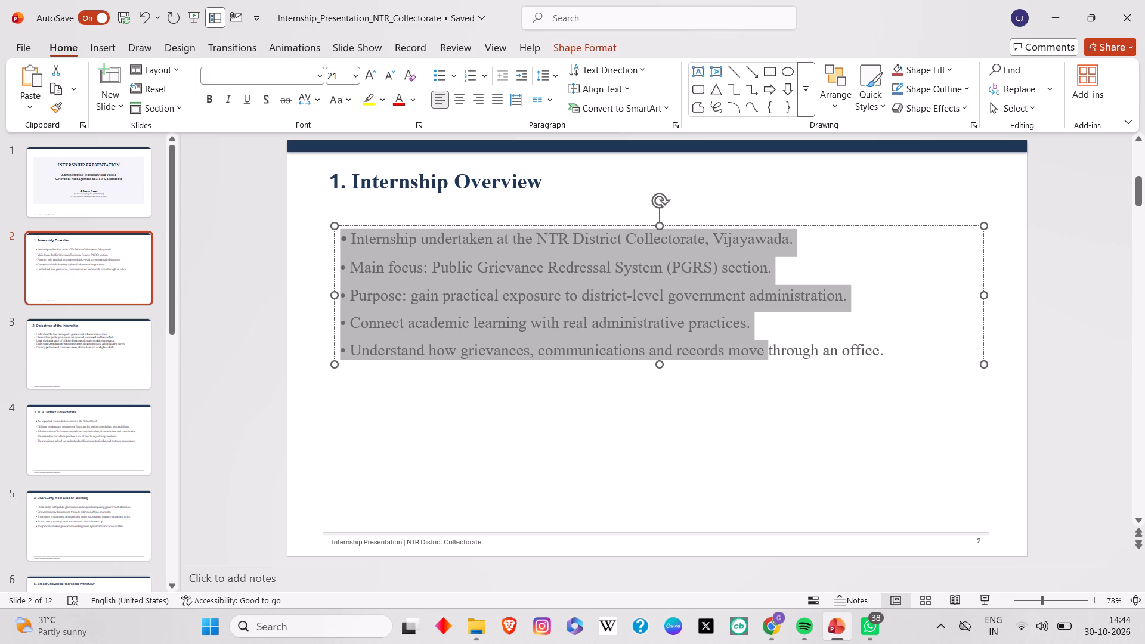
left_click_drag(773, 364, 892, 363)
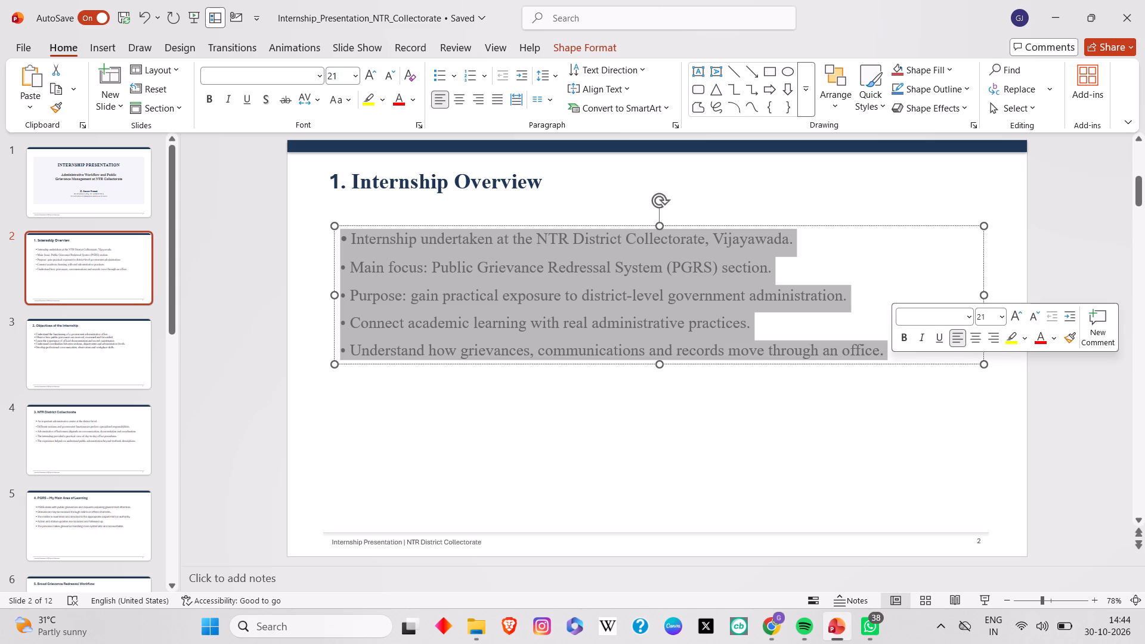
key("c")
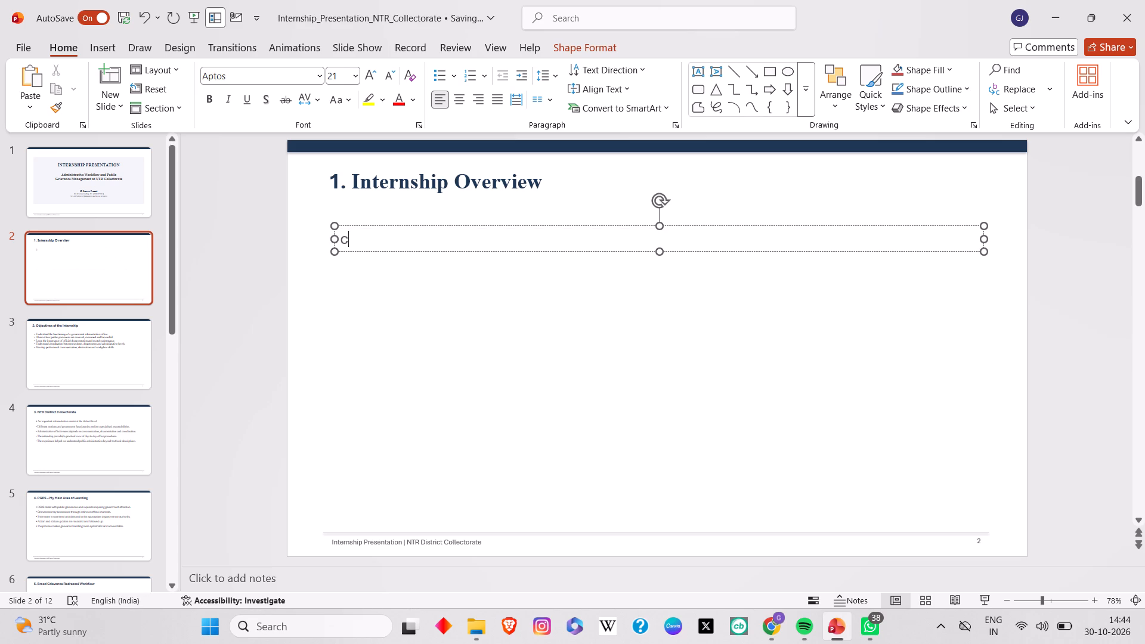
key("BackSpace")
key("ctrl+v")
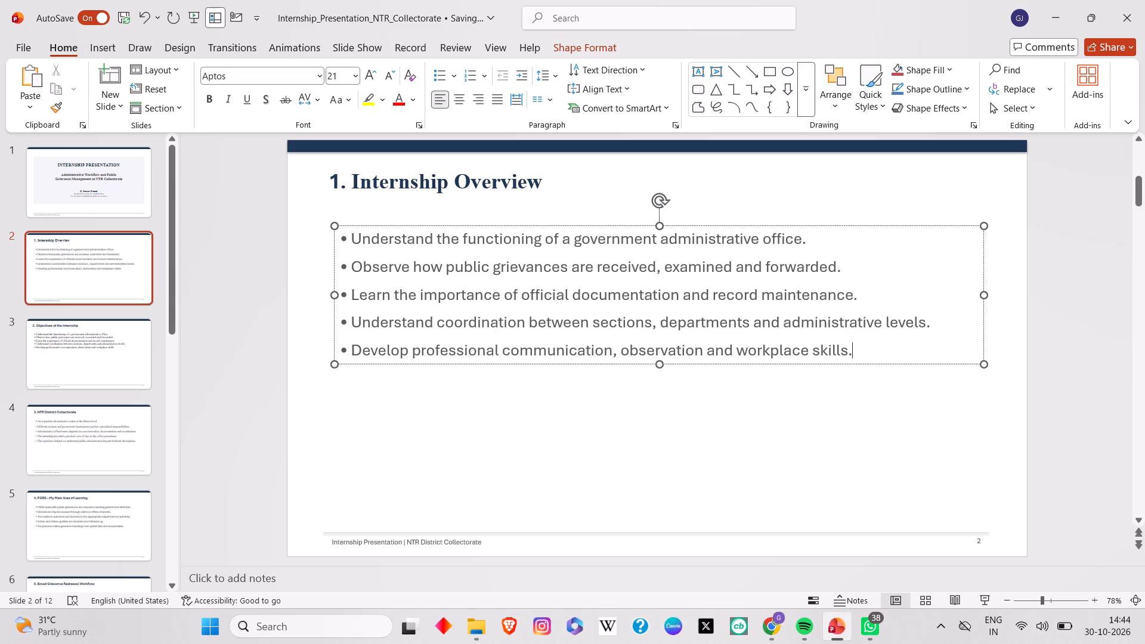
left_click(794, 401)
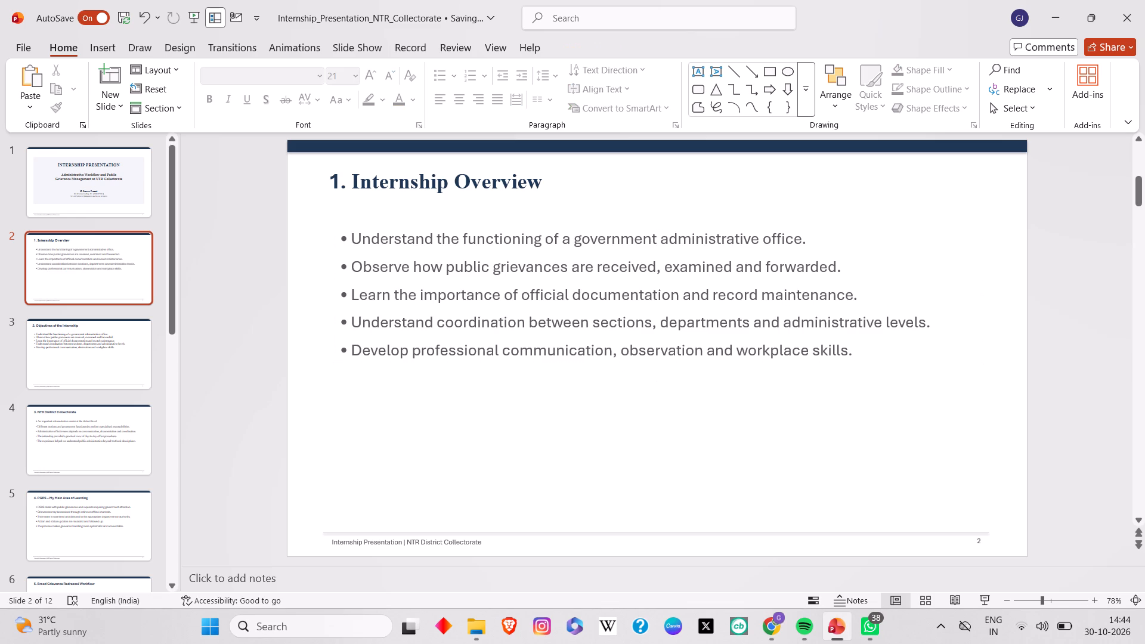
Compare the bullet text, font and spacing on slide 2 with the objectives on slide 3.
left_click(74, 344)
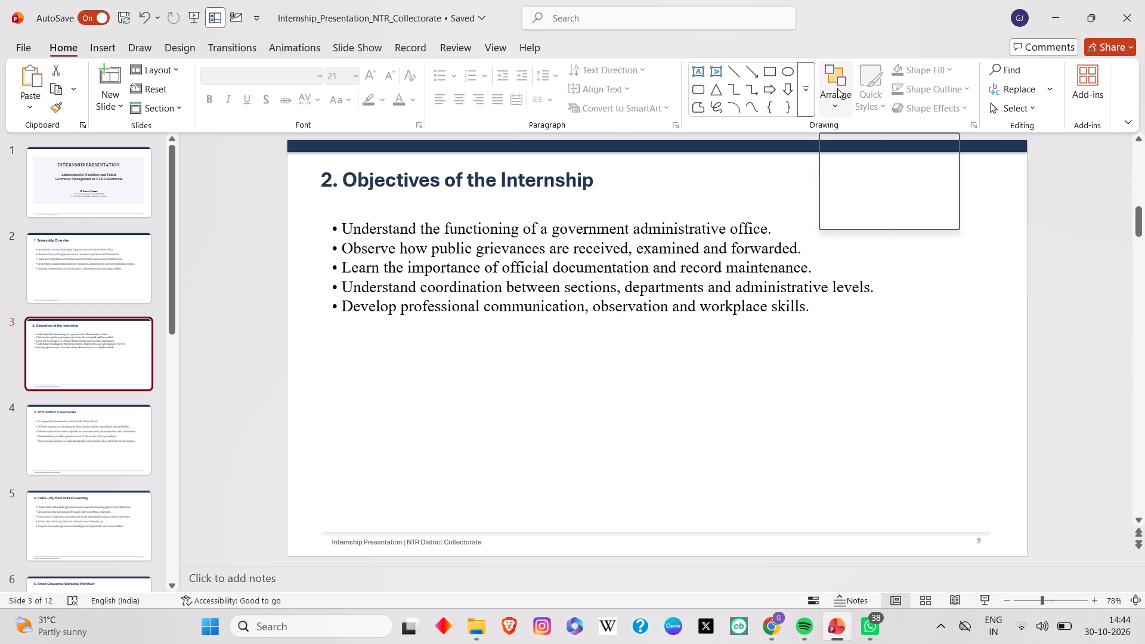
left_click(812, 302)
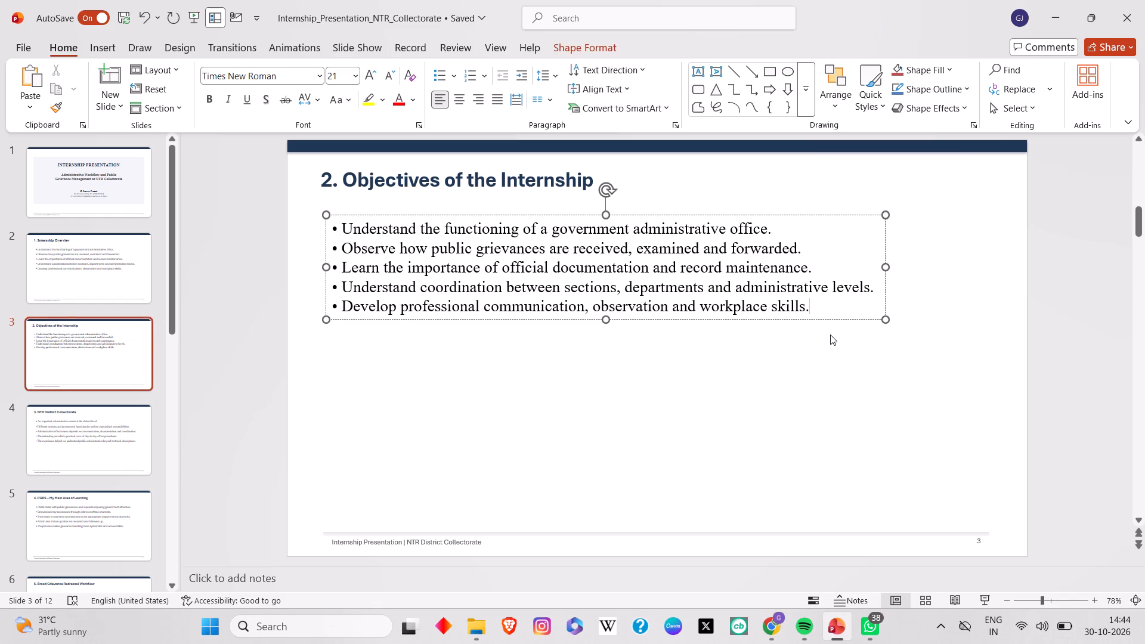
left_click(830, 335)
left_click(100, 234)
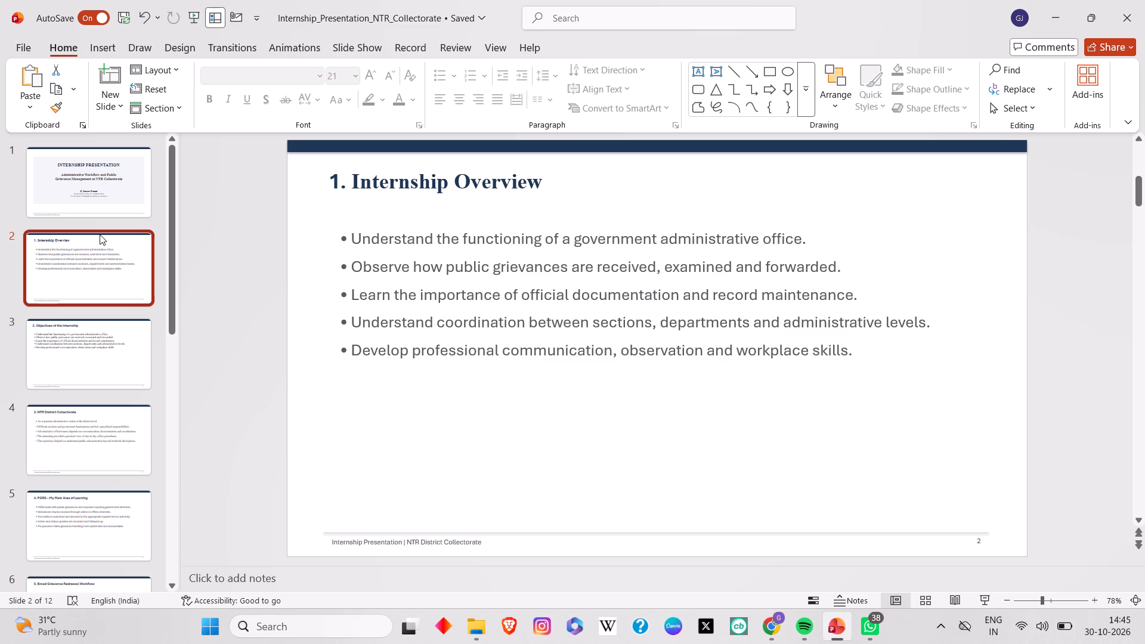
left_click(81, 378)
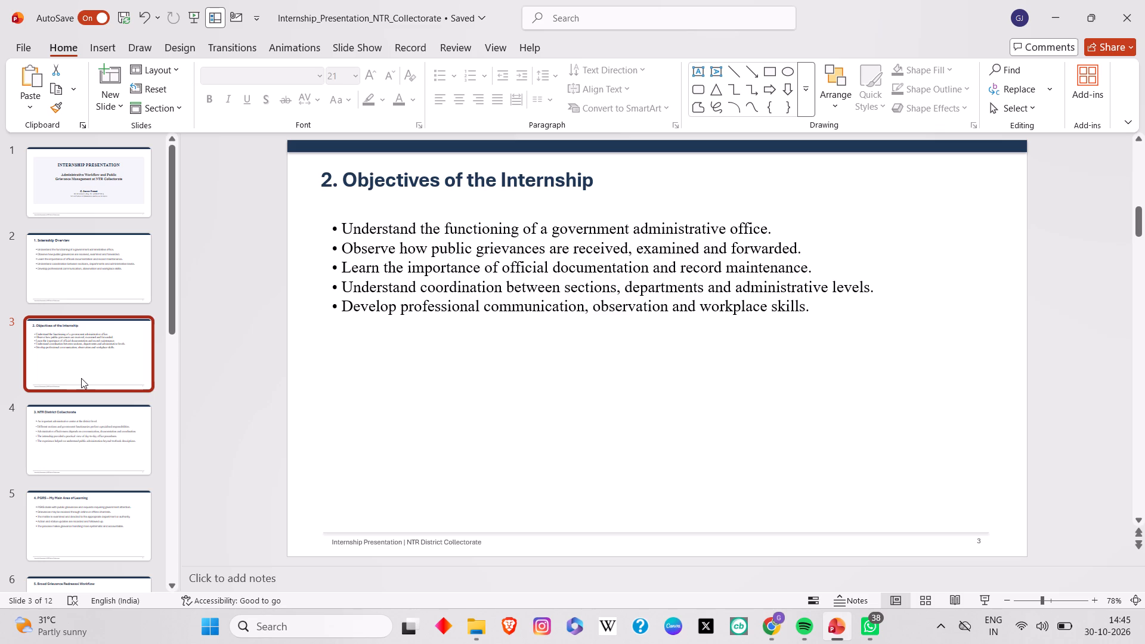
Delete all five bullets under "Internship Overview" on slide 2, including the final full stop, leaving the text box empty.
left_click(94, 258)
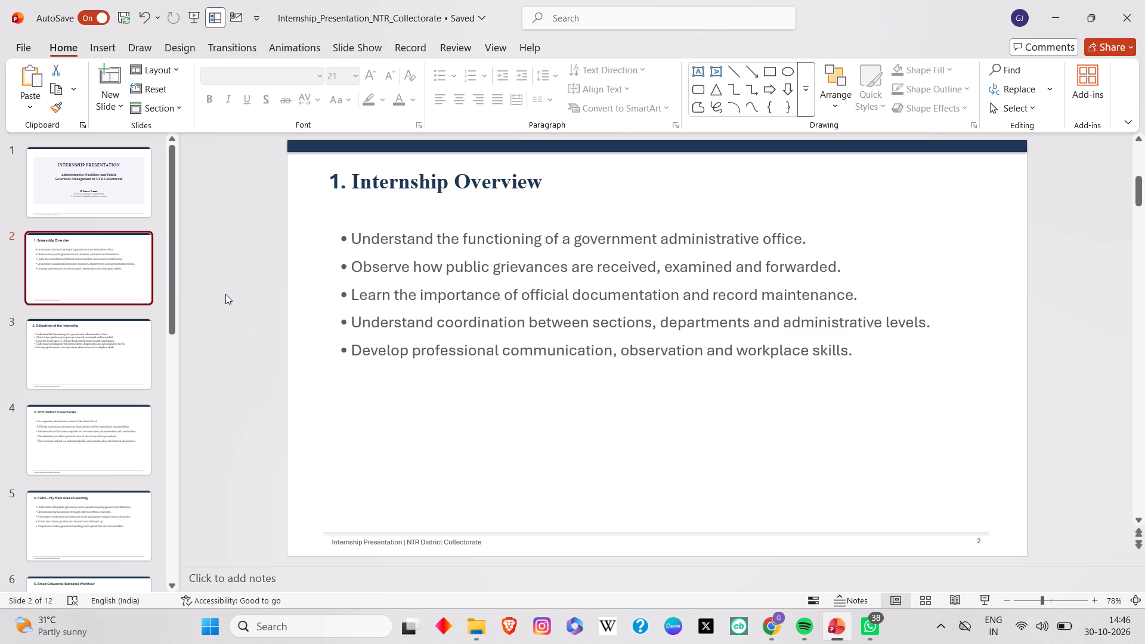
left_click(89, 338)
left_click(93, 296)
left_click_drag(342, 240, 442, 294)
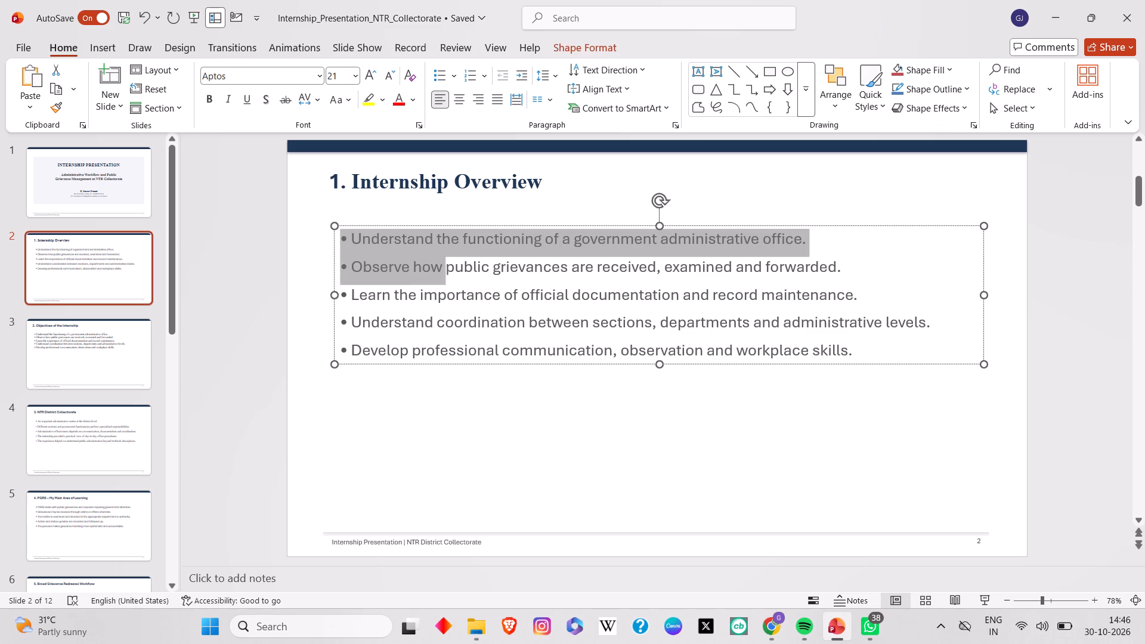
left_click_drag(442, 294, 810, 351)
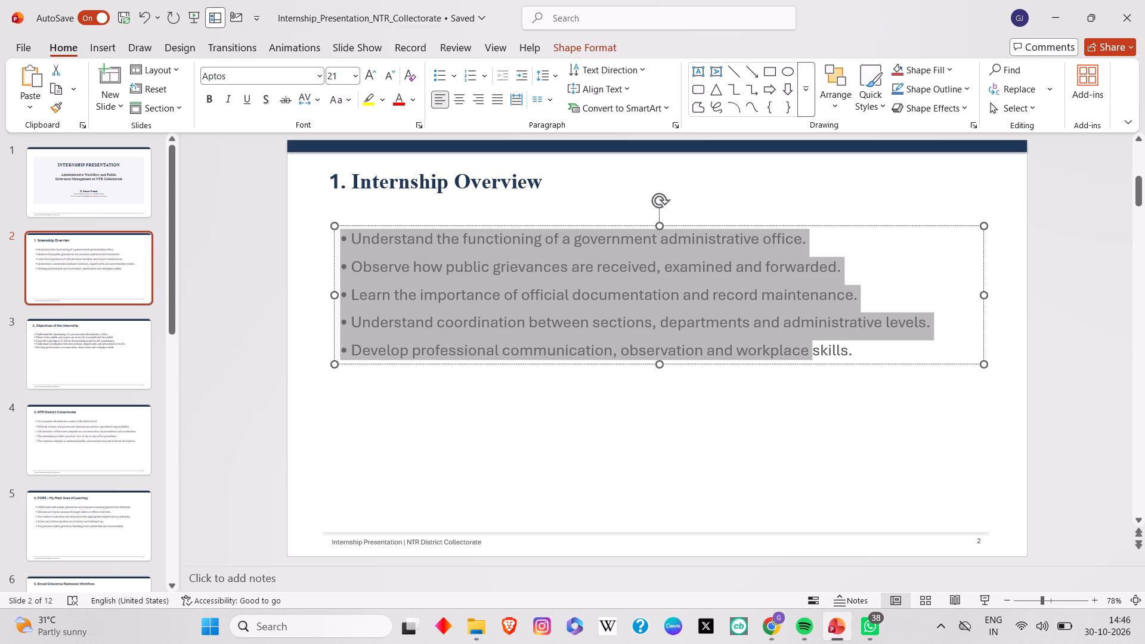
left_click_drag(810, 351, 848, 350)
key("BackSpace")
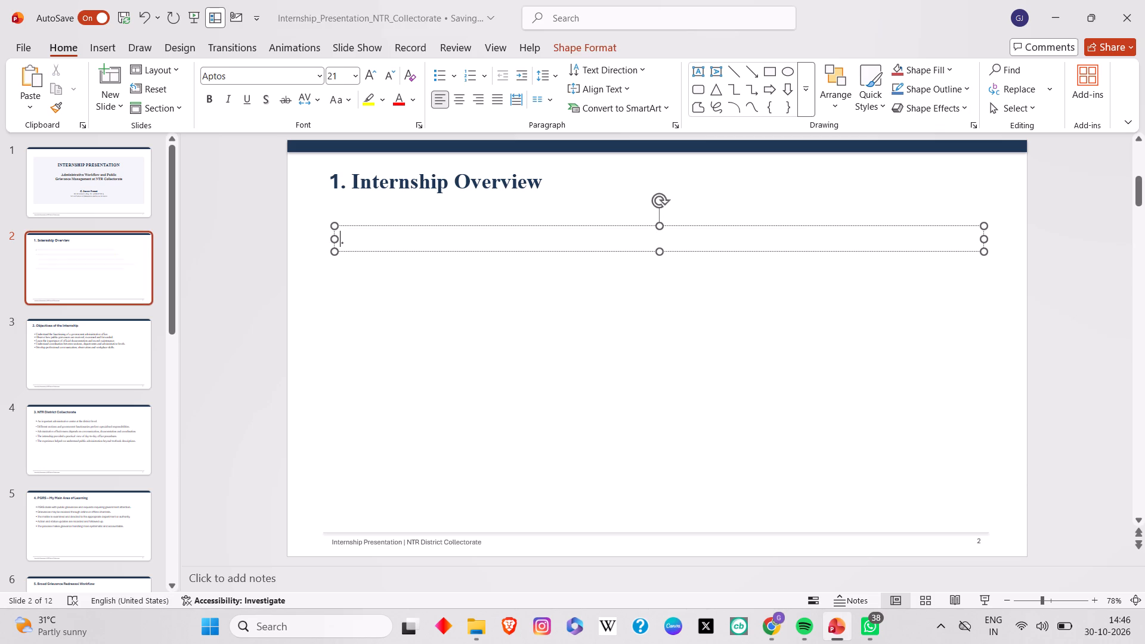
key("Right")
key("BackSpace")
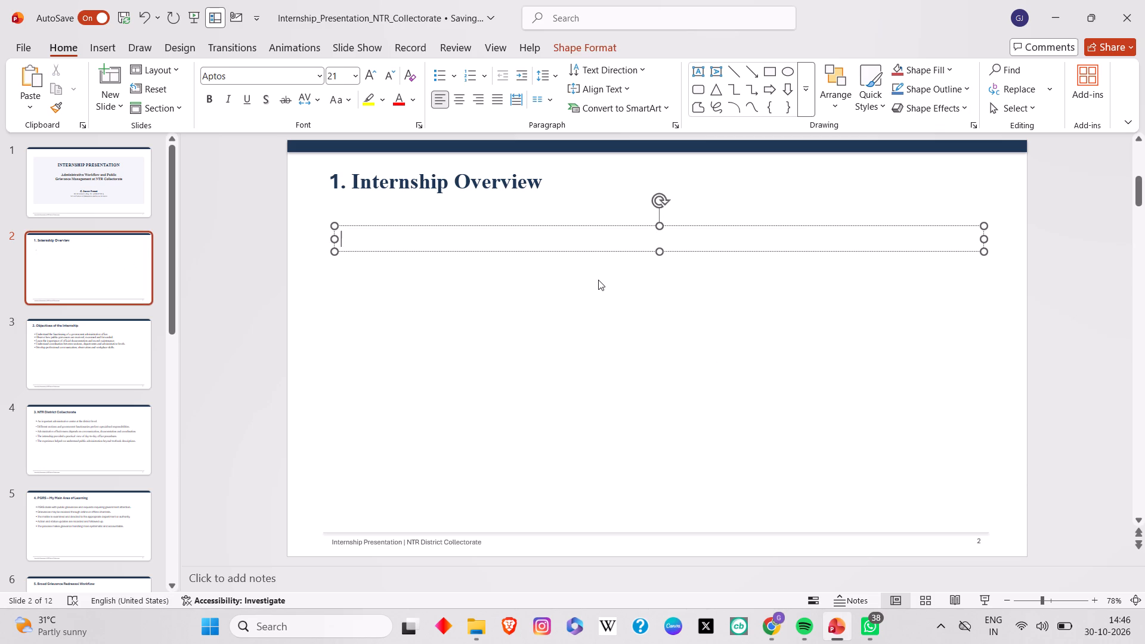
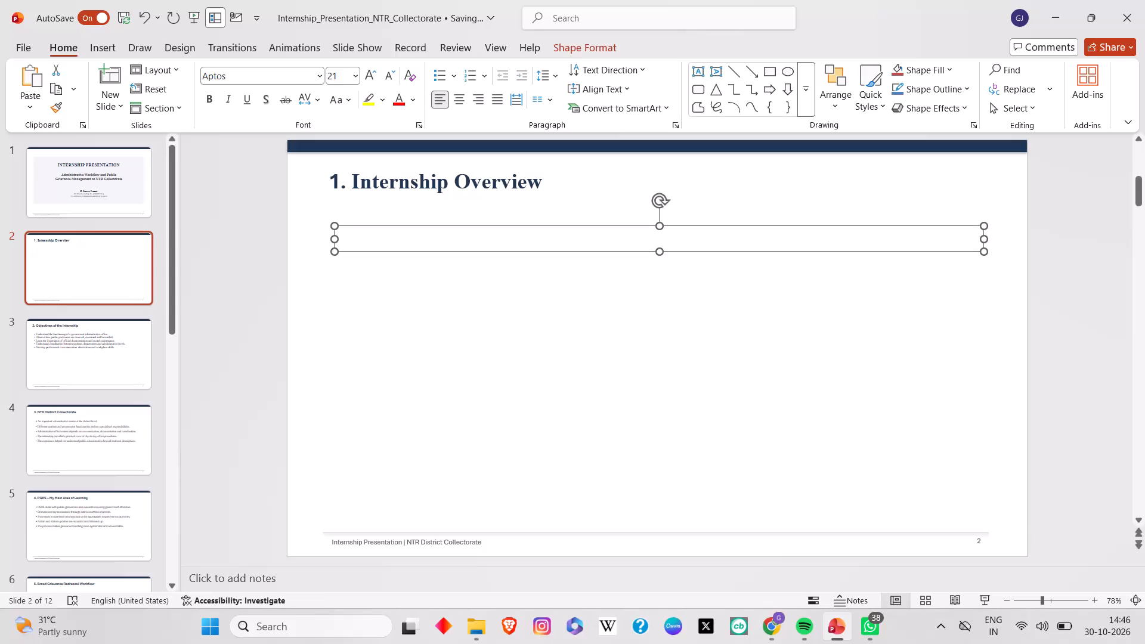
Paste the copied overview bullets, starting "Internship undertaken at the NTR District Collectorate, Vijayawada.", into the empty text box under "Internship Overview" on slide 2.
left_click(440, 244)
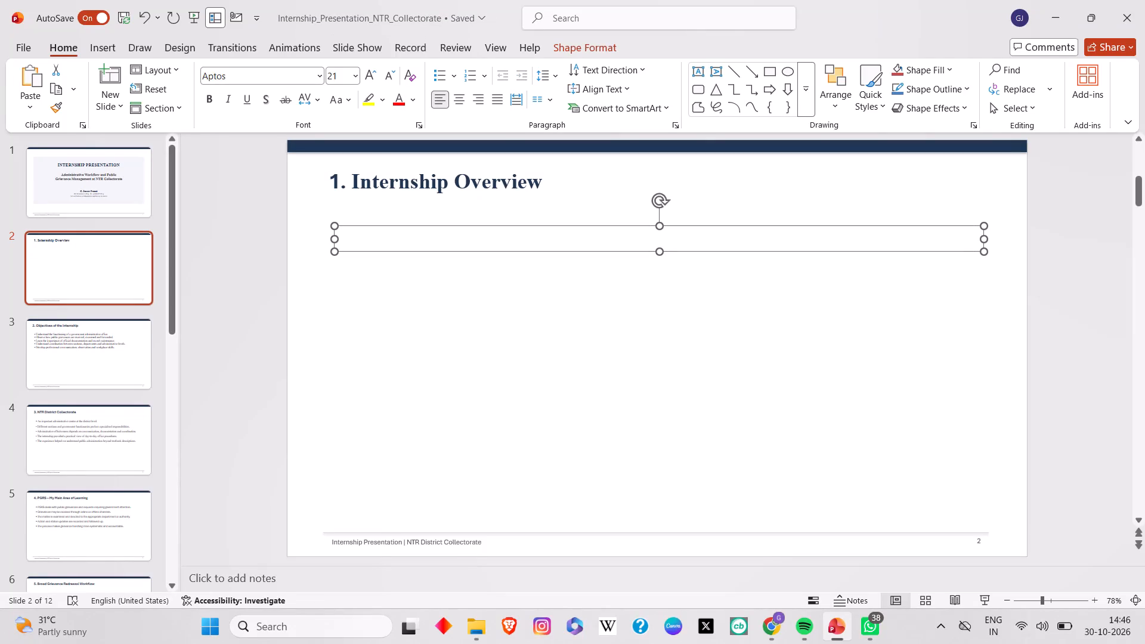
left_click(401, 236)
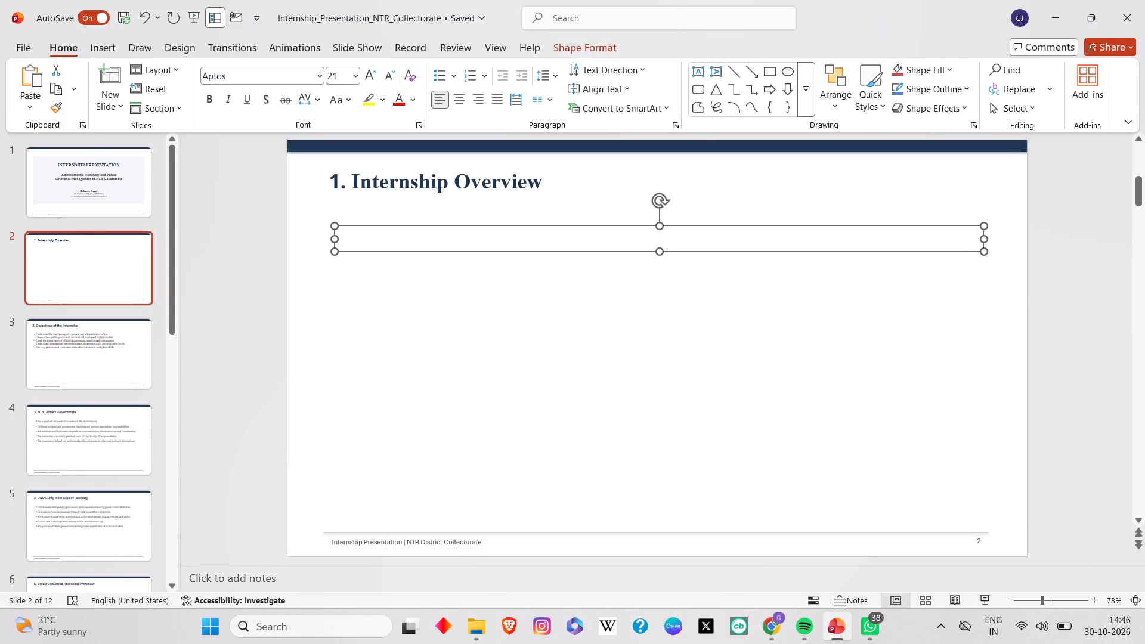
double_click(401, 236)
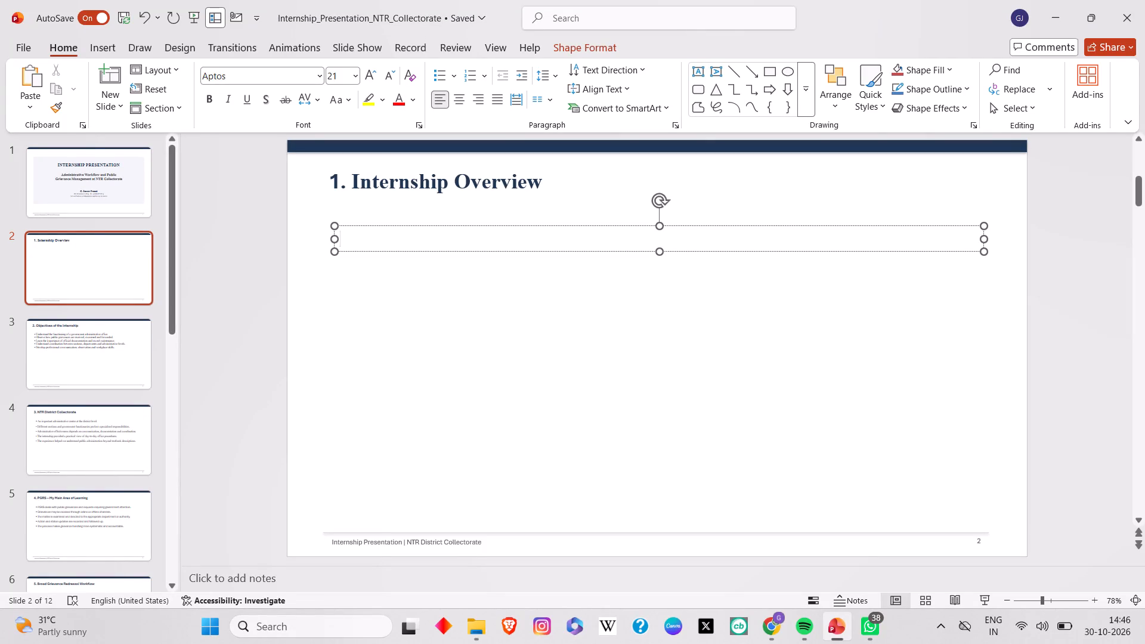
key("ctrl+v")
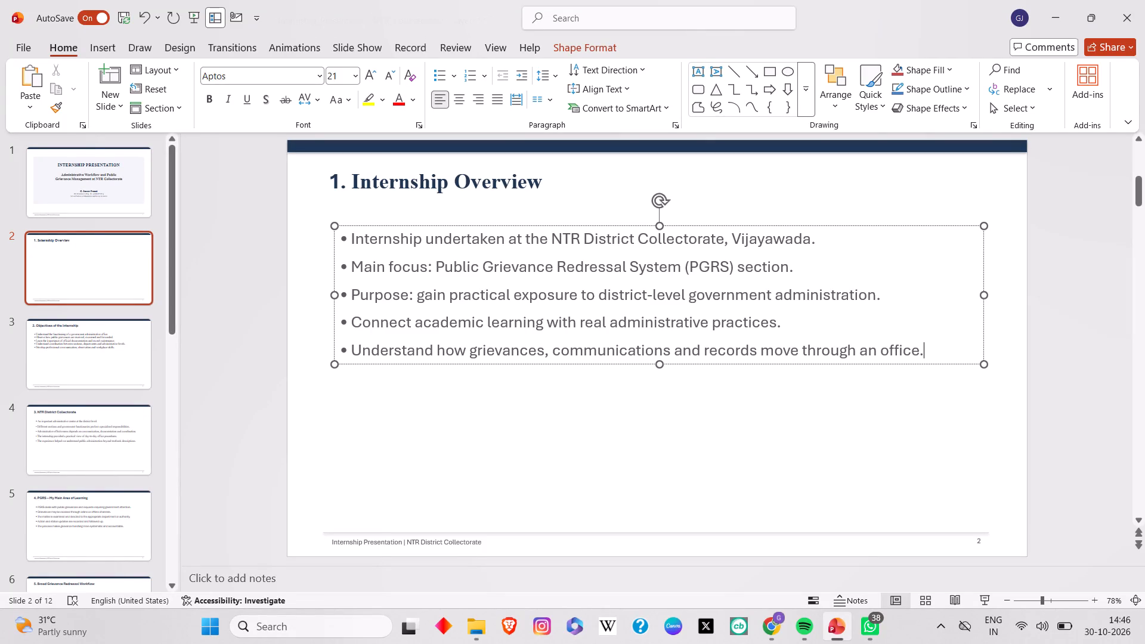
left_click(520, 404)
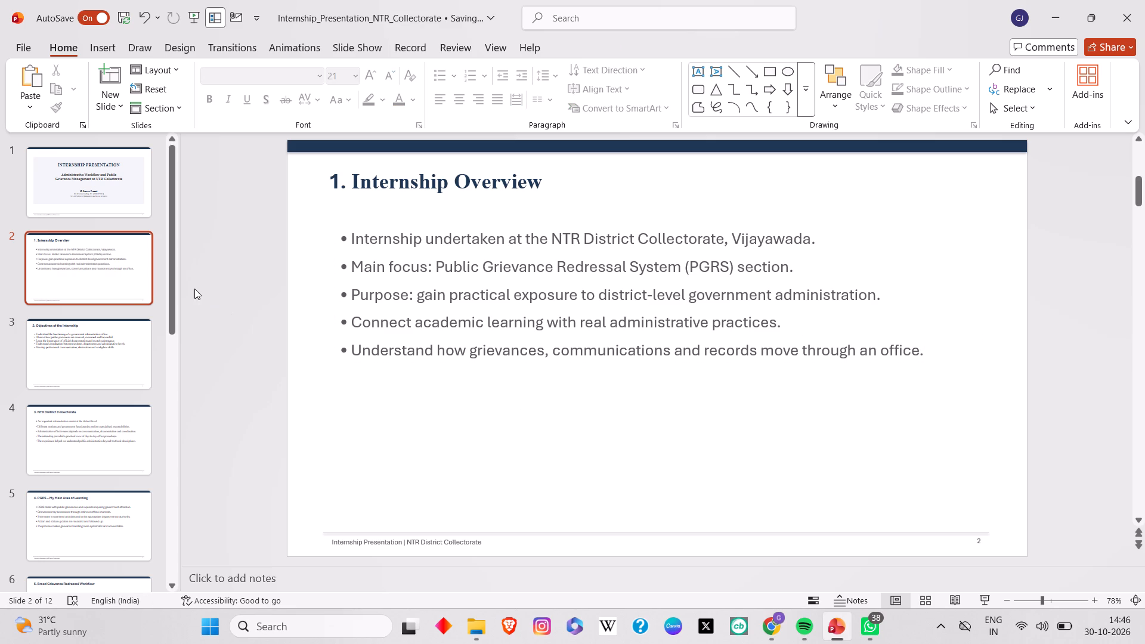
Clear all five objective bullets, including the leftover bullet mark, from under "Objectives of the Internship" on slide 3.
left_click(153, 321)
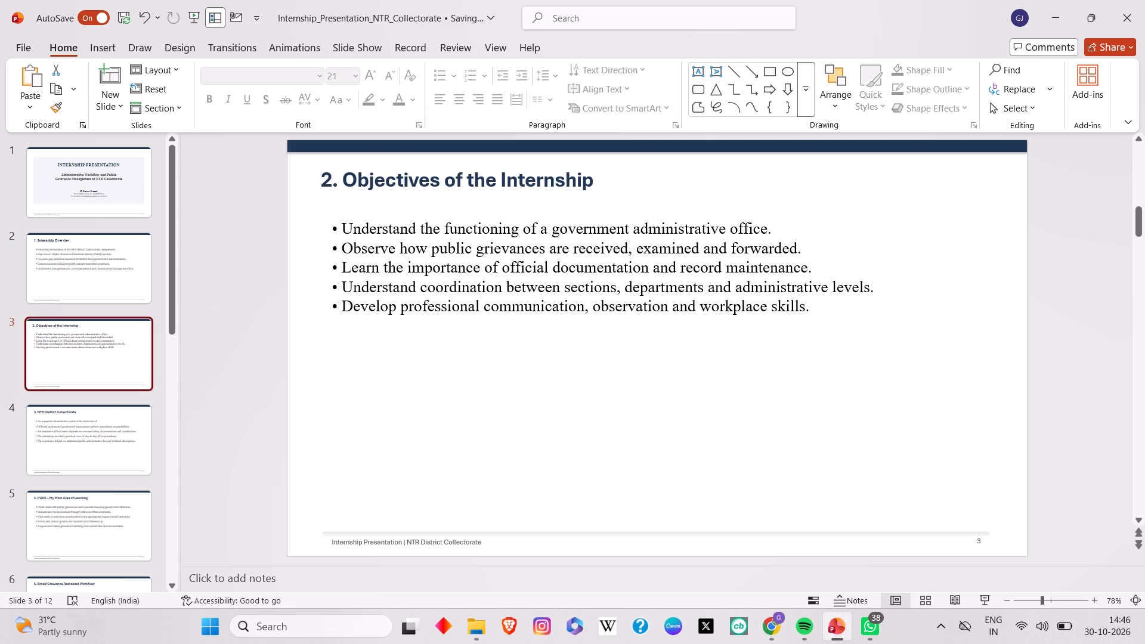
left_click(821, 251)
key("BackSpace")
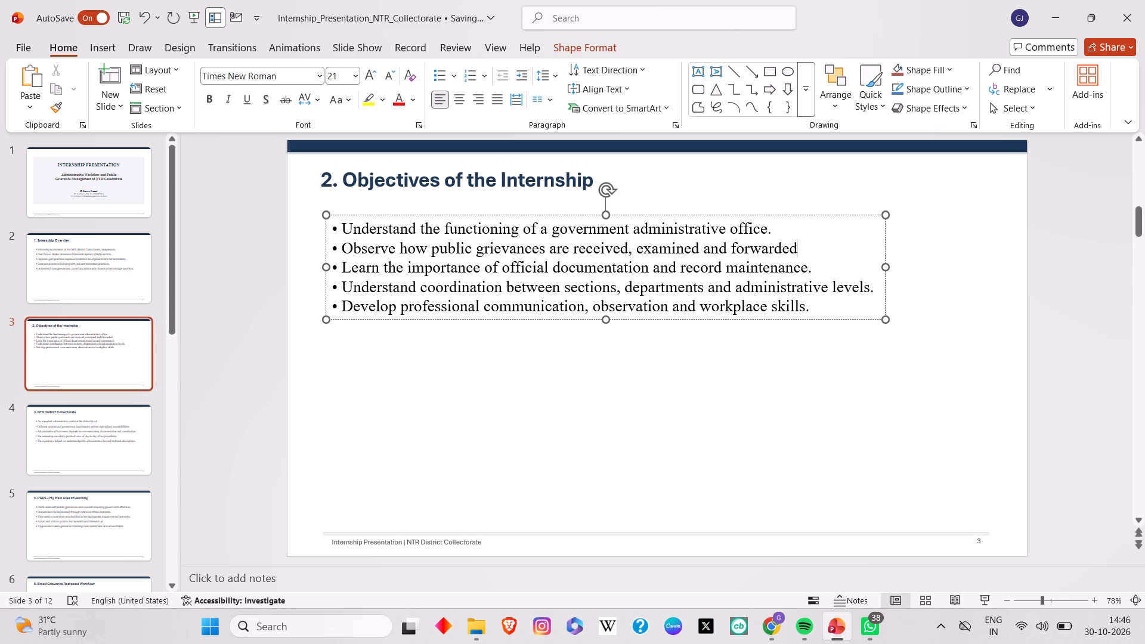
left_click_drag(345, 224, 428, 247)
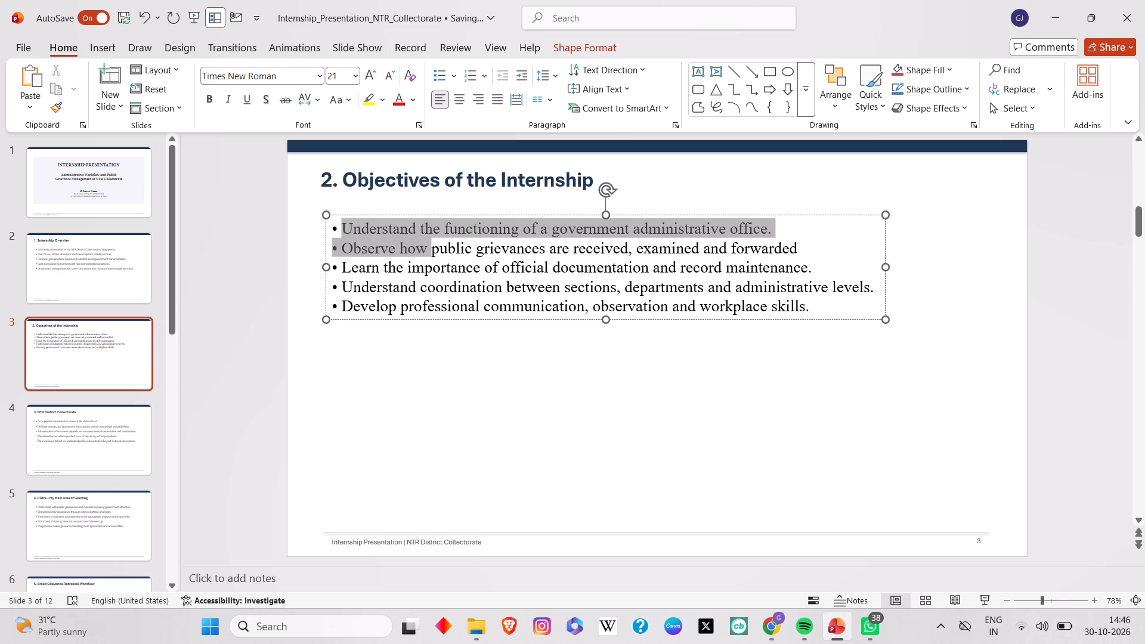
left_click_drag(428, 247, 822, 321)
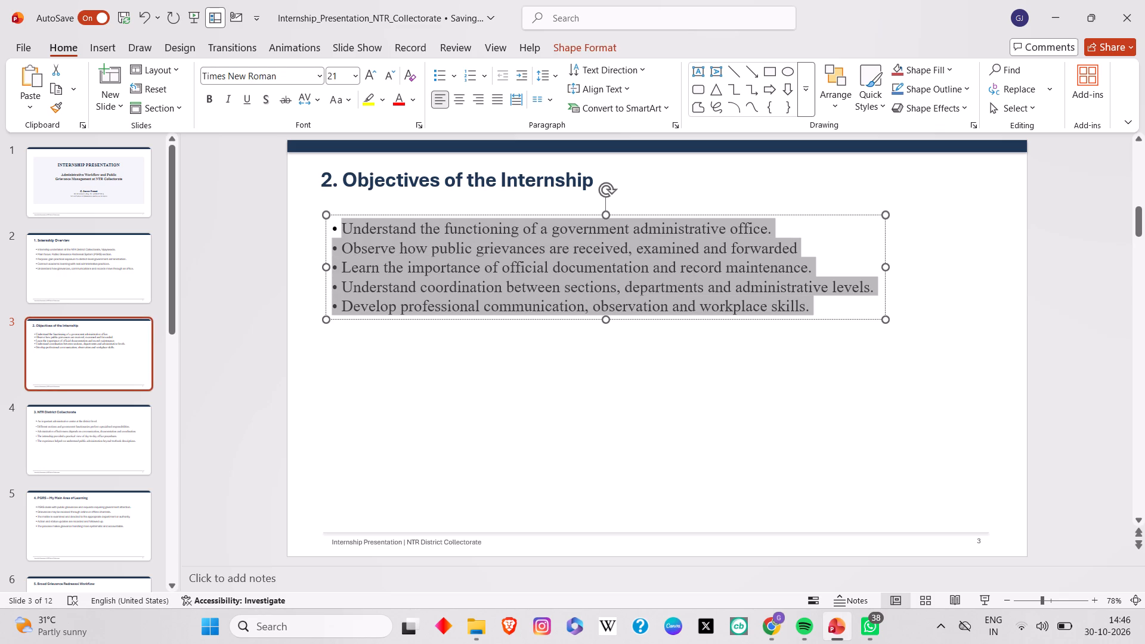
left_click_drag(822, 321, 827, 318)
key("BackSpace")
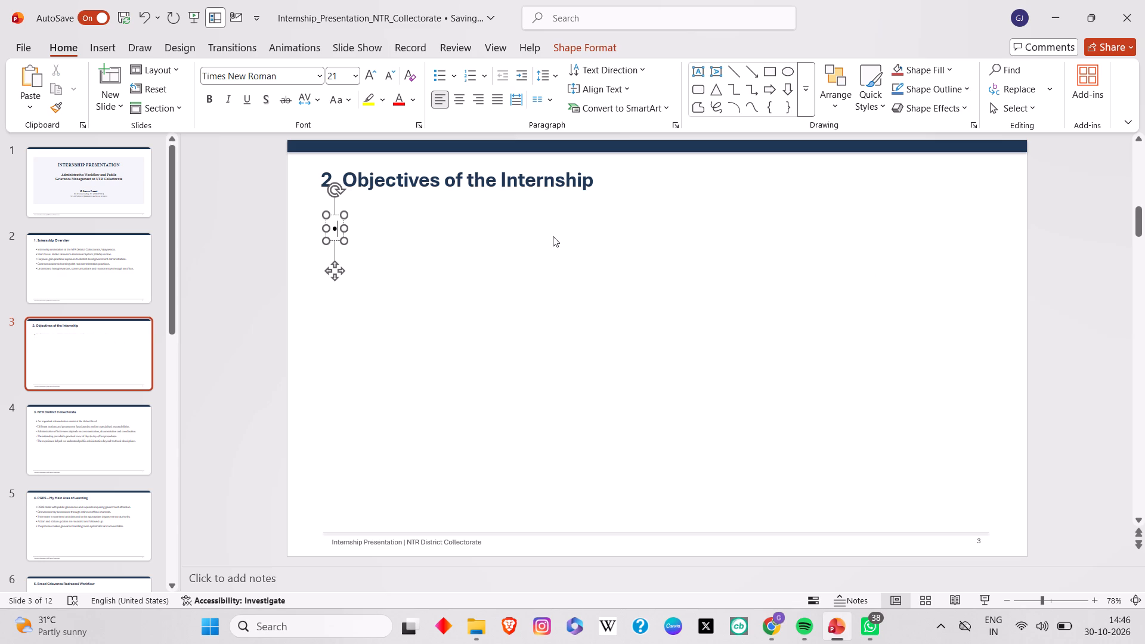
key("BackSpace")
left_click(553, 236)
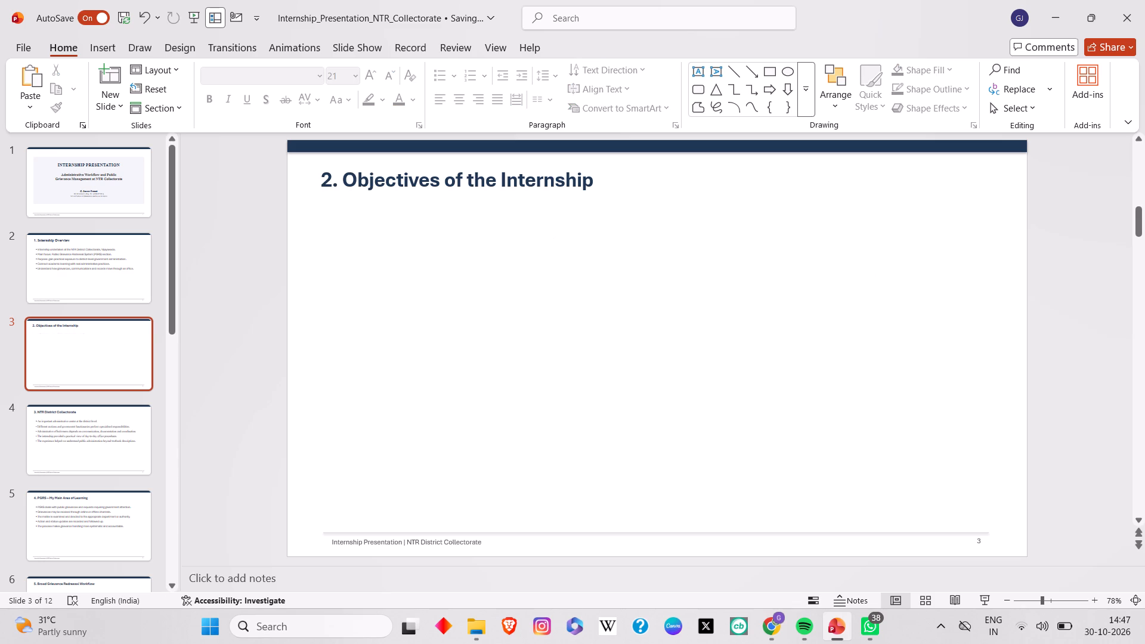
Start a new text box beneath the "Objectives of the Internship" heading on slide 3.
double_click(367, 238)
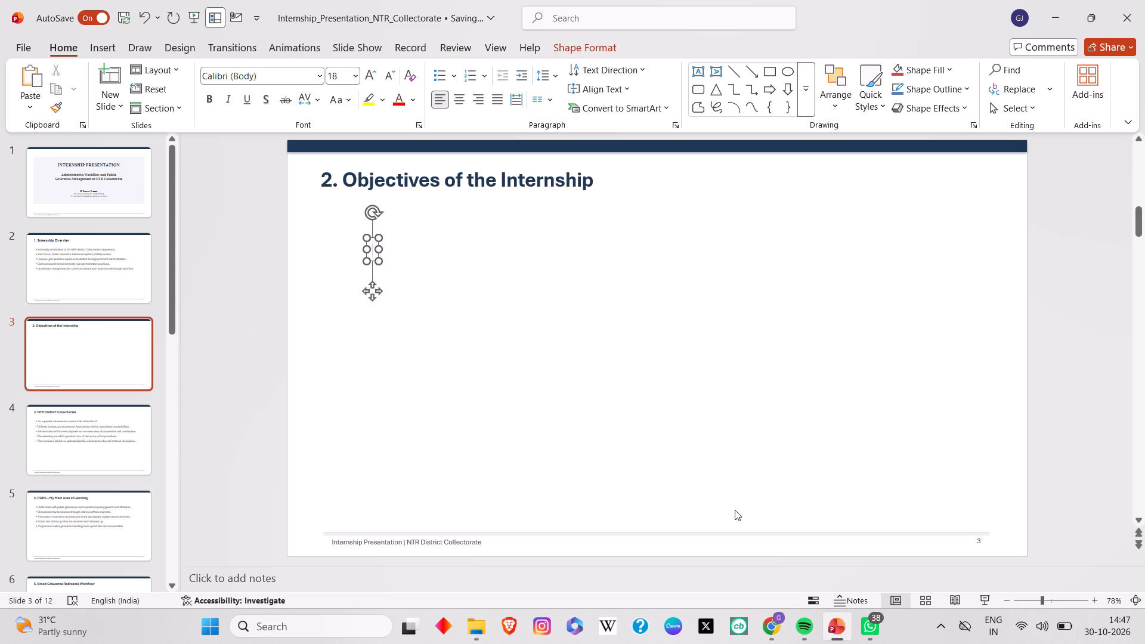
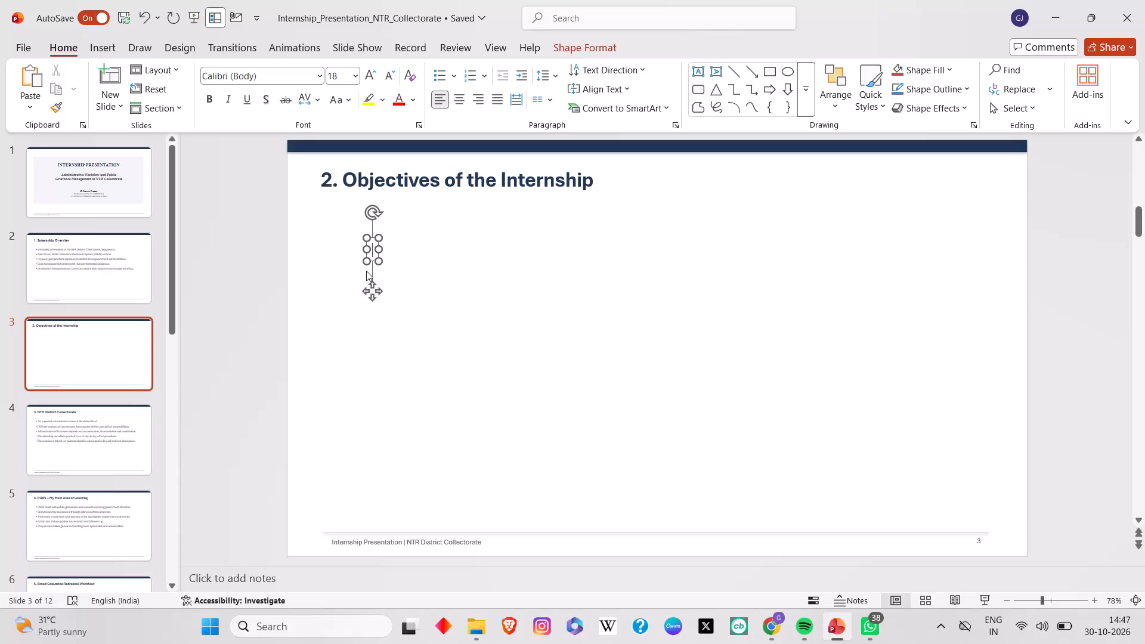
Paste the five copied internship objectives as a bulleted list into the new text box on slide 3.
key("ctrl+v")
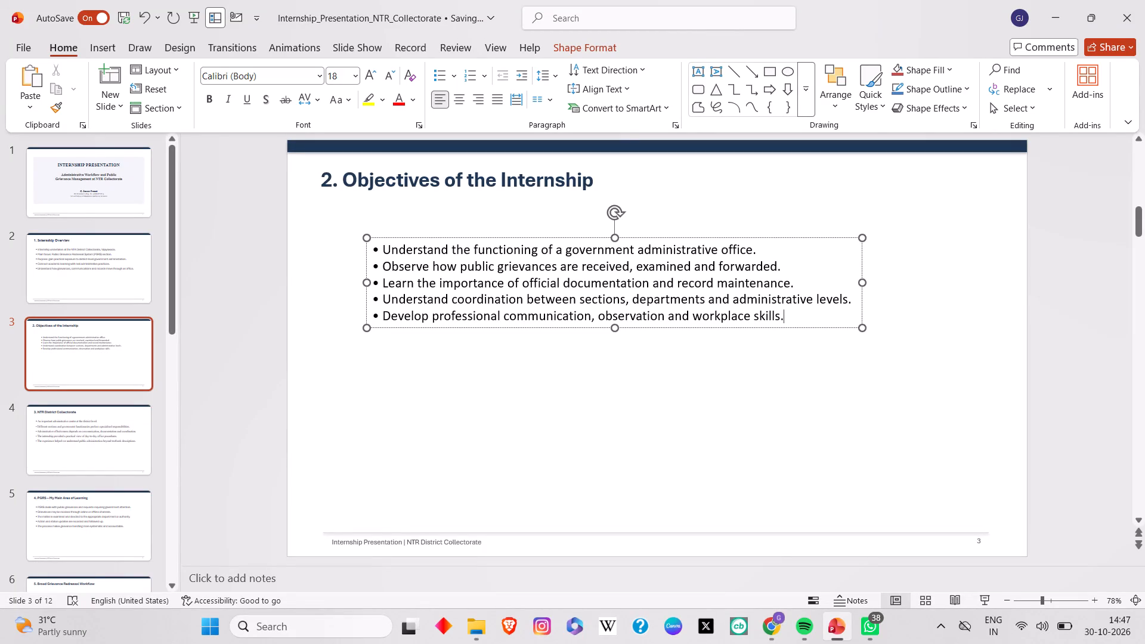
Erase text backwards from the end of the last pasted objective, "Develop professional communication, observation and workplace skills.".
key("BackSpace")
key("BackSpace")
key("BackSpace")
key("BackSpace")
key("BackSpace")
key("BackSpace")
key("BackSpace")
key("BackSpace")
key("BackSpace")
key("BackSpace")
key("BackSpace")
key("BackSpace")
key("BackSpace")
key("BackSpace")
key("BackSpace")
key("BackSpace")
key("BackSpace")
key("BackSpace")
key("BackSpace")
key("BackSpace")
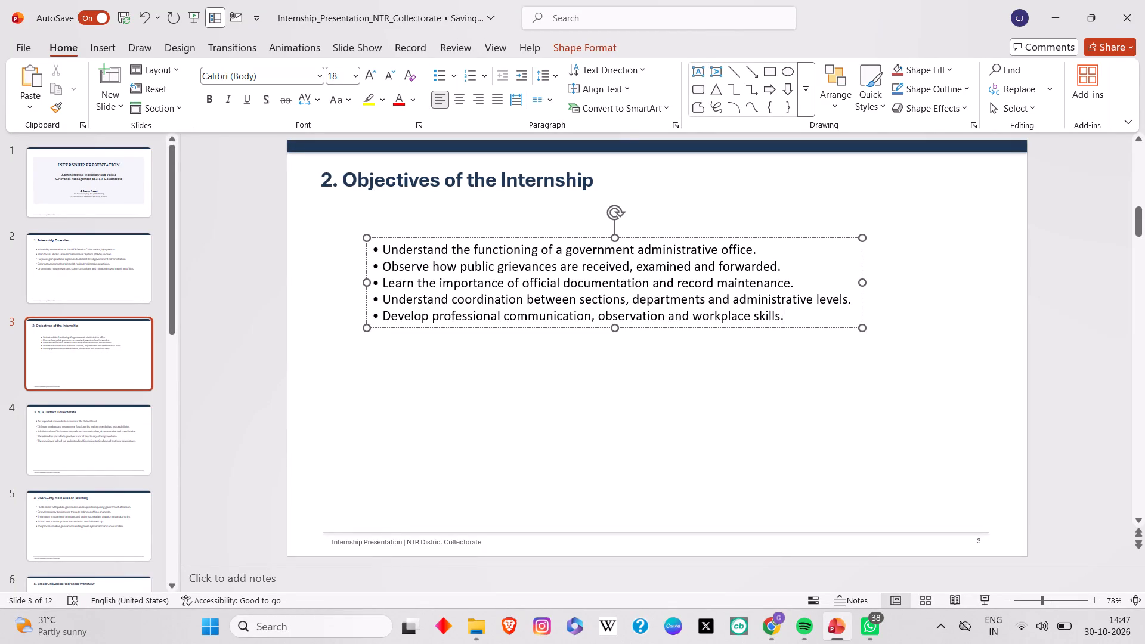
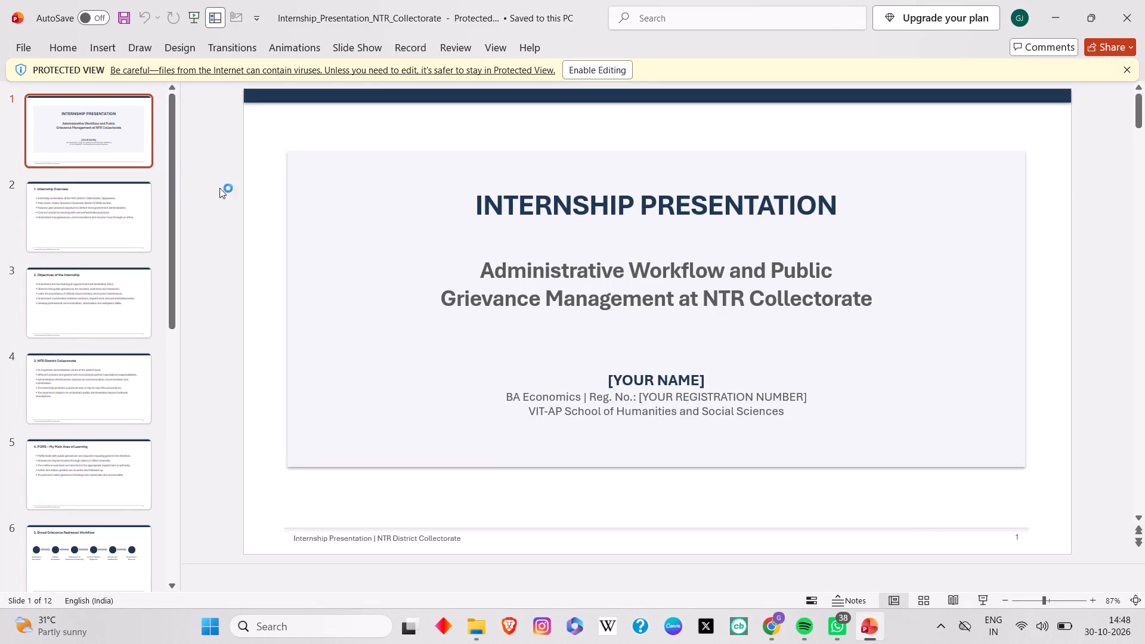
Look through slides 1 to 5 of the Internship_Presentation_NTR_Collectorate deck to examine their content and layout.
left_click(0, 241)
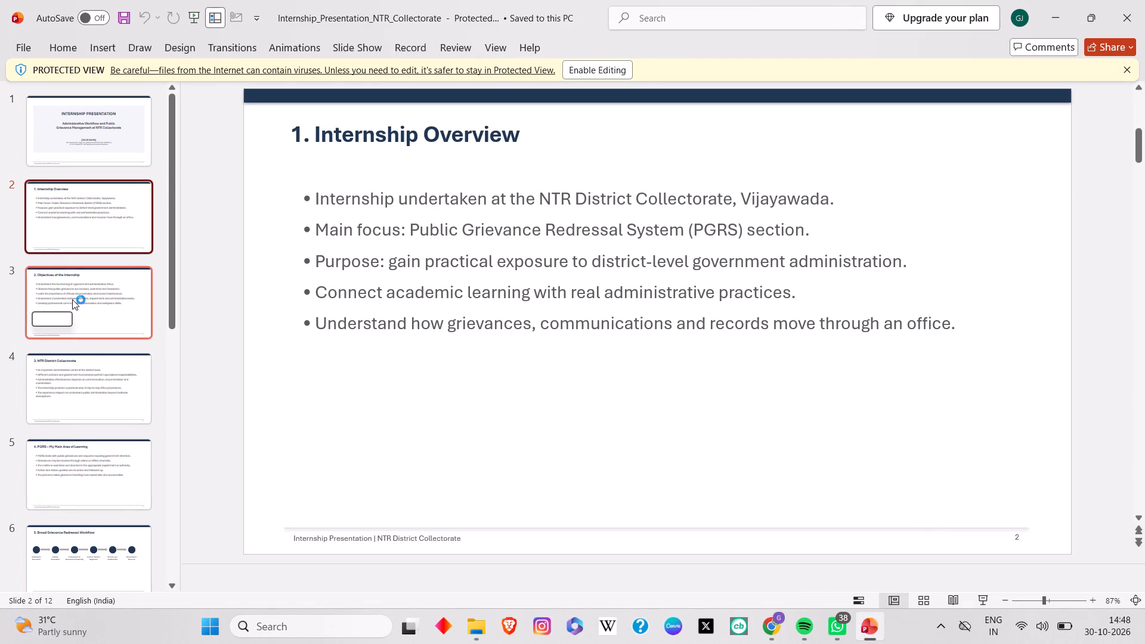
left_click(72, 299)
left_click(85, 359)
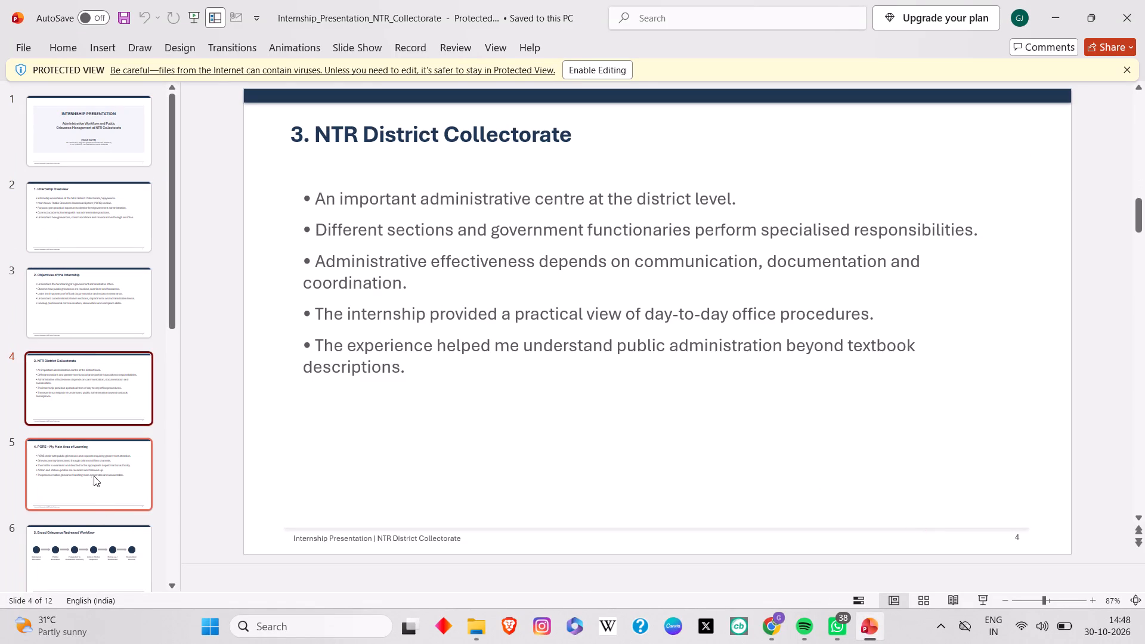
left_click(92, 472)
left_click(96, 408)
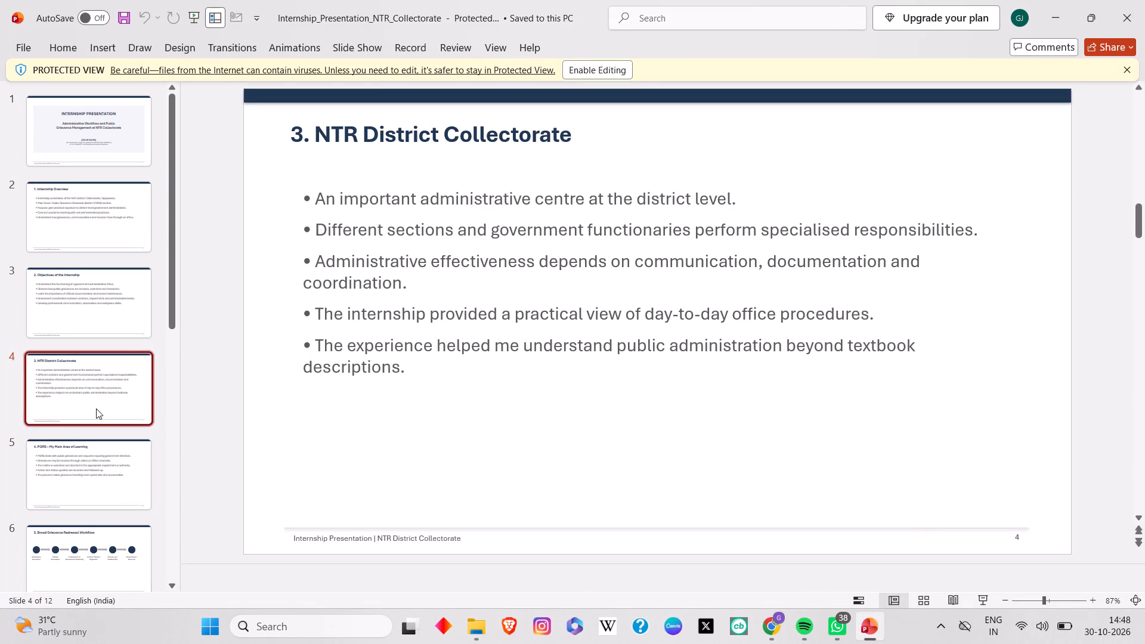
left_click(87, 159)
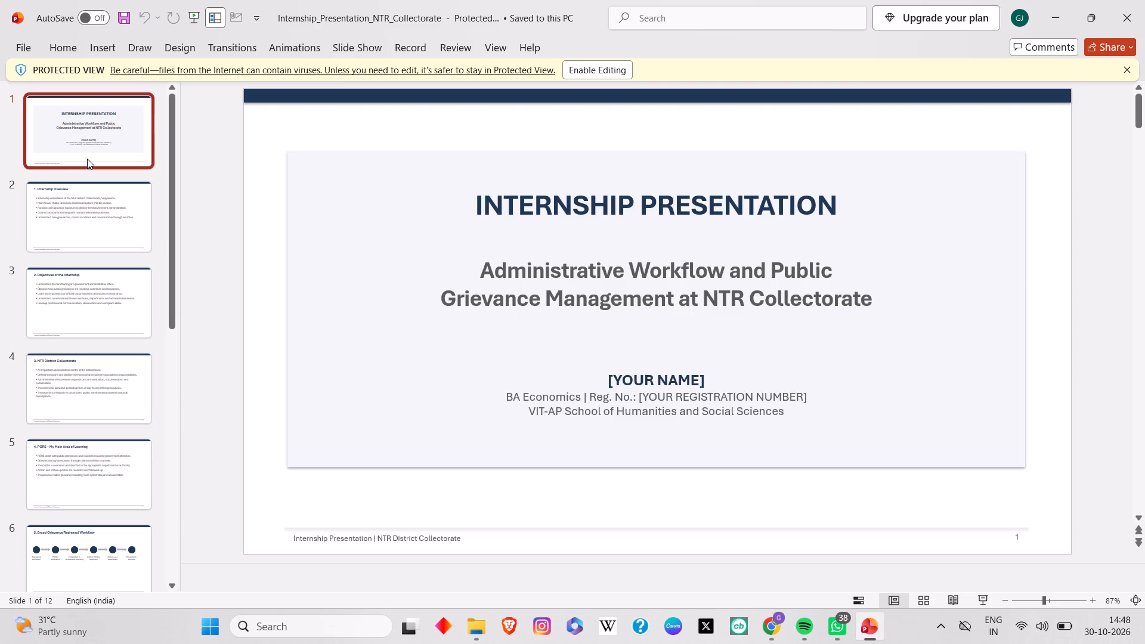
left_click(112, 444)
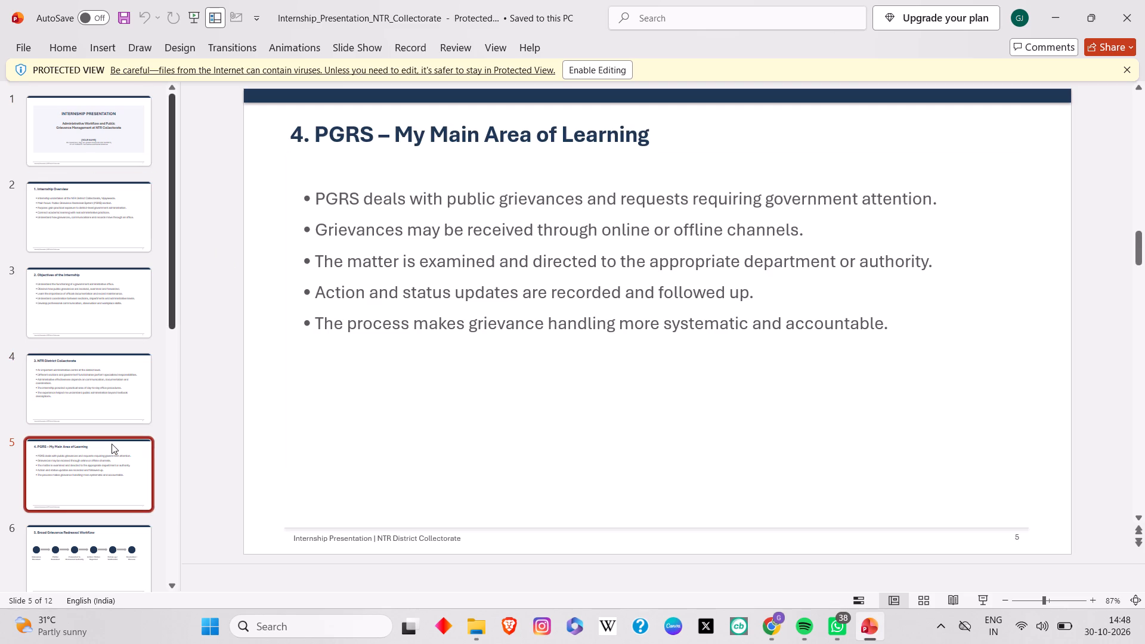
left_click(67, 122)
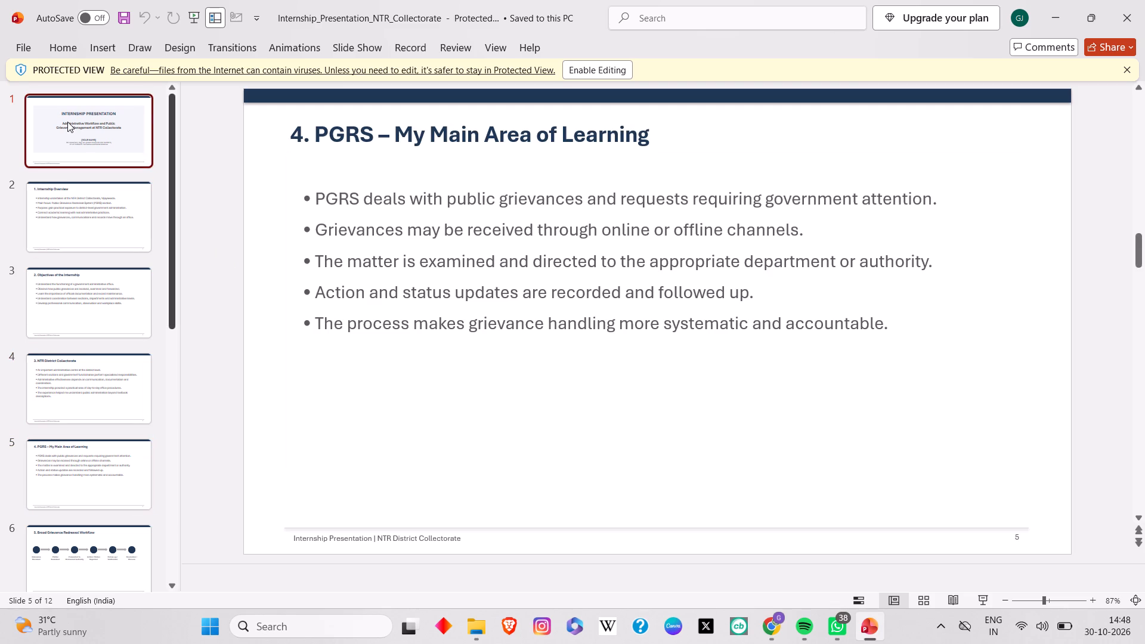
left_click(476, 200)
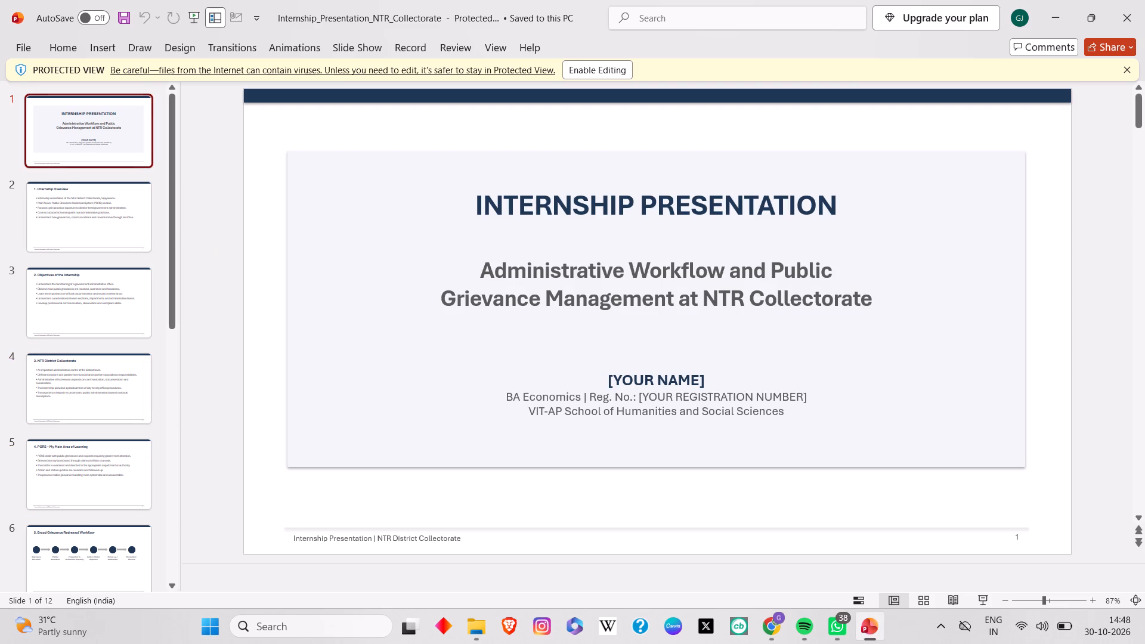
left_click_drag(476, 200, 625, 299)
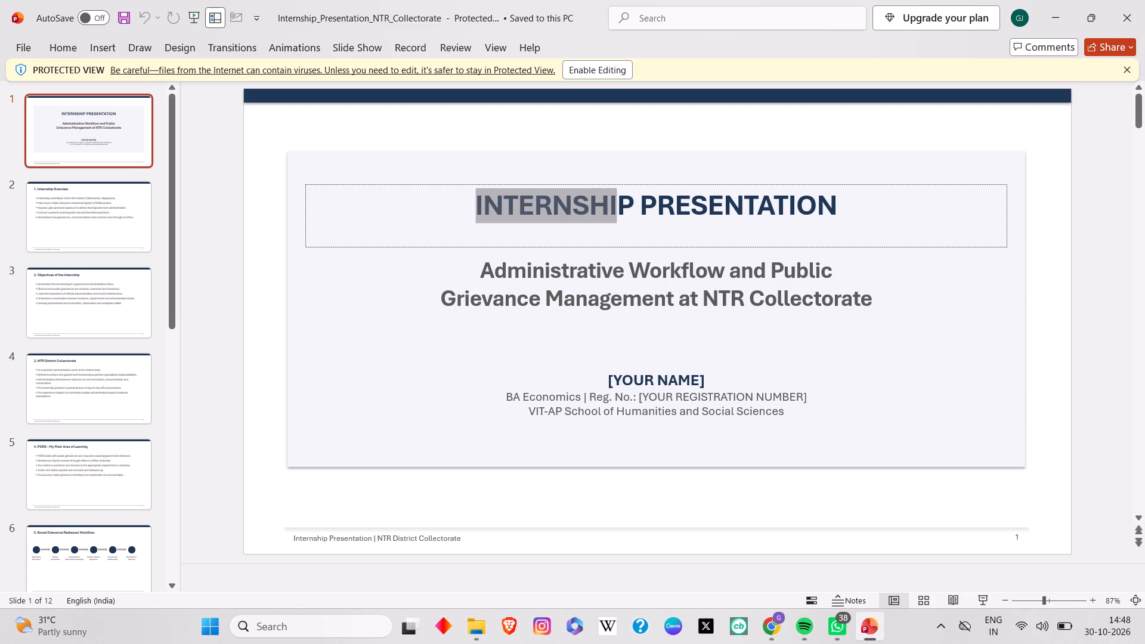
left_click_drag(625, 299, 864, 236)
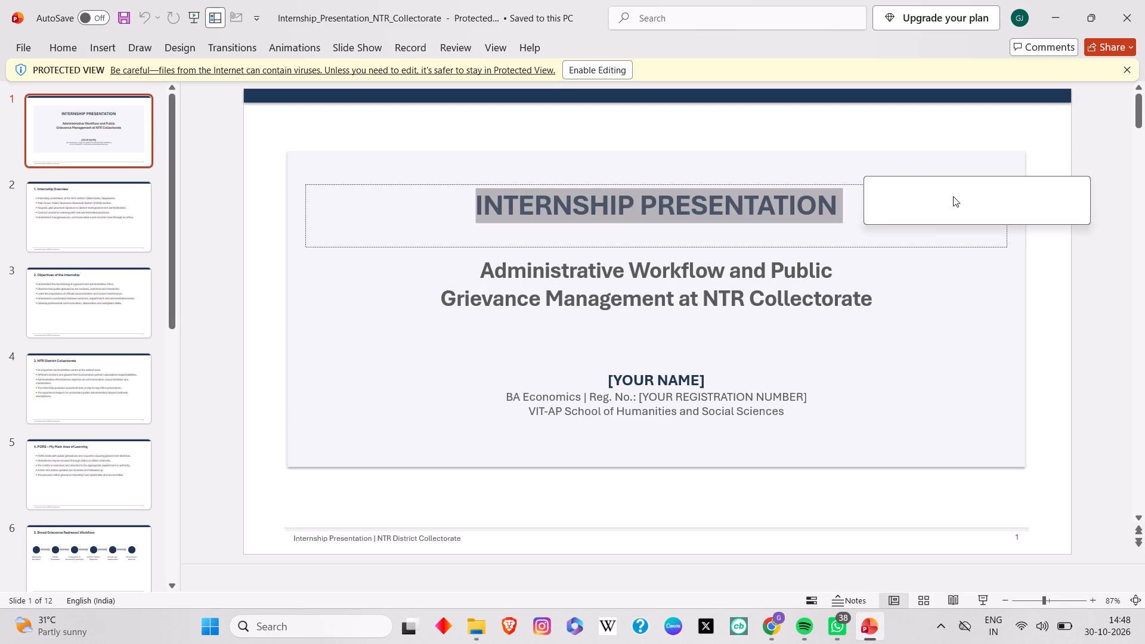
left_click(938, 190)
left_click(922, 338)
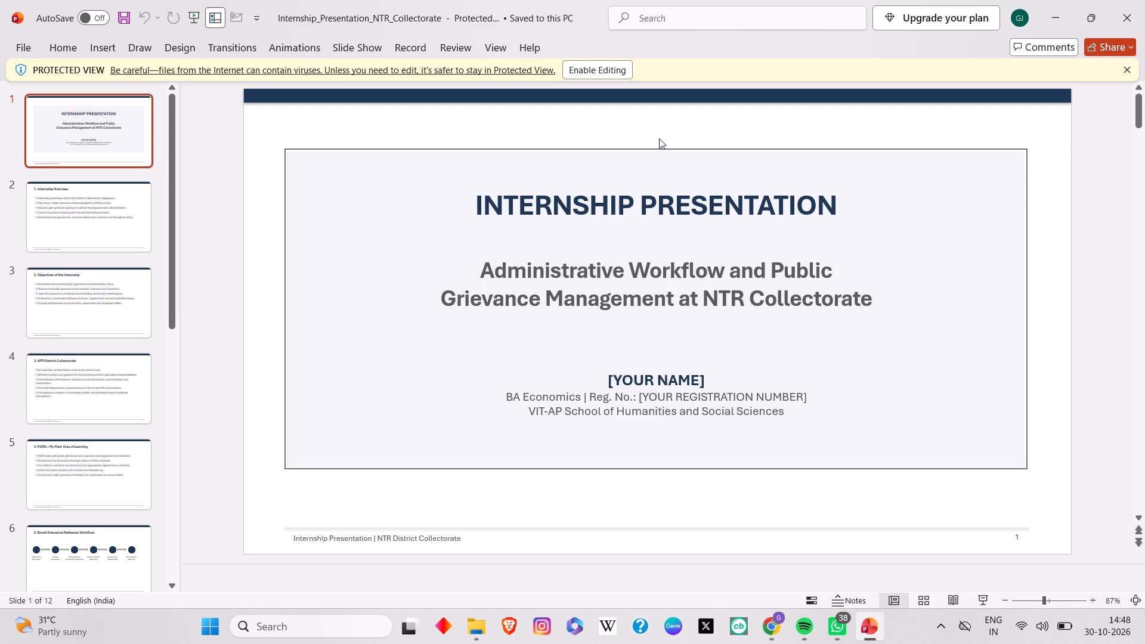
Enable editing for the protected presentation.
left_click(614, 76)
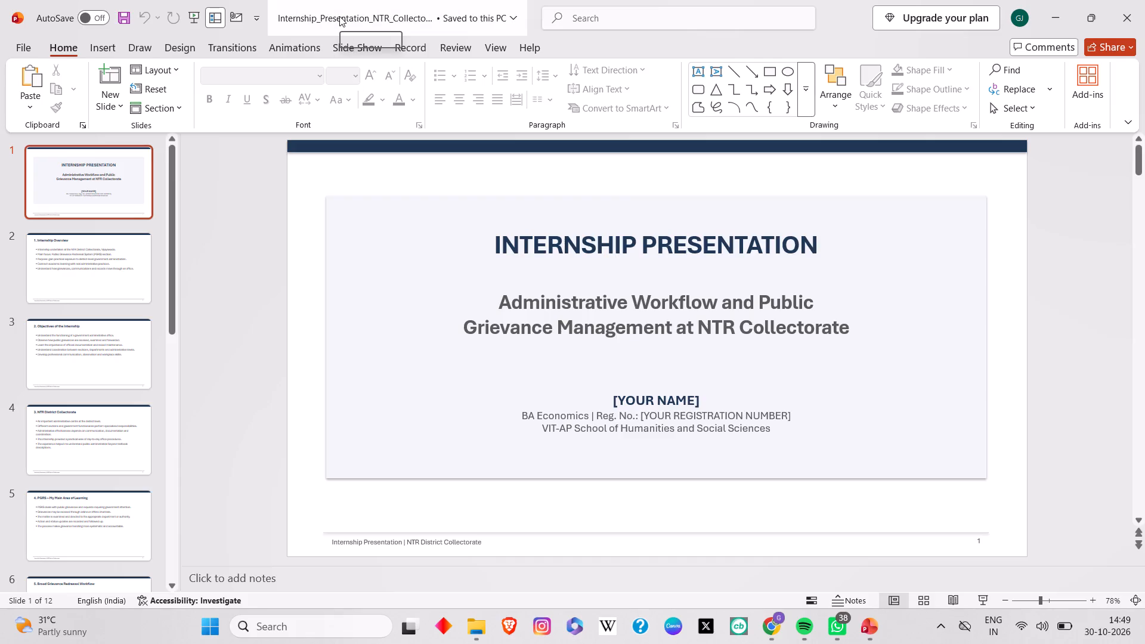
Turn on AutoSave for the internship presentation.
left_click(94, 19)
left_click(531, 227)
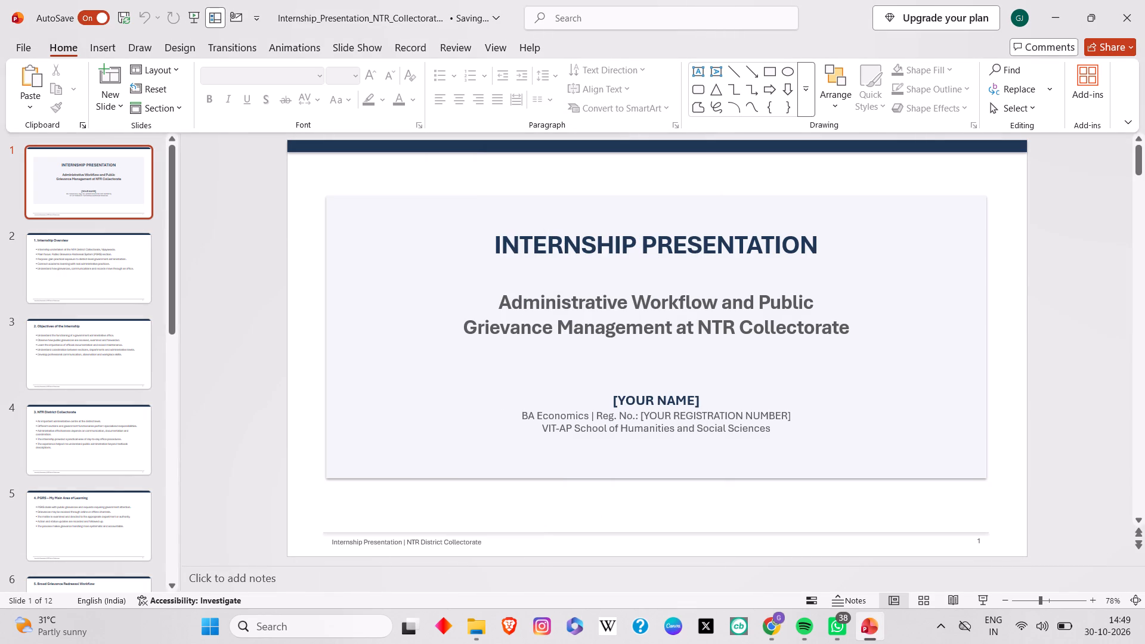
Set the font of the "INTERNSHIP PRESENTATION" title on slide 1 to Times New Roman.
left_click_drag(496, 236, 549, 276)
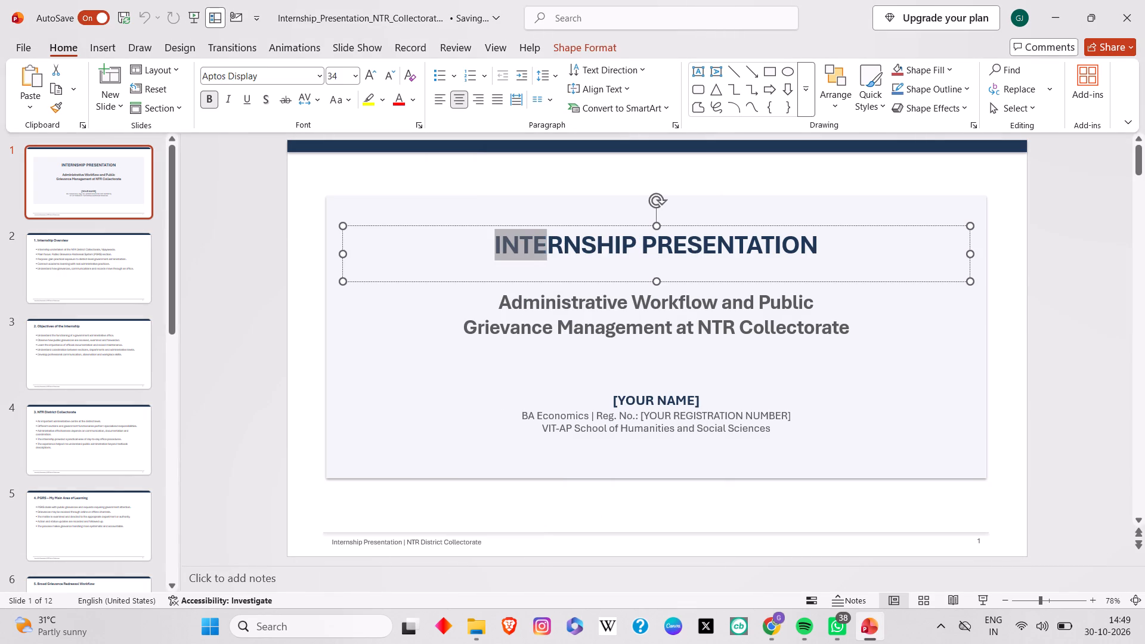
left_click_drag(549, 276, 779, 236)
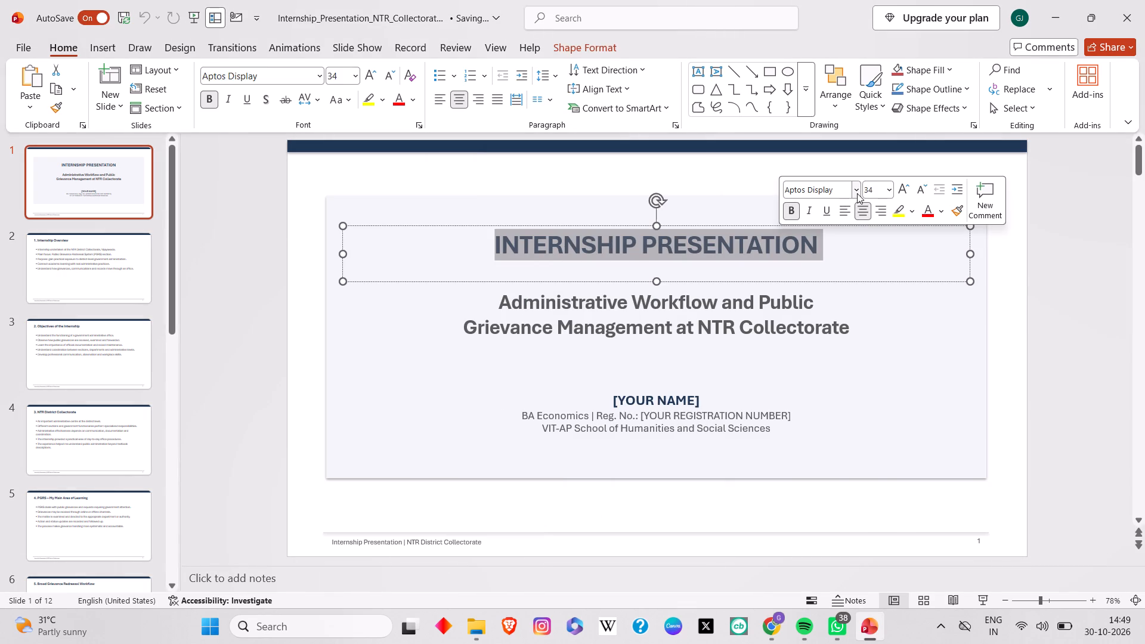
left_click(857, 193)
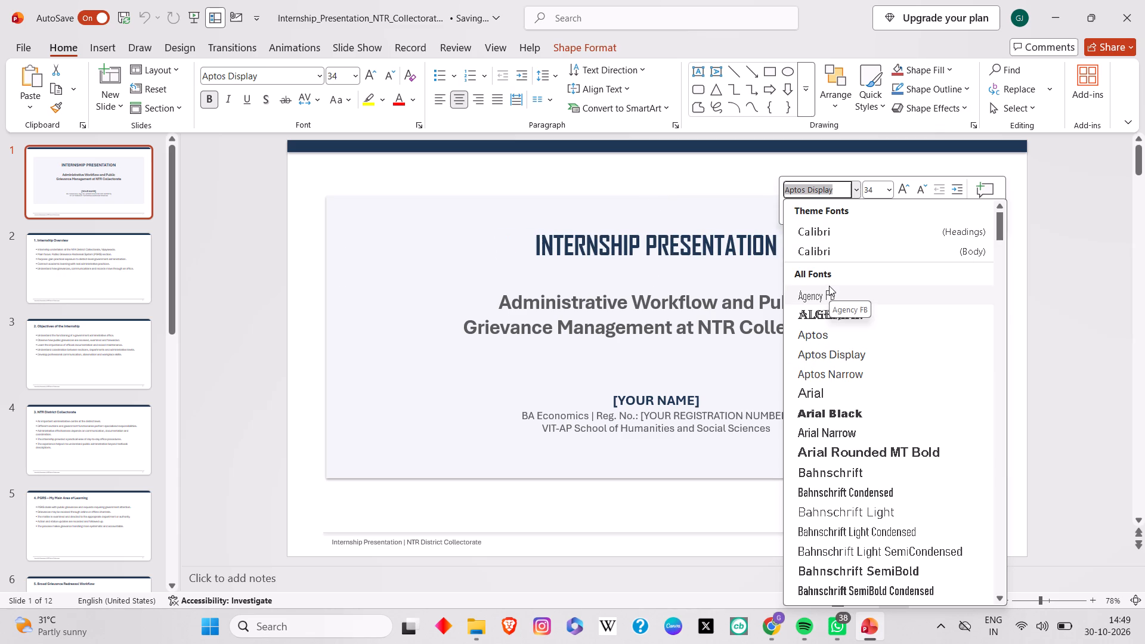
scroll(829, 286, "down", 15)
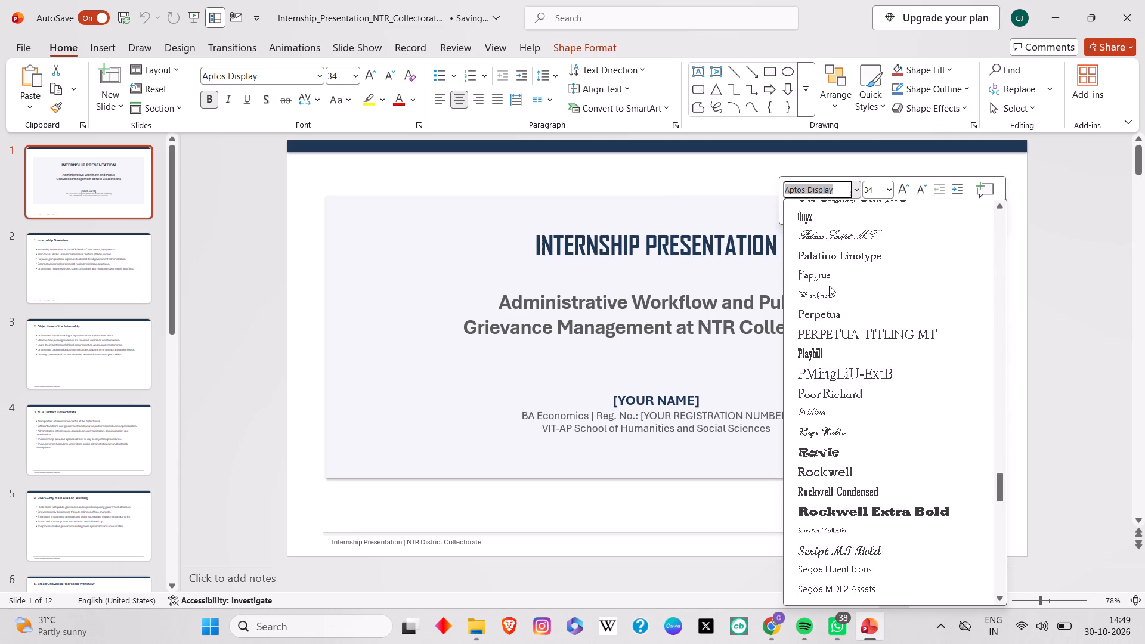
scroll(829, 286, "down", 8)
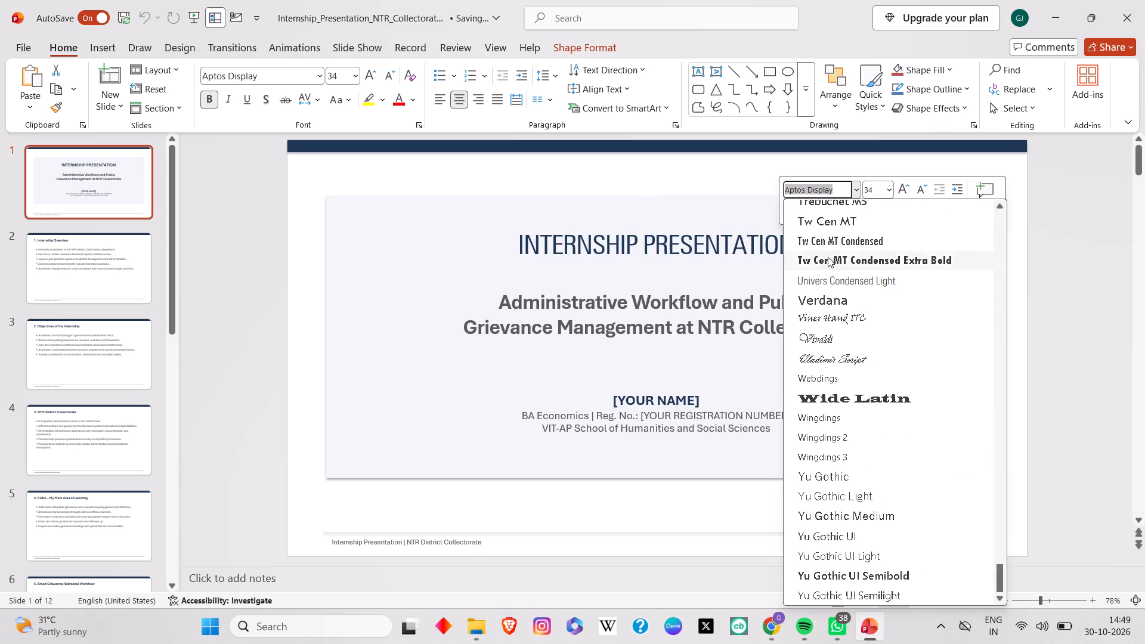
scroll(828, 257, "up", 1)
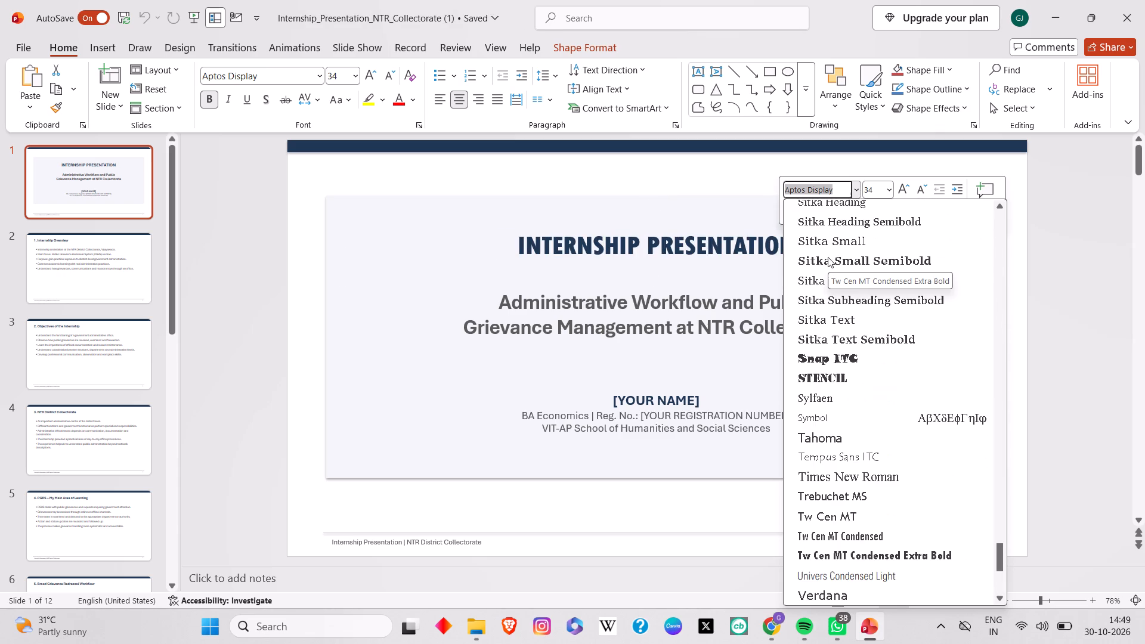
scroll(828, 257, "down", 1)
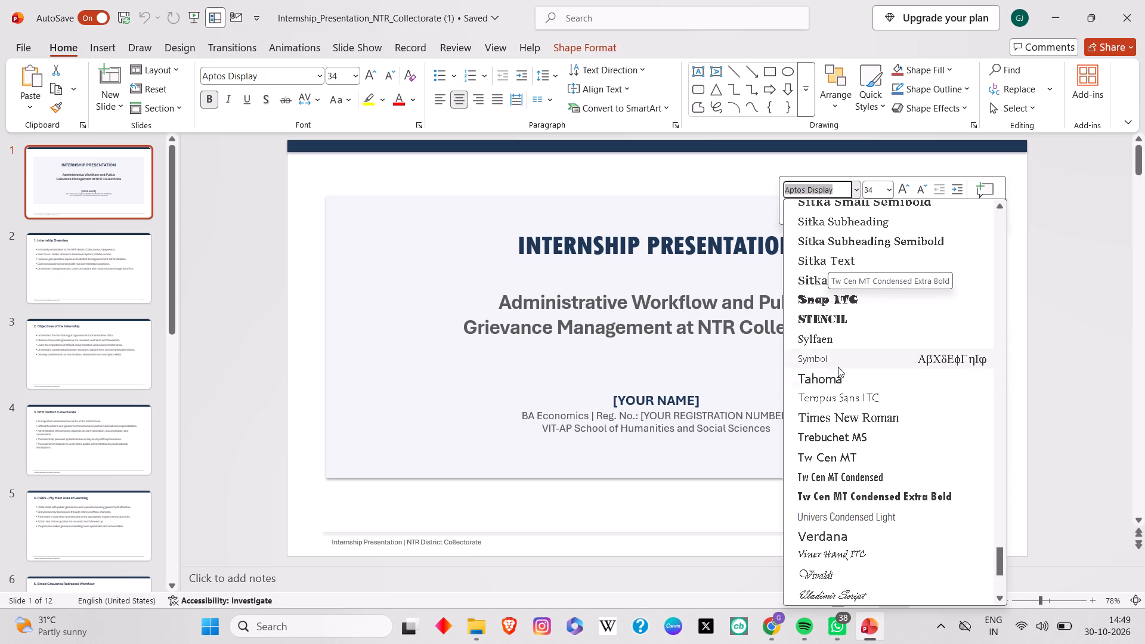
left_click(851, 412)
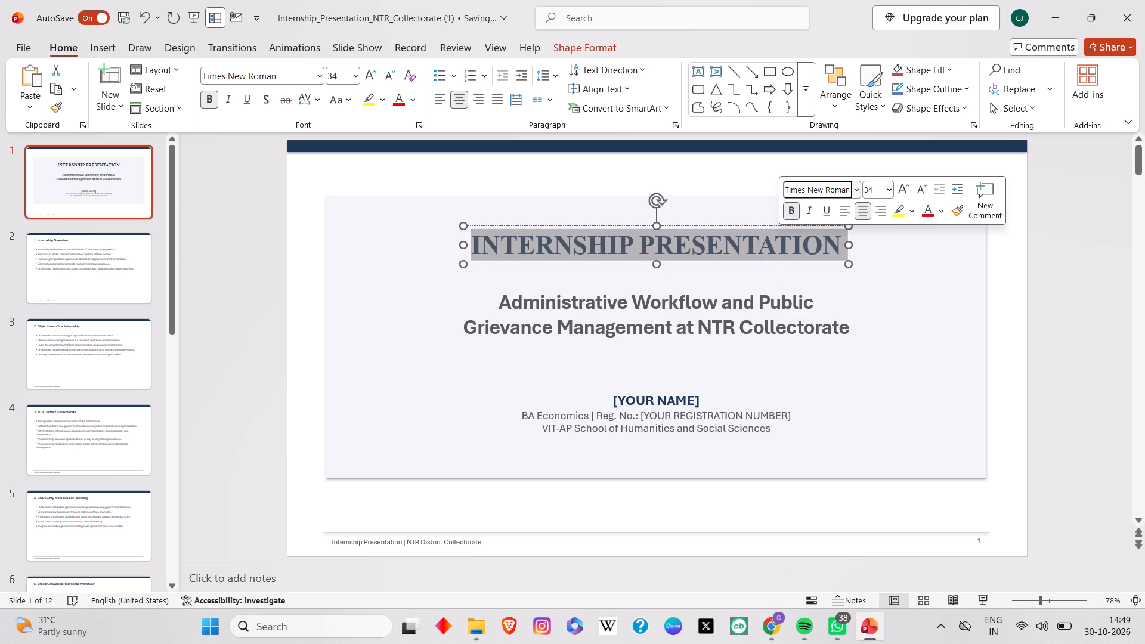
Set the font of the two-line subtitle "Administrative Workflow and Public Grievance Management at NTR Collectorate" to Times New Roman.
left_click(488, 296)
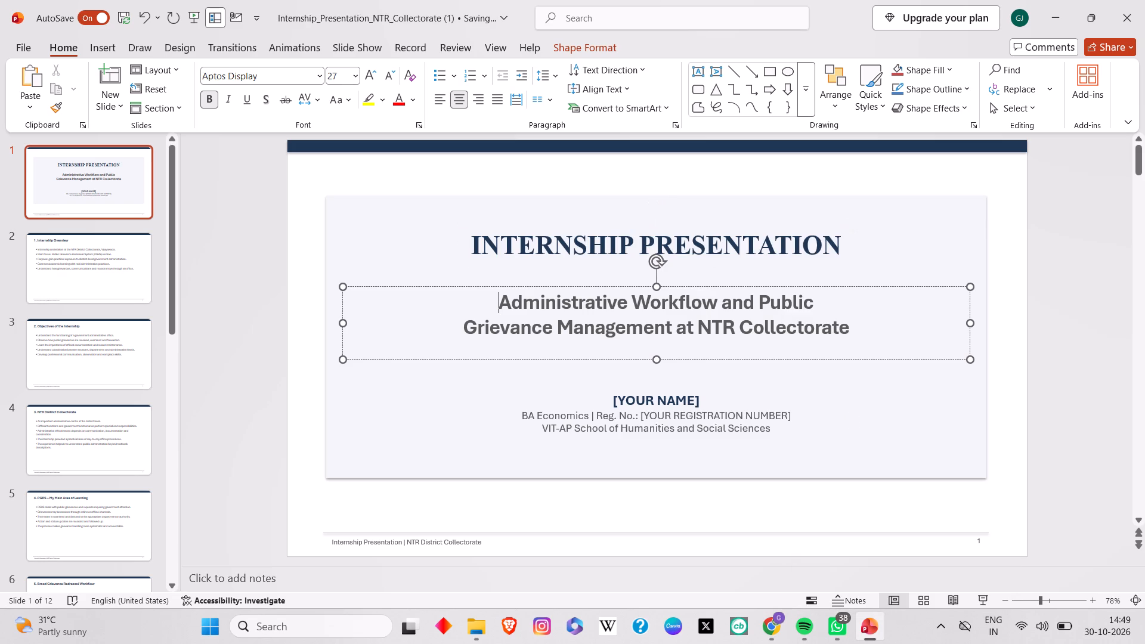
left_click_drag(497, 300, 744, 321)
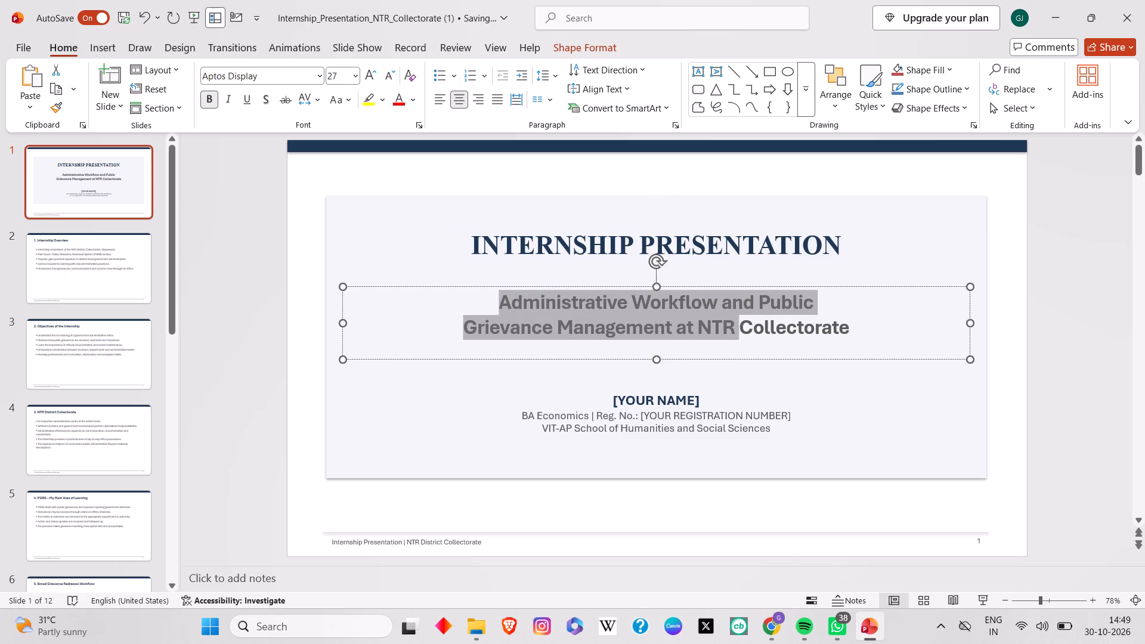
left_click_drag(744, 321, 784, 317)
left_click(863, 273)
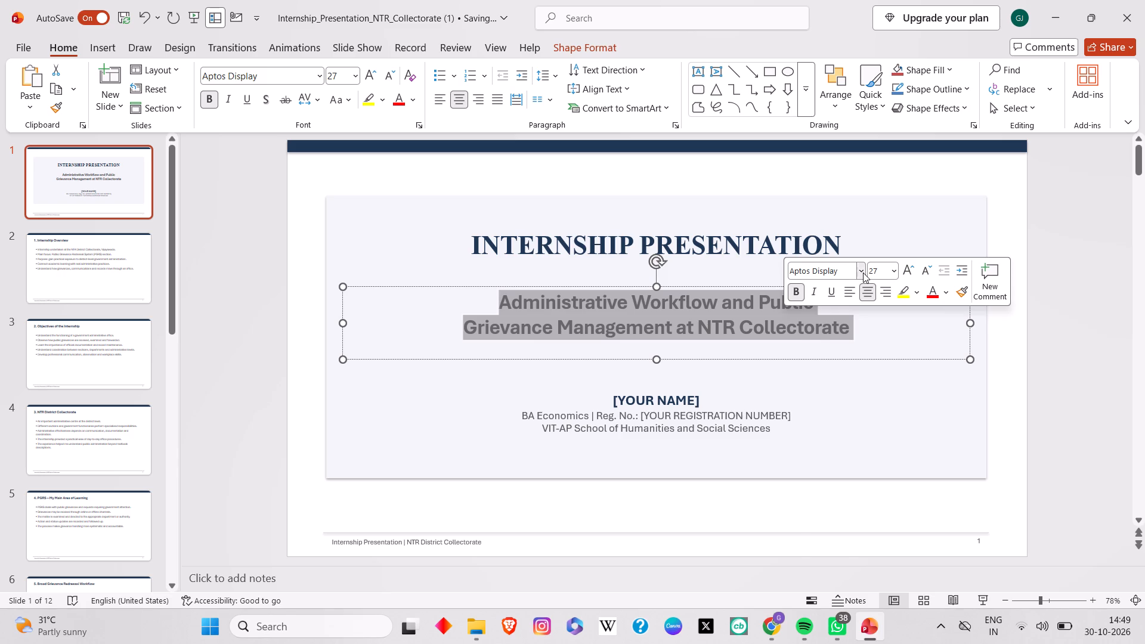
scroll(868, 375, "down", 7)
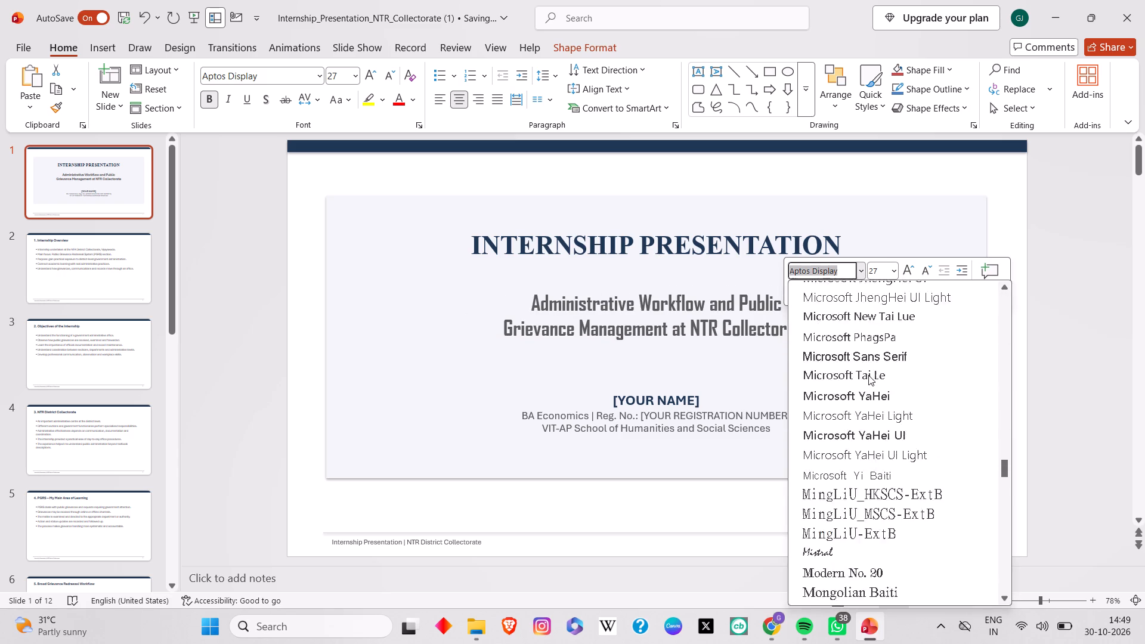
scroll(868, 375, "right", 1)
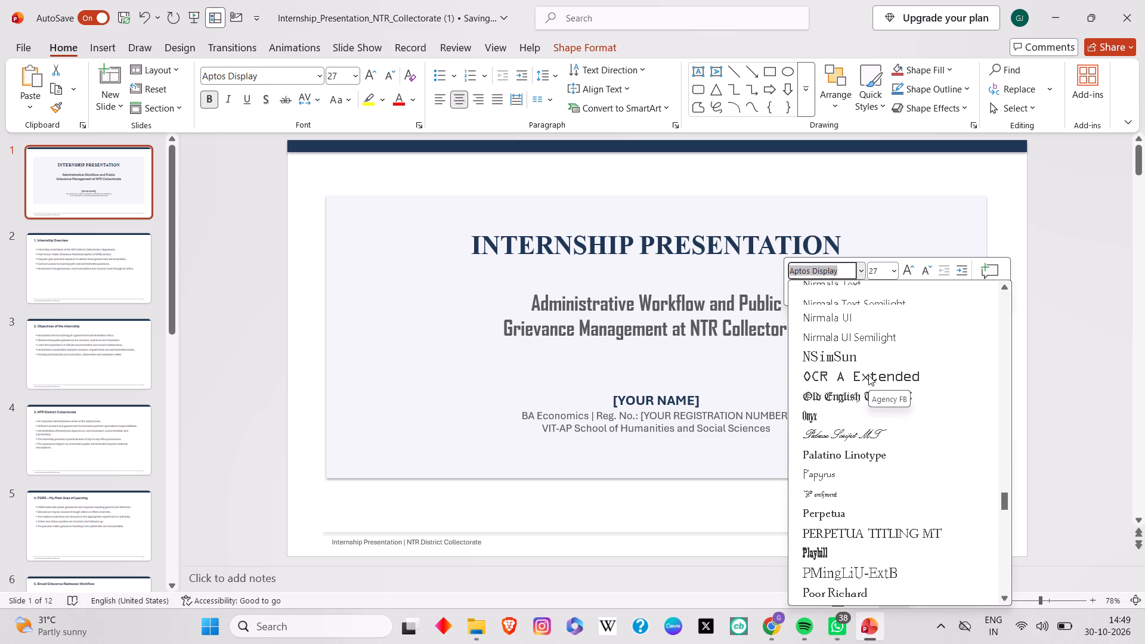
scroll(868, 375, "right", 1)
scroll(868, 375, "up", 5)
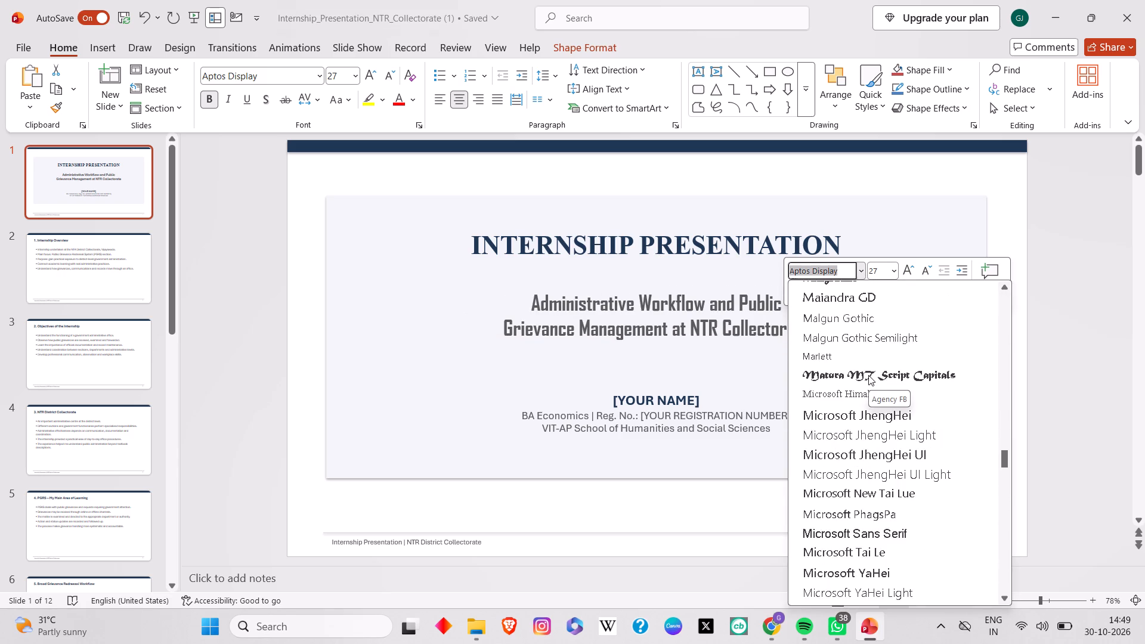
scroll(868, 375, "up", 2)
scroll(868, 375, "down", 4)
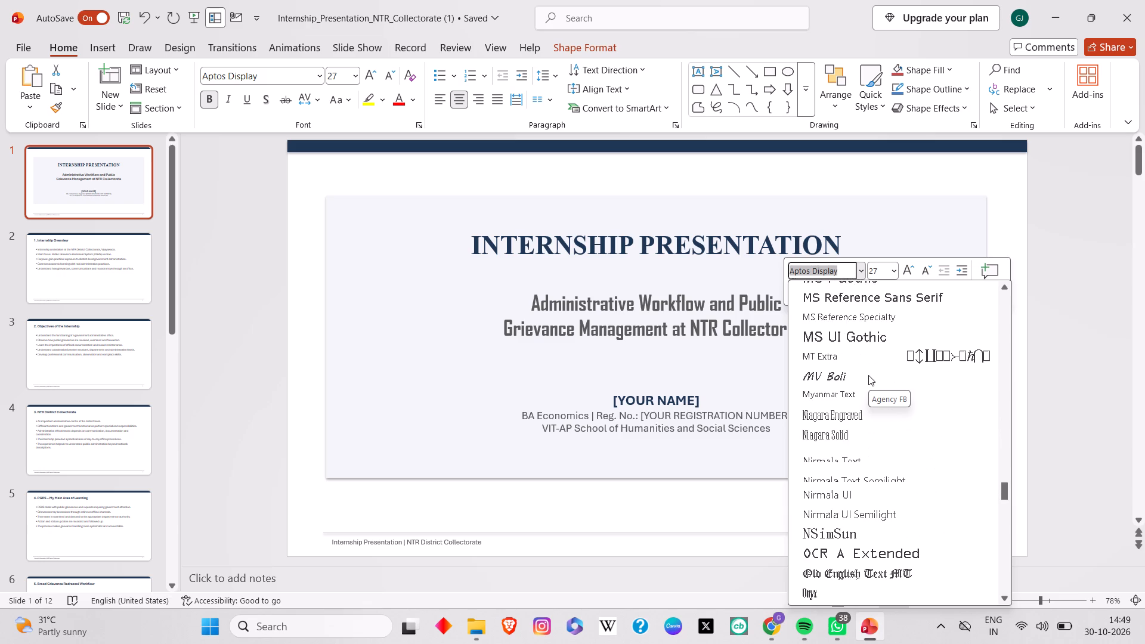
scroll(868, 375, "down", 2)
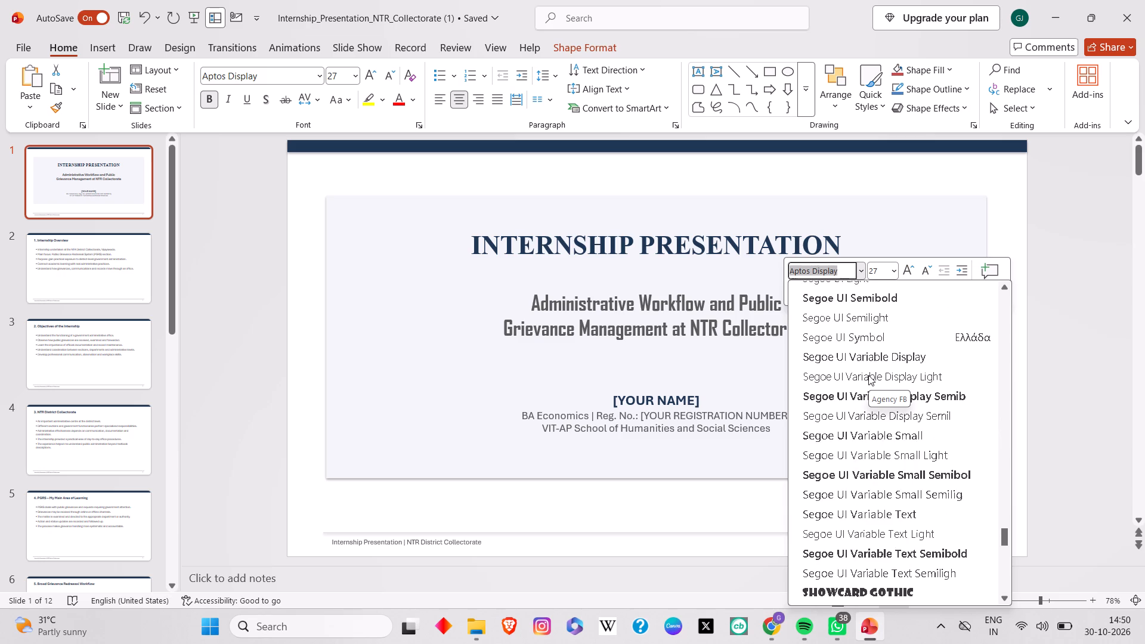
scroll(868, 375, "down", 2)
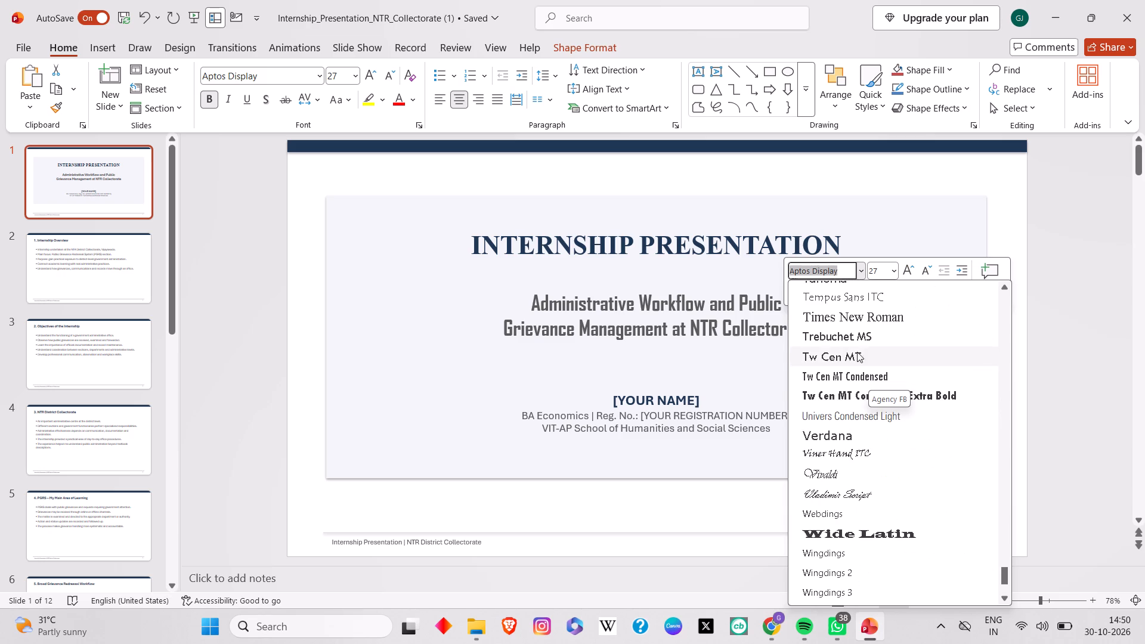
left_click(840, 322)
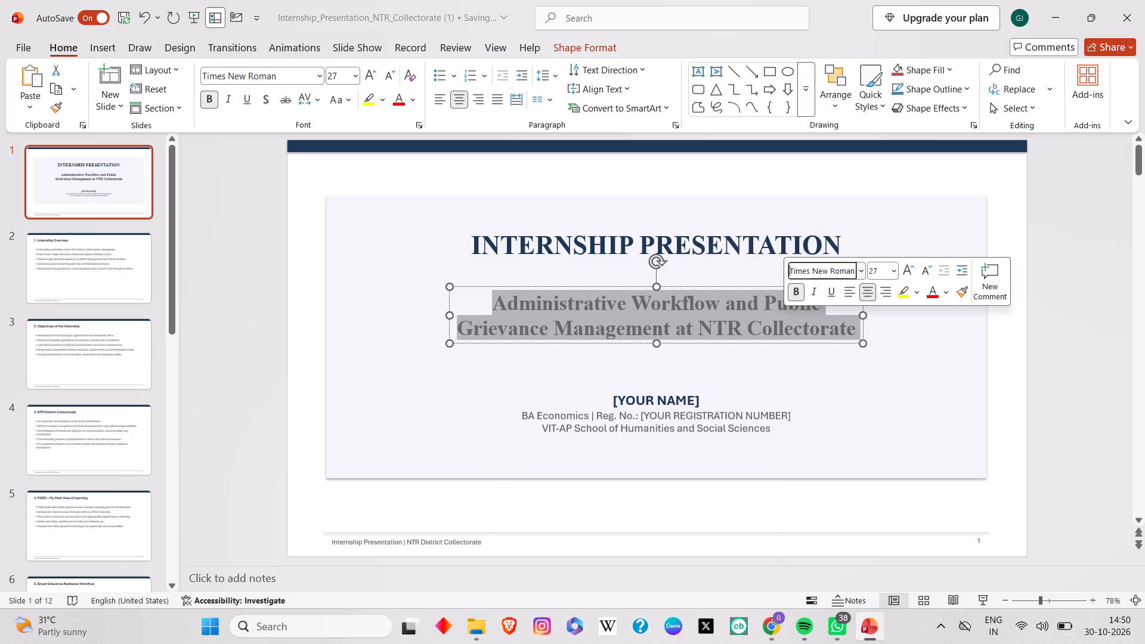
Replace the "[YOUR NAME]" placeholder on slide 1 with the presenter's name.
left_click(799, 413)
left_click(719, 402)
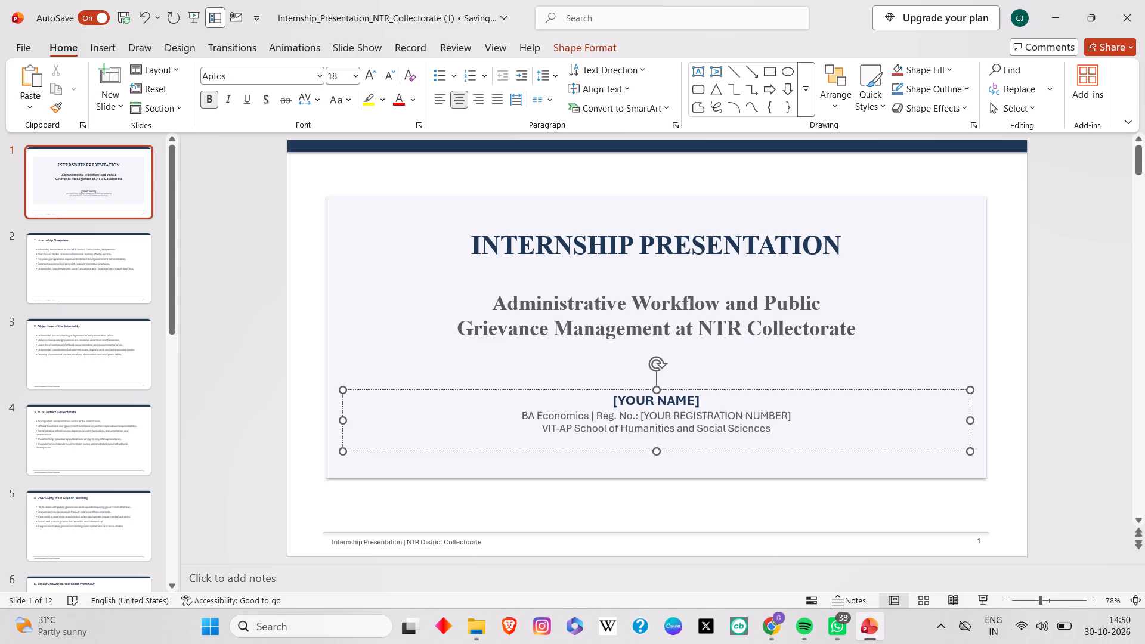
key("BackSpace")
key("BackSpace")
key("BackSpace")
key("BackSpace")
key("BackSpace")
key("BackSpace")
key("BackSpace")
key("BackSpace")
key("BackSpace")
key("BackSpace")
key("BackSpace")
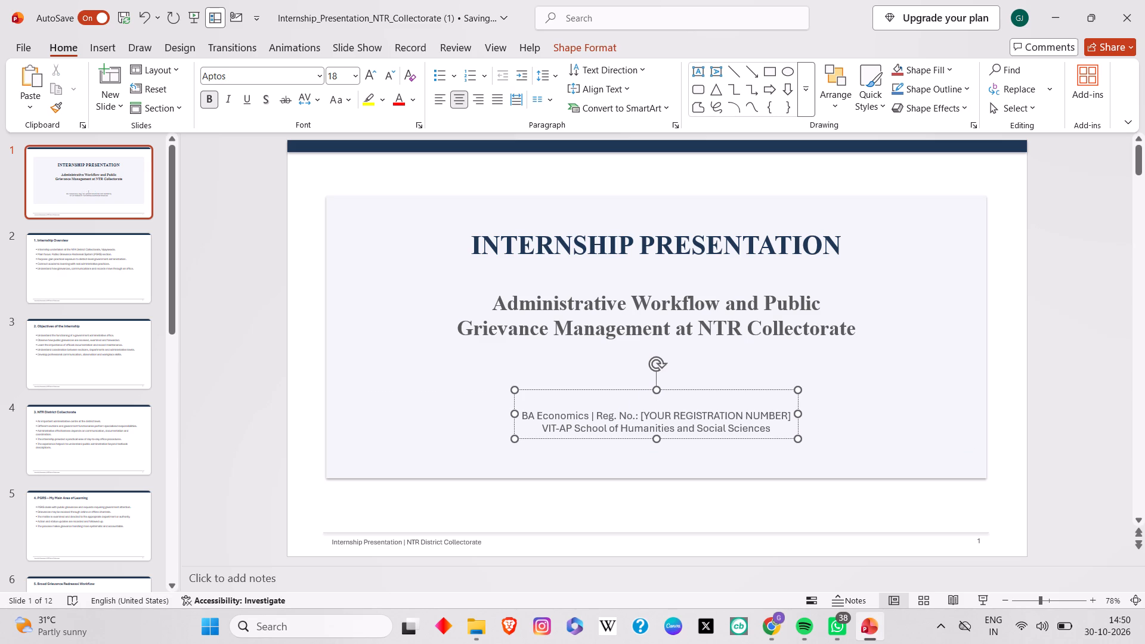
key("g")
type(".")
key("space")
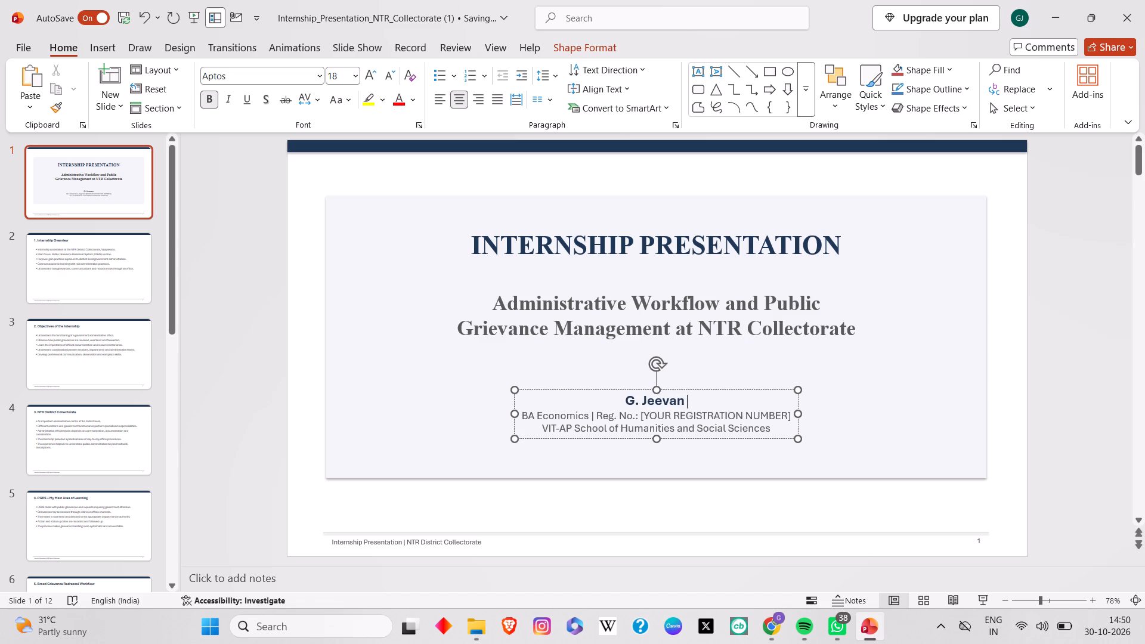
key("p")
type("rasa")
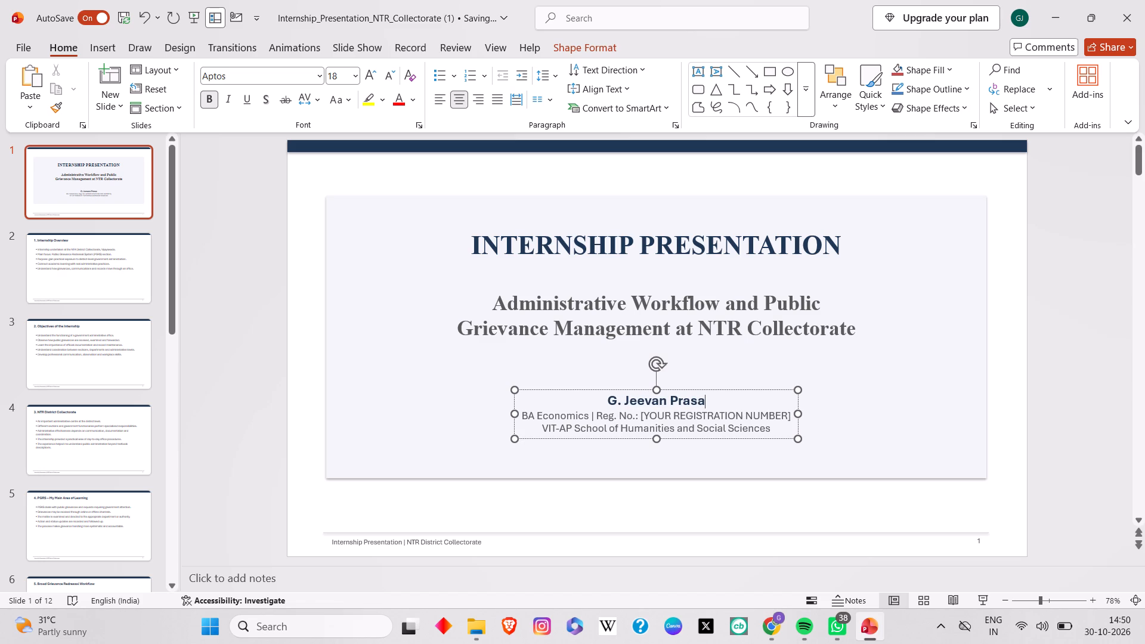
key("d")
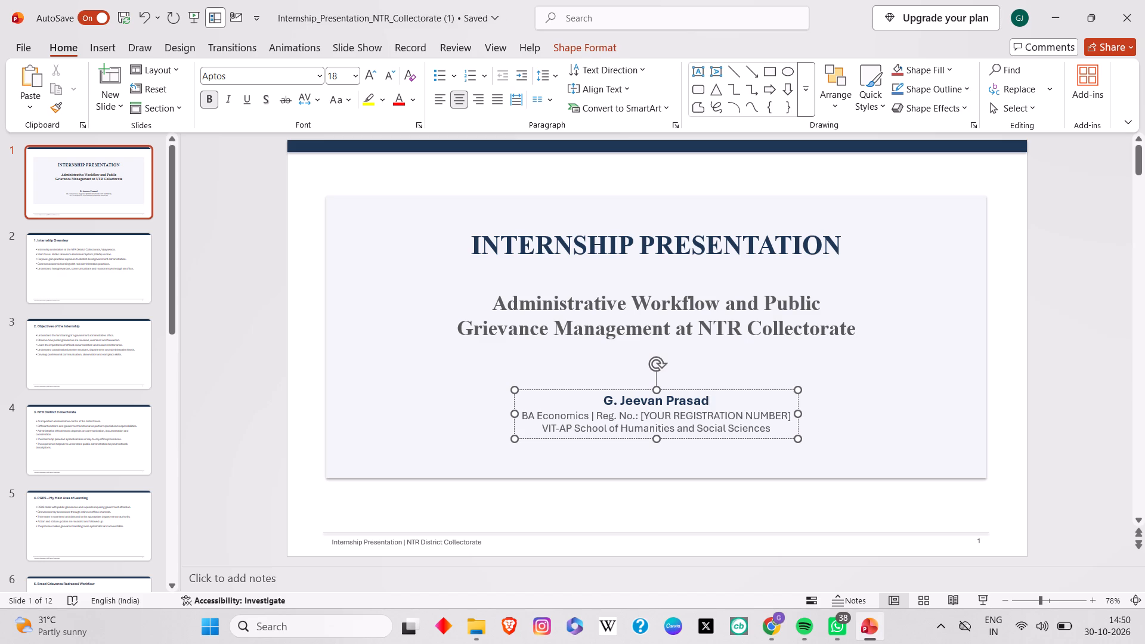
Set the font of the presenter's name line on slide 1 to Times New Roman.
left_click_drag(605, 395, 701, 404)
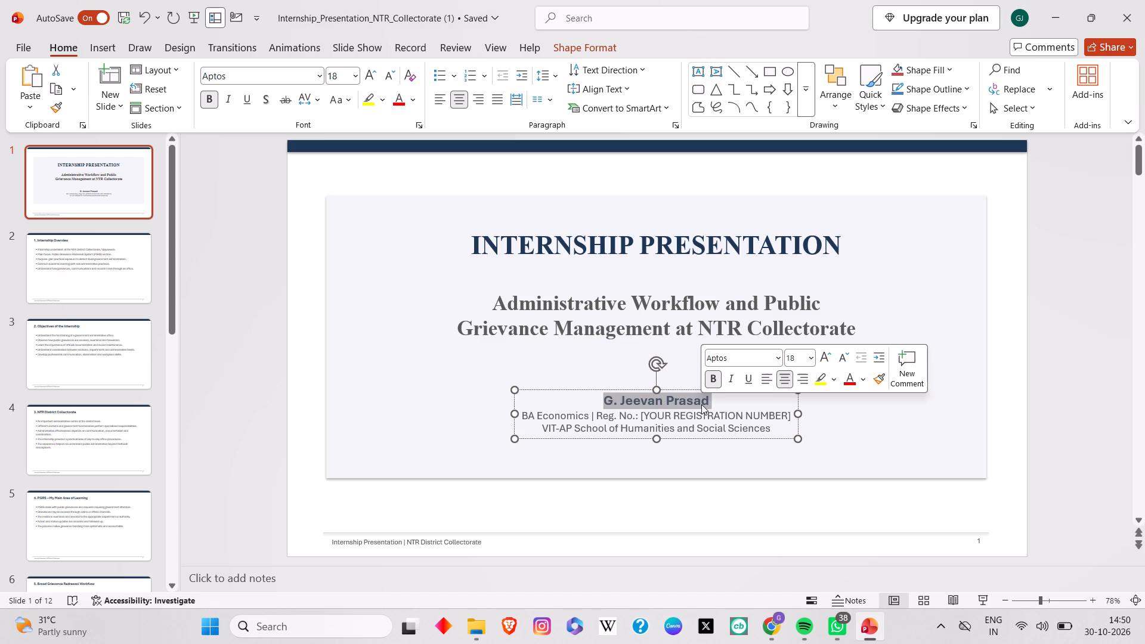
left_click(778, 361)
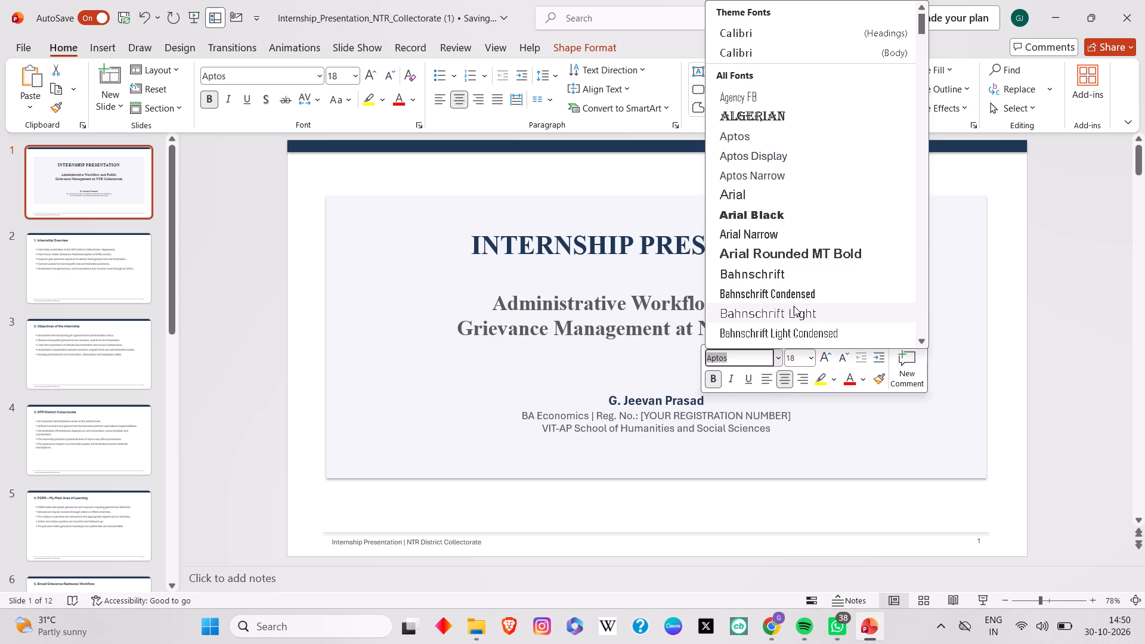
scroll(794, 306, "down", 8)
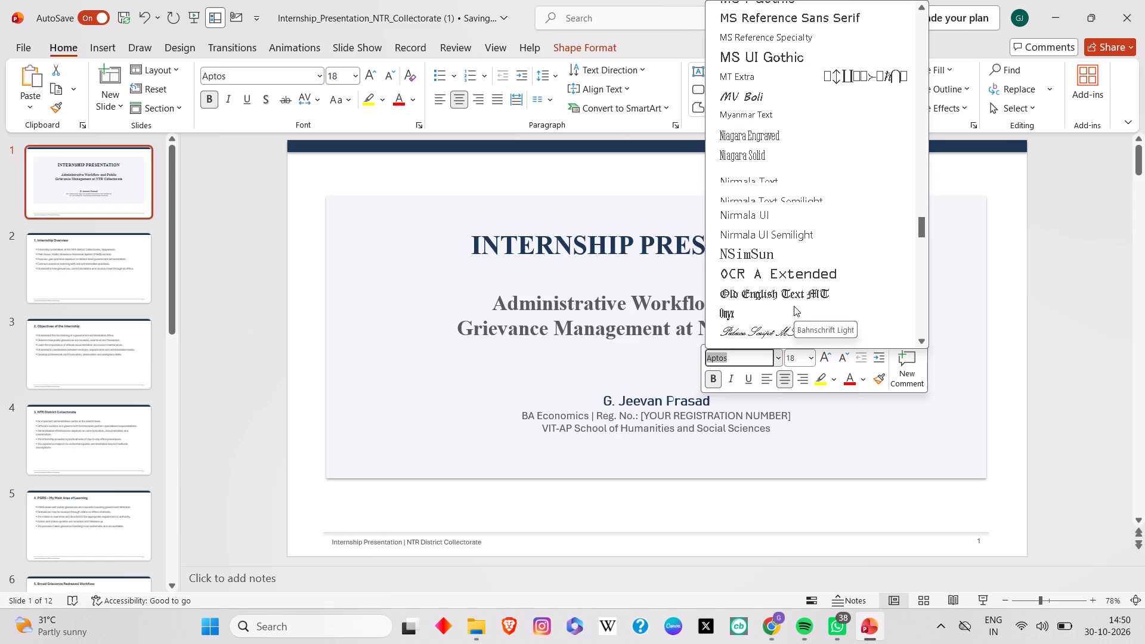
scroll(794, 306, "down", 4)
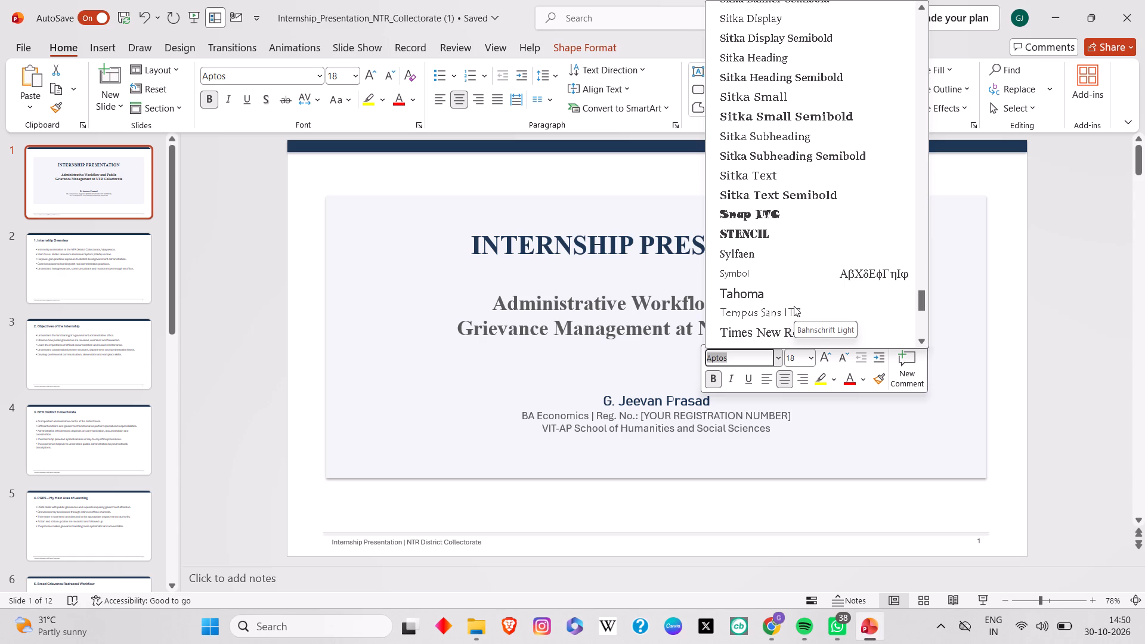
scroll(794, 306, "down", 1)
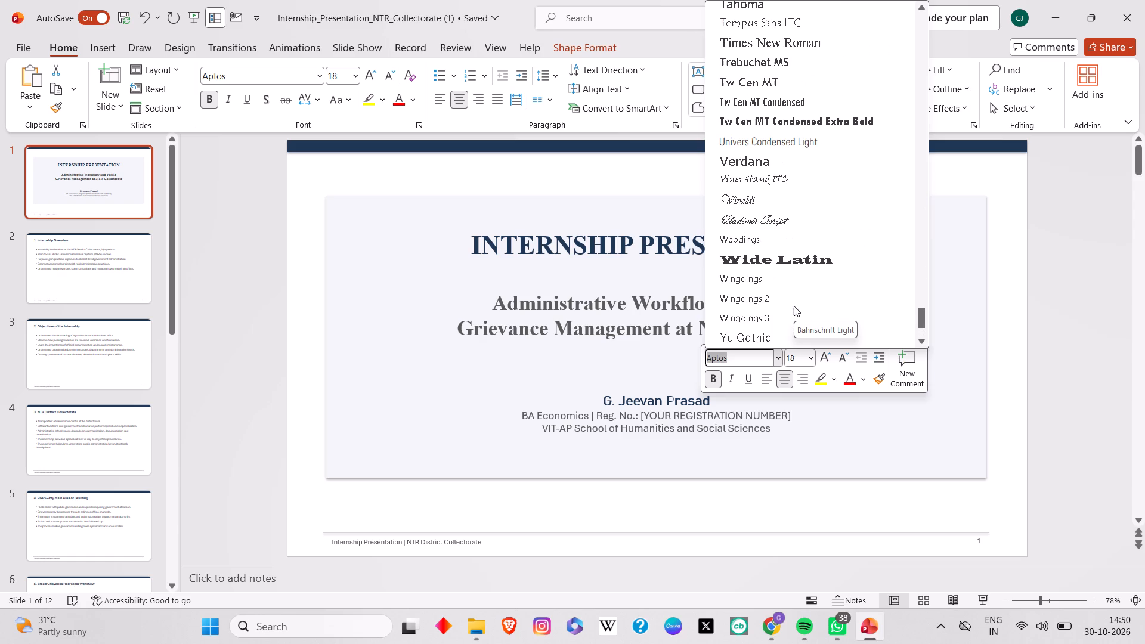
scroll(794, 306, "down", 1)
left_click(794, 45)
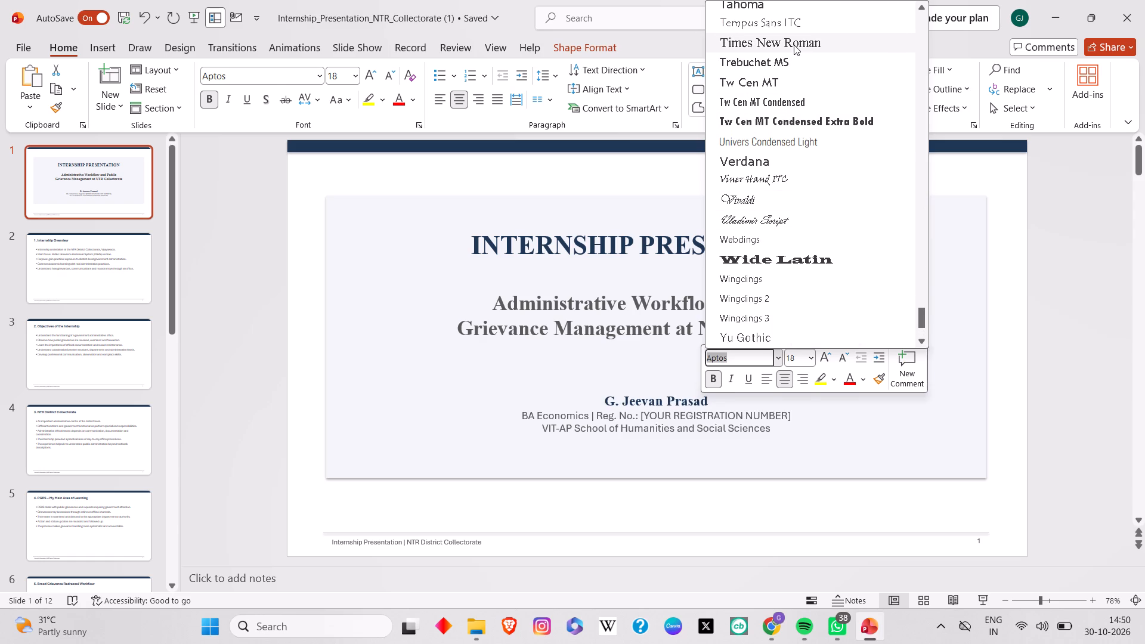
Replace the "YOUR REGISTRATION NUMBER" placeholder on slide 1 with the presenter's registration number, keeping the square brackets.
left_click(785, 413)
key("BackSpace")
key("BackSpace")
key("BackSpace")
key("BackSpace")
key("BackSpace")
key("BackSpace")
key("BackSpace")
key("BackSpace")
key("BackSpace")
key("BackSpace")
key("BackSpace")
key("BackSpace")
key("BackSpace")
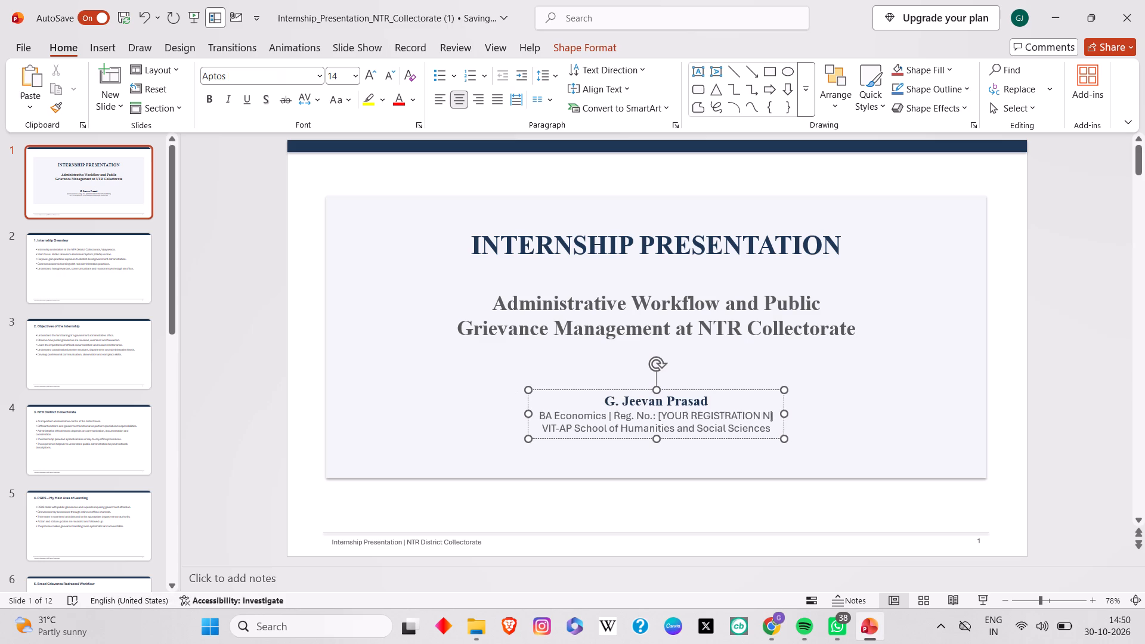
key("BackSpace")
key("BackSpace")
key("BackSpace")
key("BackSpace")
key("BackSpace")
key("BackSpace")
key("BackSpace")
key("BackSpace")
key("BackSpace")
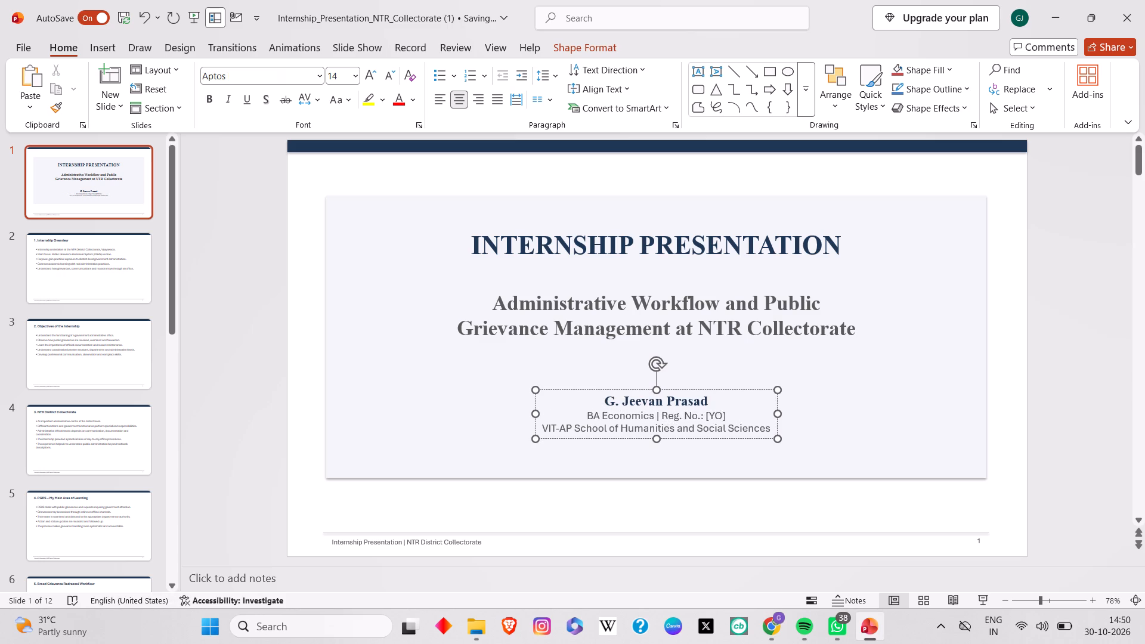
key("BackSpace")
key("BackSpace")
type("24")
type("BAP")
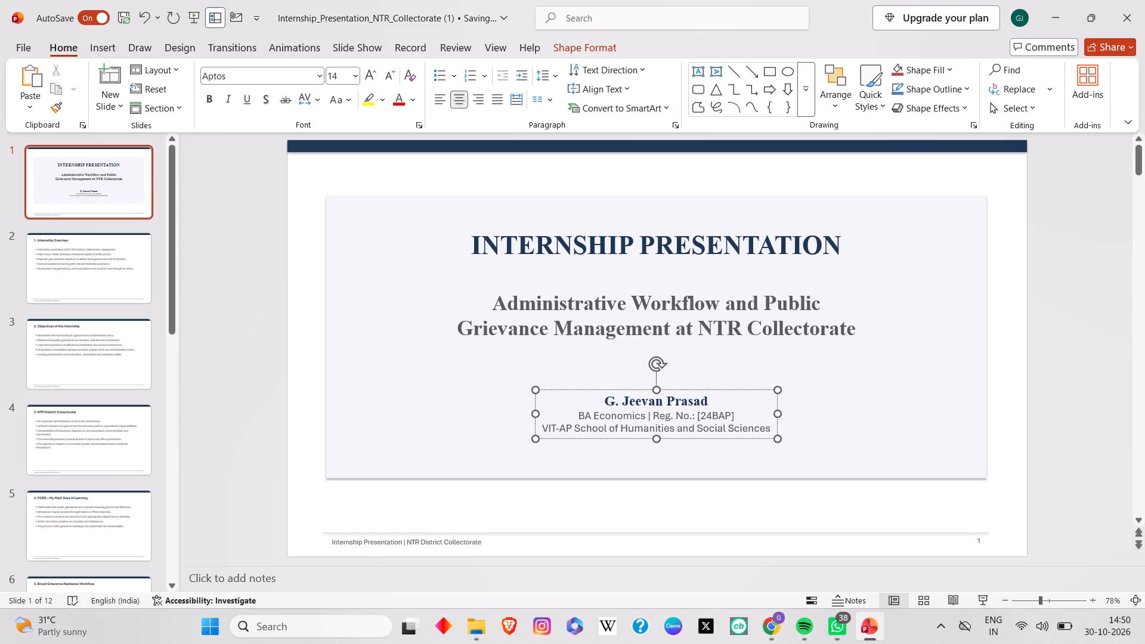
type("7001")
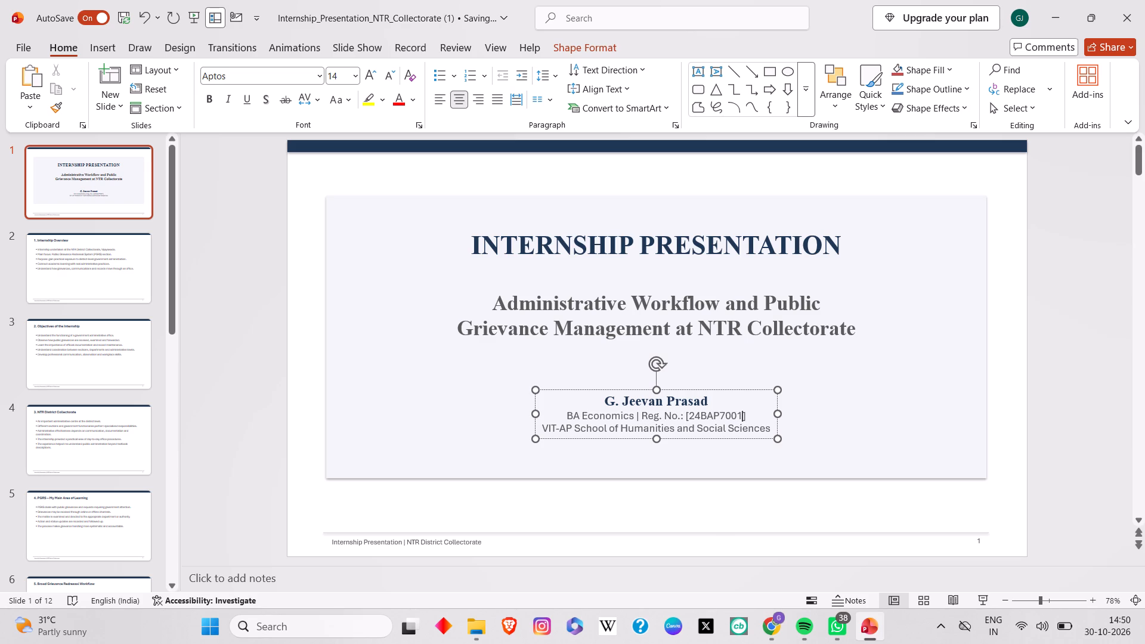
left_click(820, 460)
Set the font of the "BA Economics | Reg. No." and "VIT-AP School of Humanities and Social Sciences" lines to Times New Roman.
left_click(615, 404)
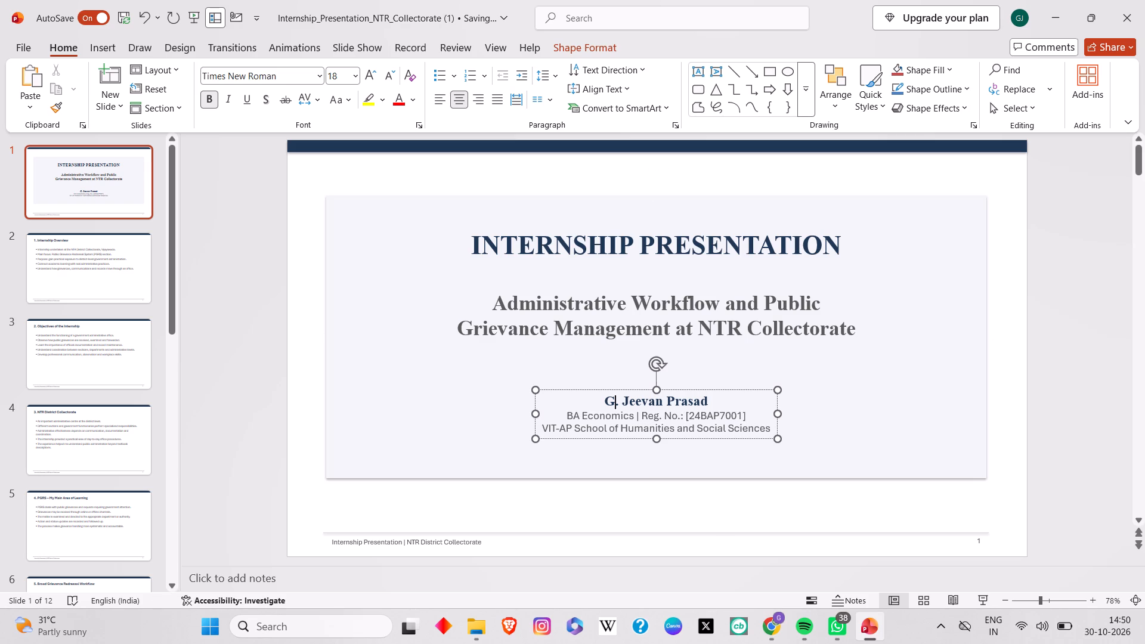
left_click_drag(565, 413, 720, 442)
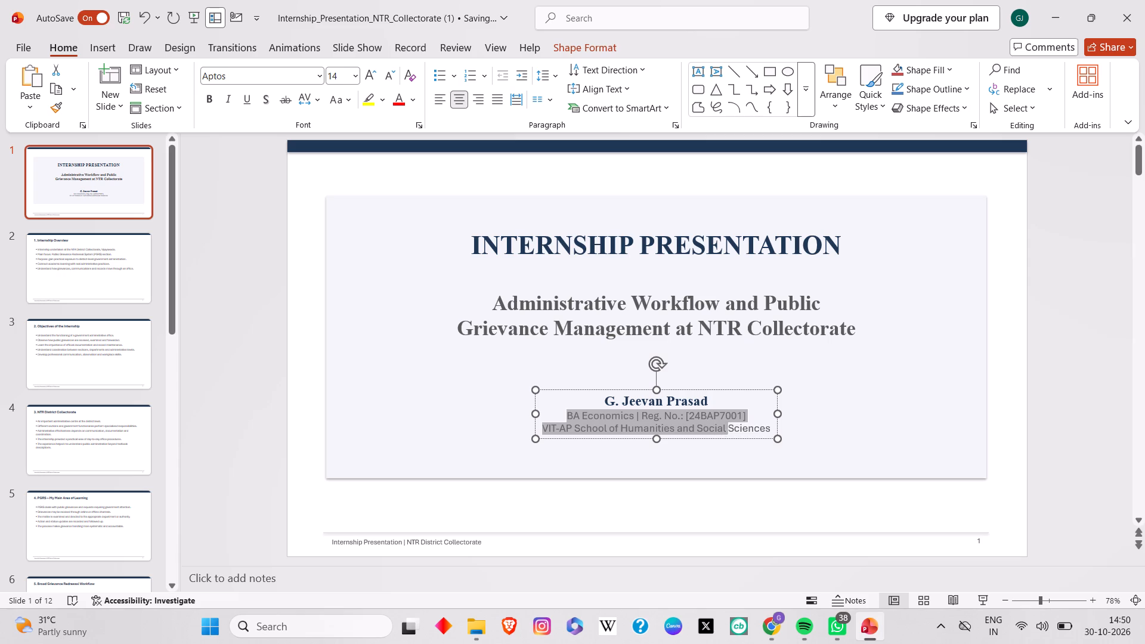
left_click_drag(720, 442, 754, 439)
left_click(833, 392)
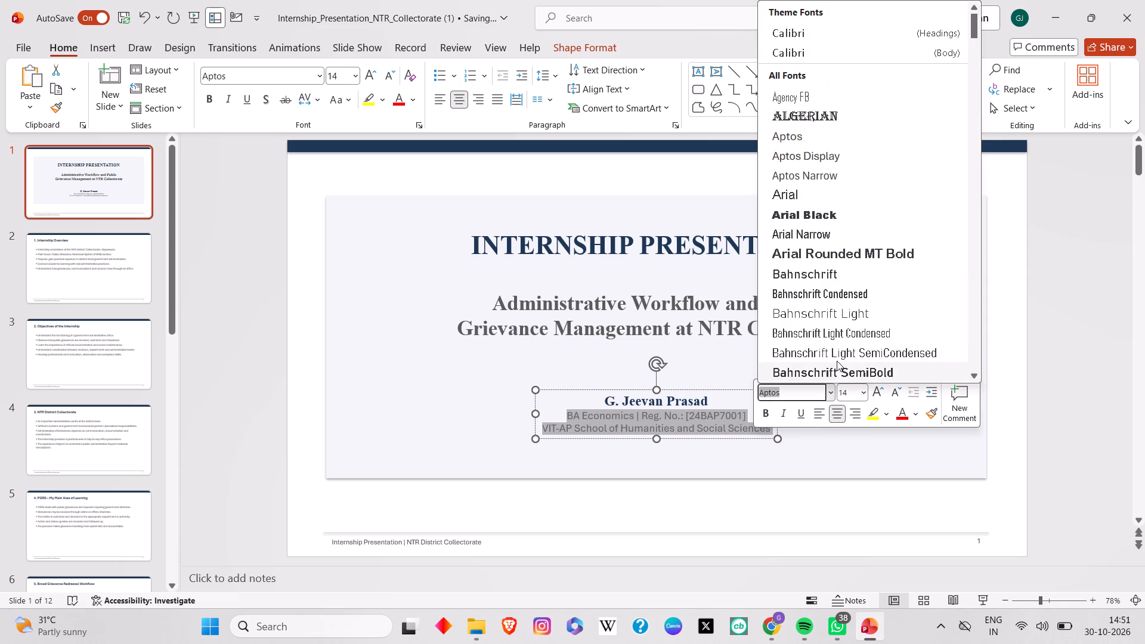
scroll(855, 247, "down", 9)
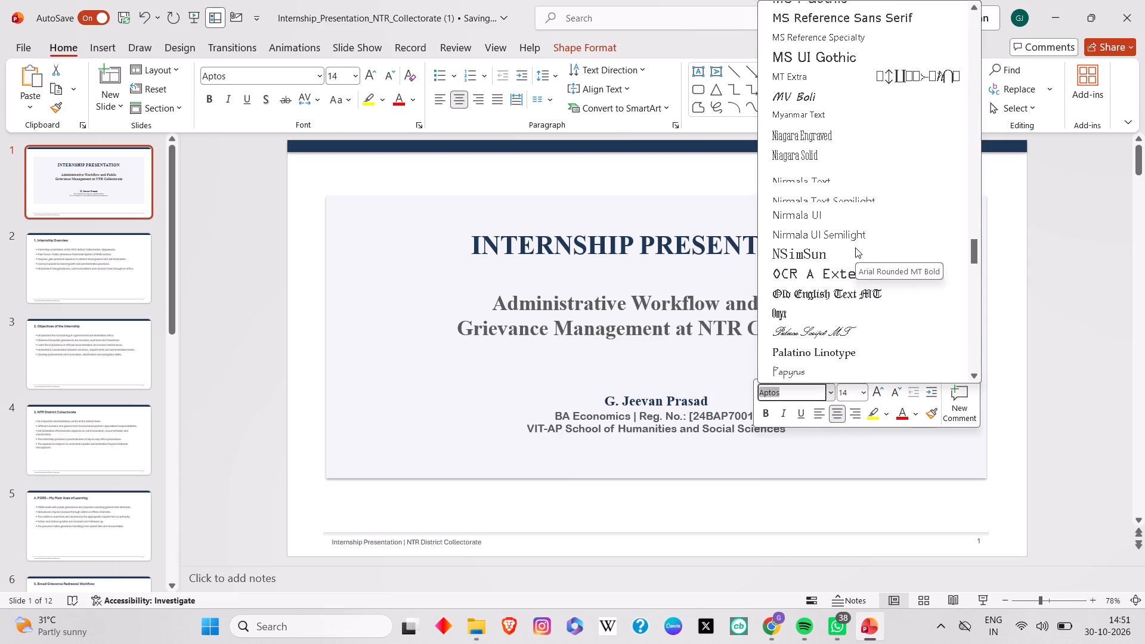
scroll(855, 247, "down", 7)
scroll(844, 111, "up", 1)
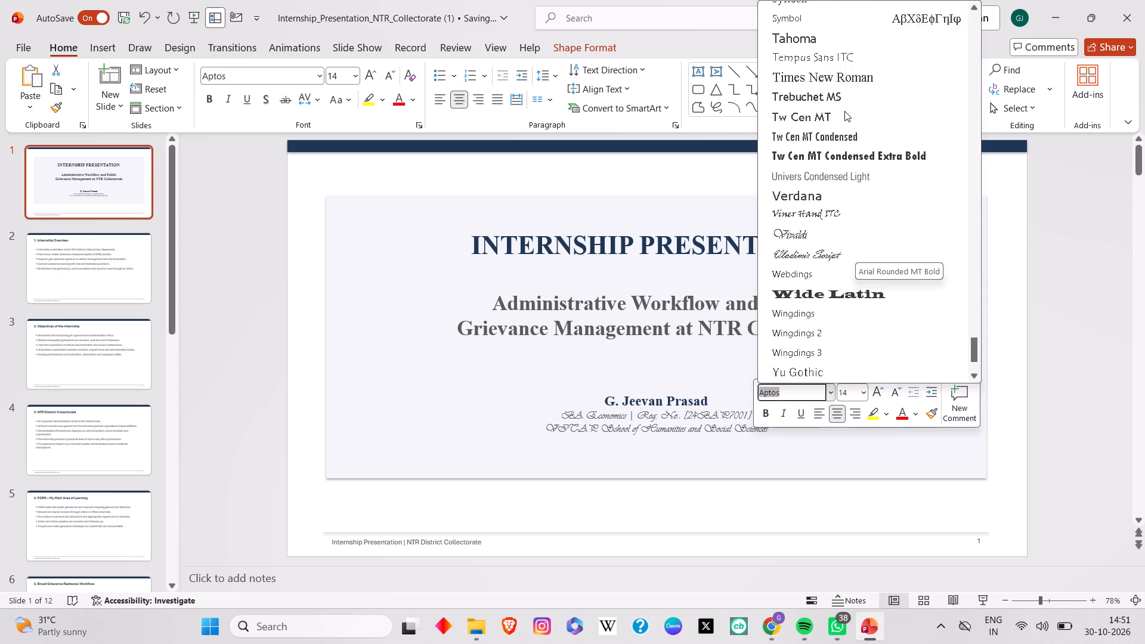
scroll(844, 111, "up", 1)
left_click(839, 139)
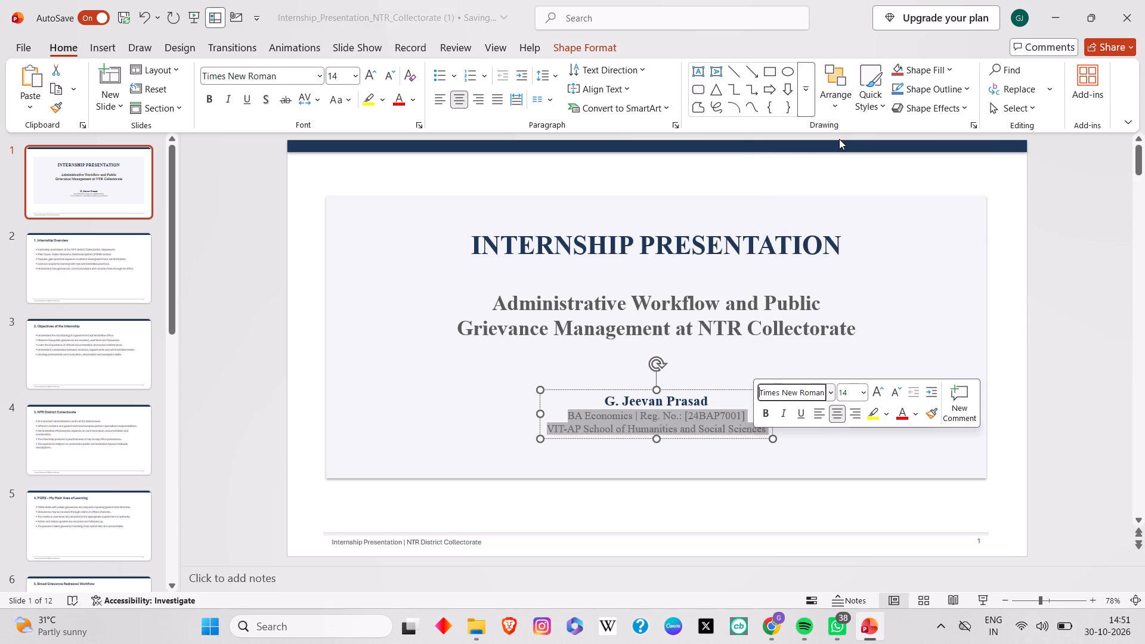
left_click(918, 227)
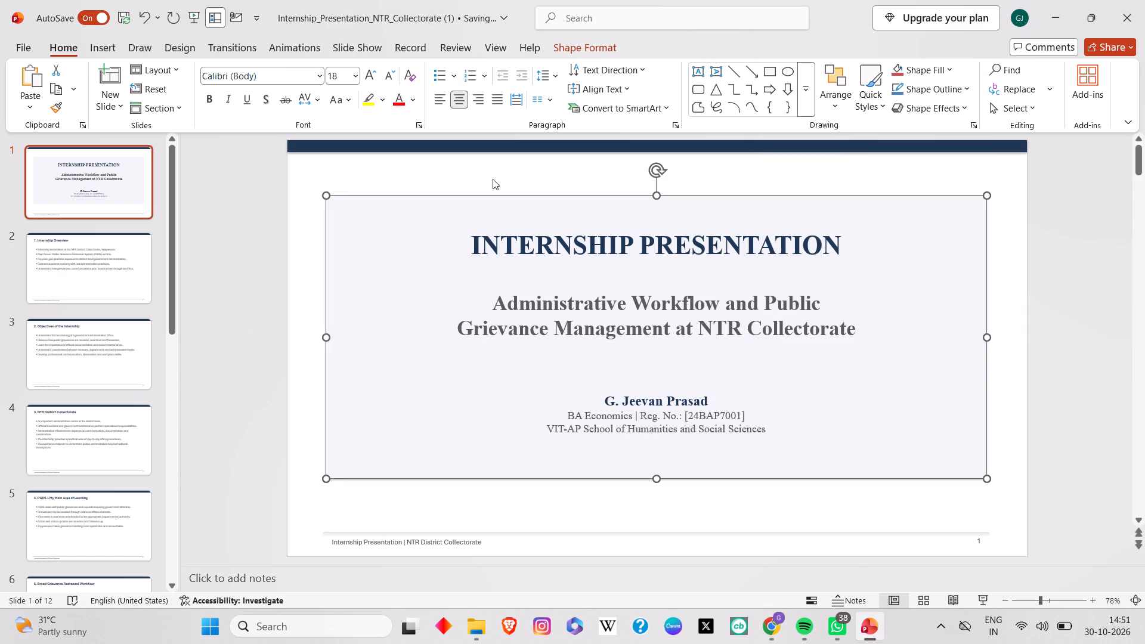
Set the font of the "Internship Overview" heading text on slide 2, after its number, to Times New Roman.
left_click(143, 236)
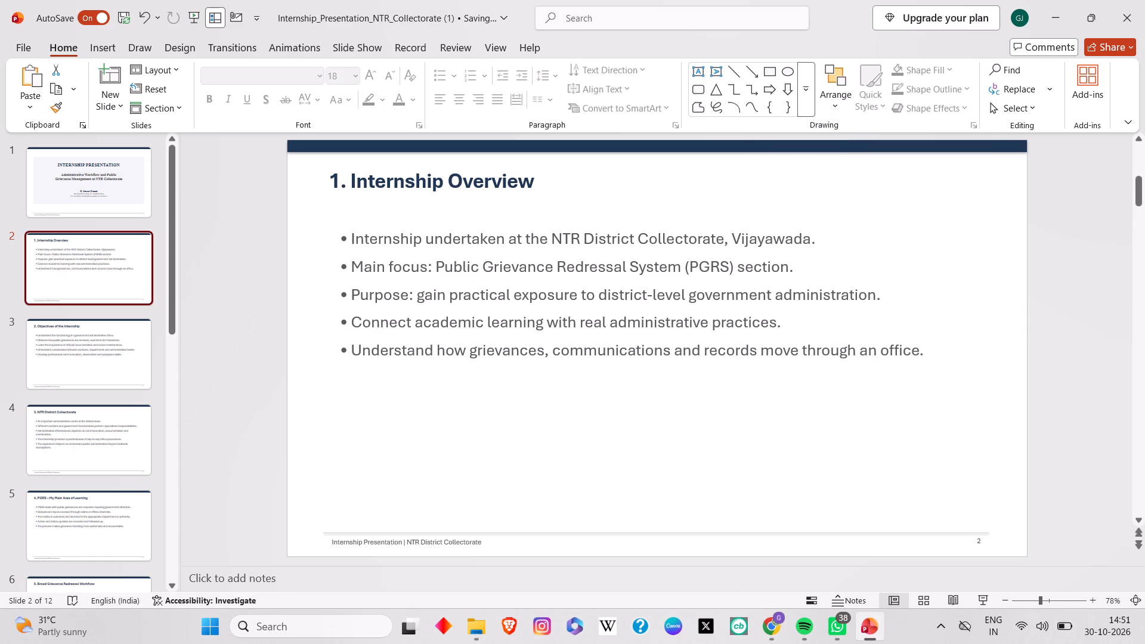
left_click_drag(345, 177, 562, 179)
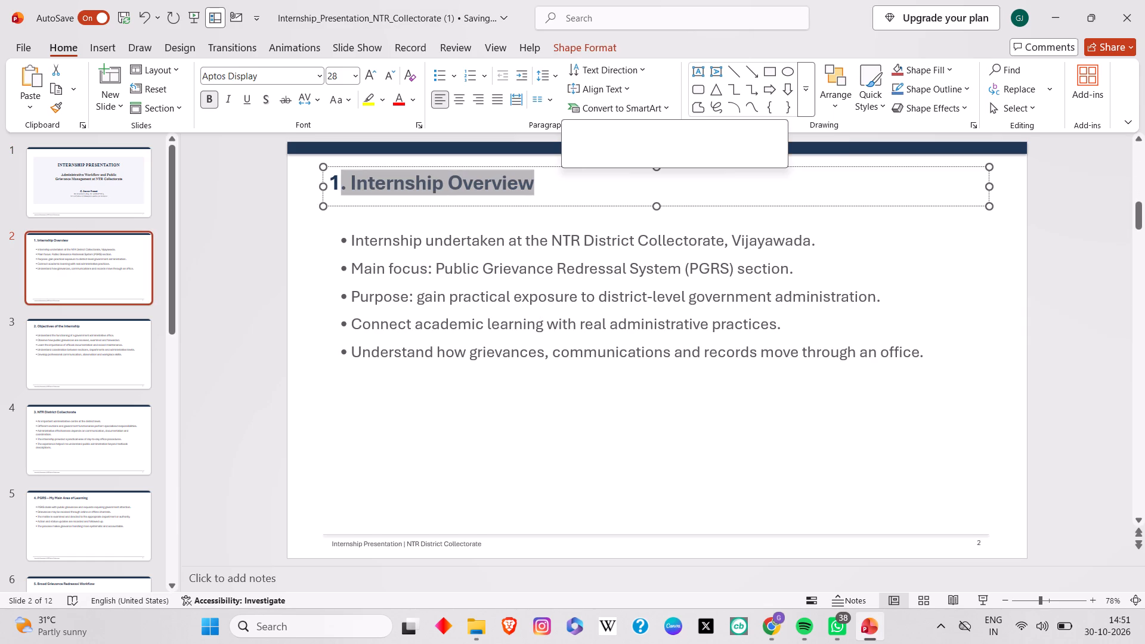
left_click(639, 136)
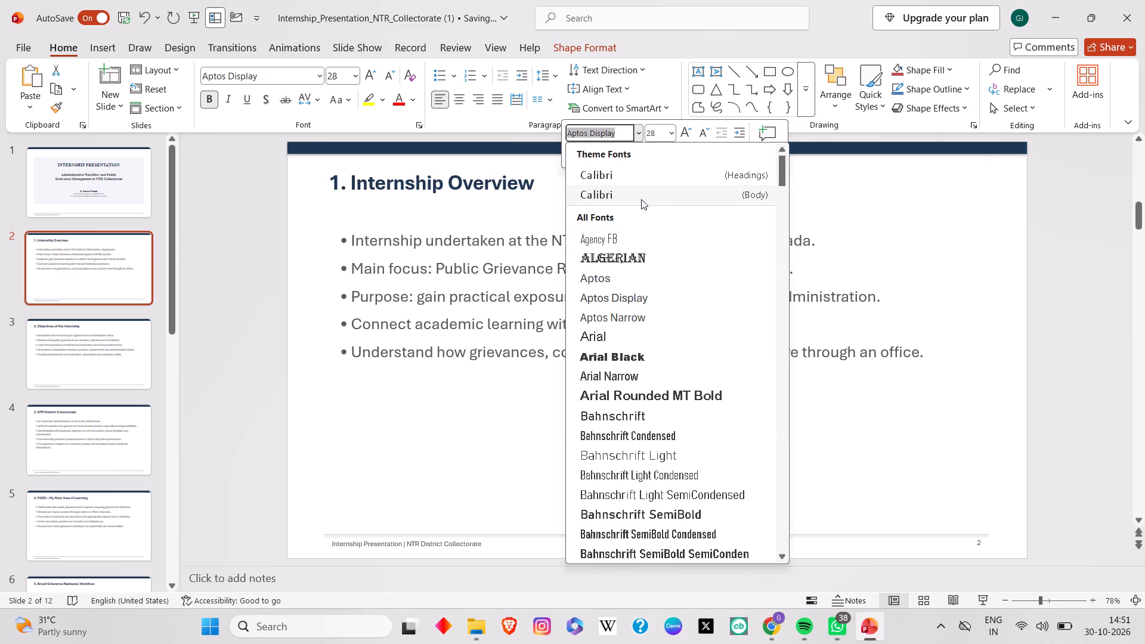
left_click_drag(785, 174, 785, 377)
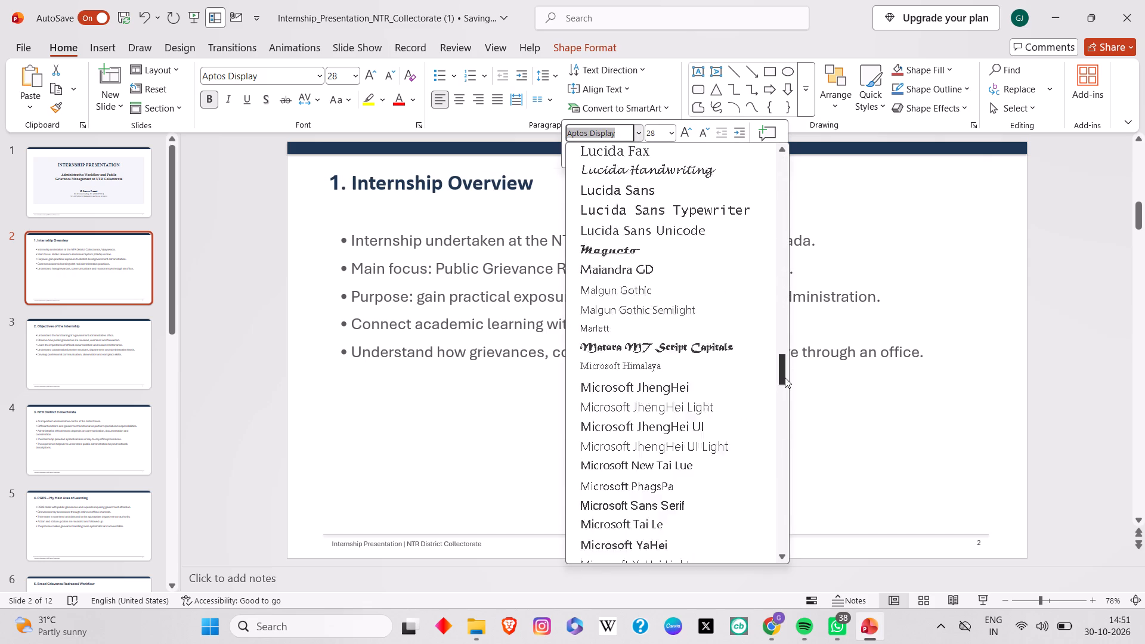
left_click_drag(785, 377, 787, 459)
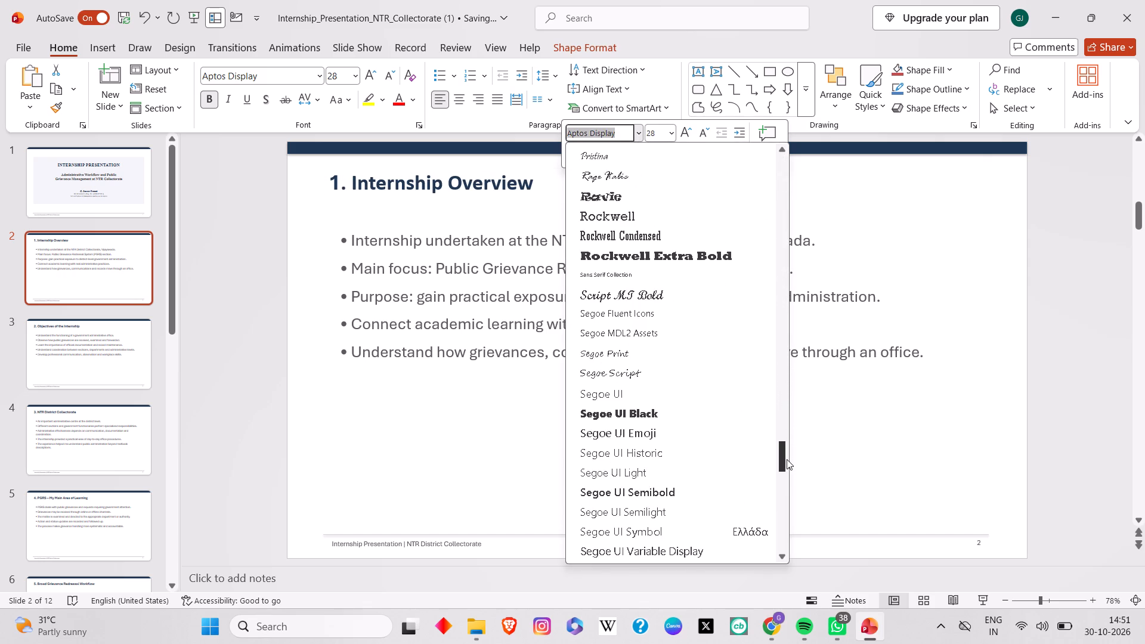
left_click_drag(787, 459, 782, 557)
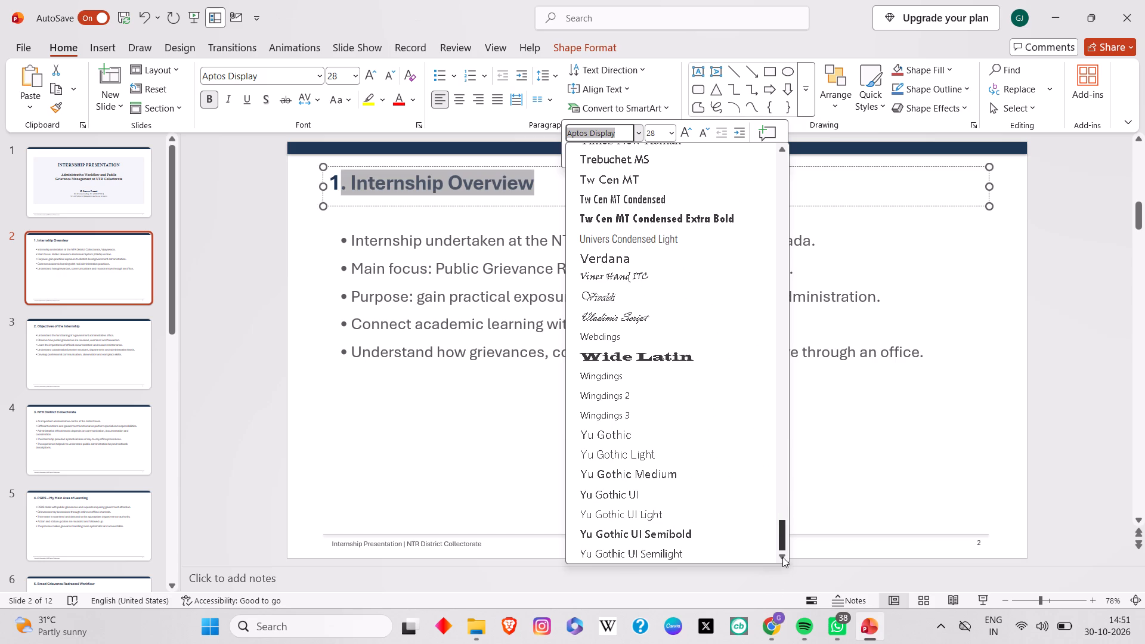
left_click_drag(782, 557, 787, 521)
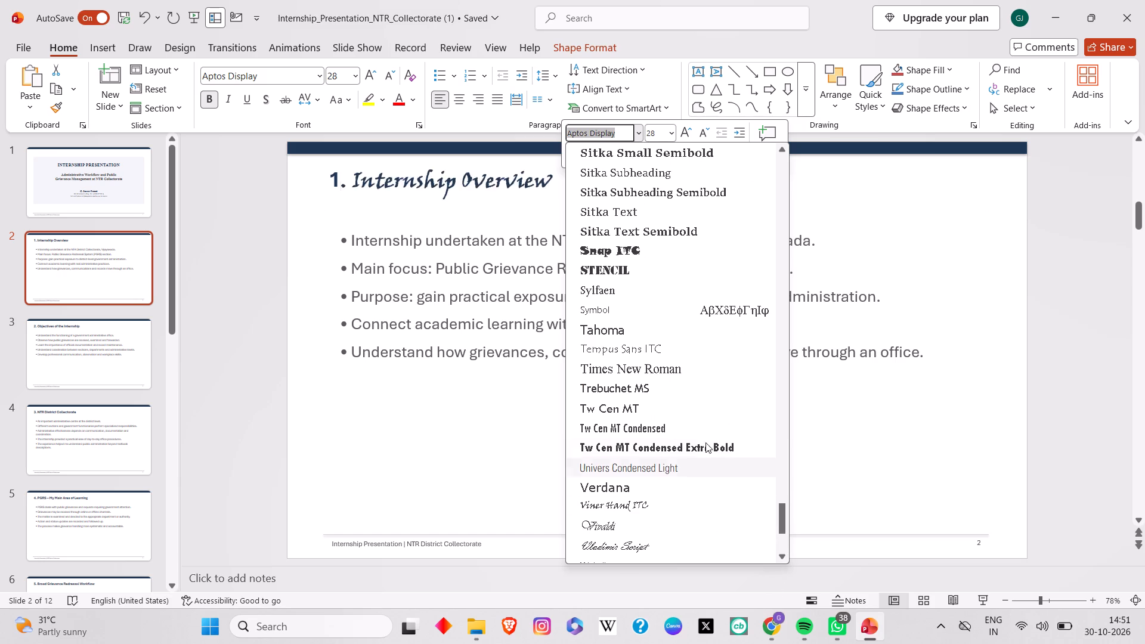
left_click(654, 370)
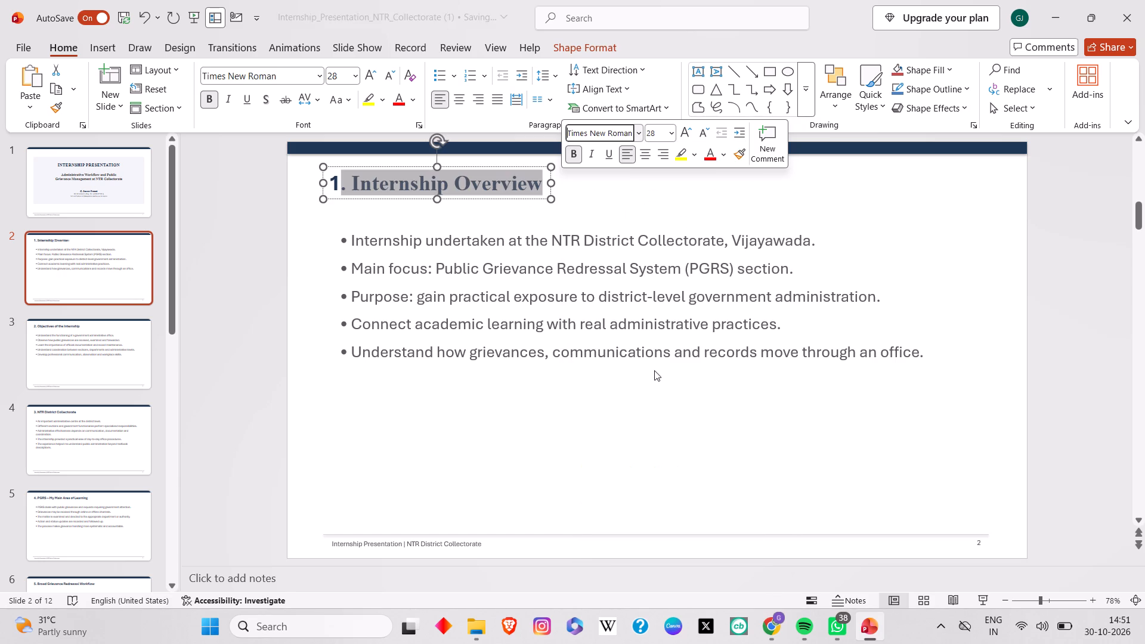
Set the font of the five bullet points under "Internship Overview" on slide 2 to Times New Roman.
left_click_drag(346, 234, 859, 357)
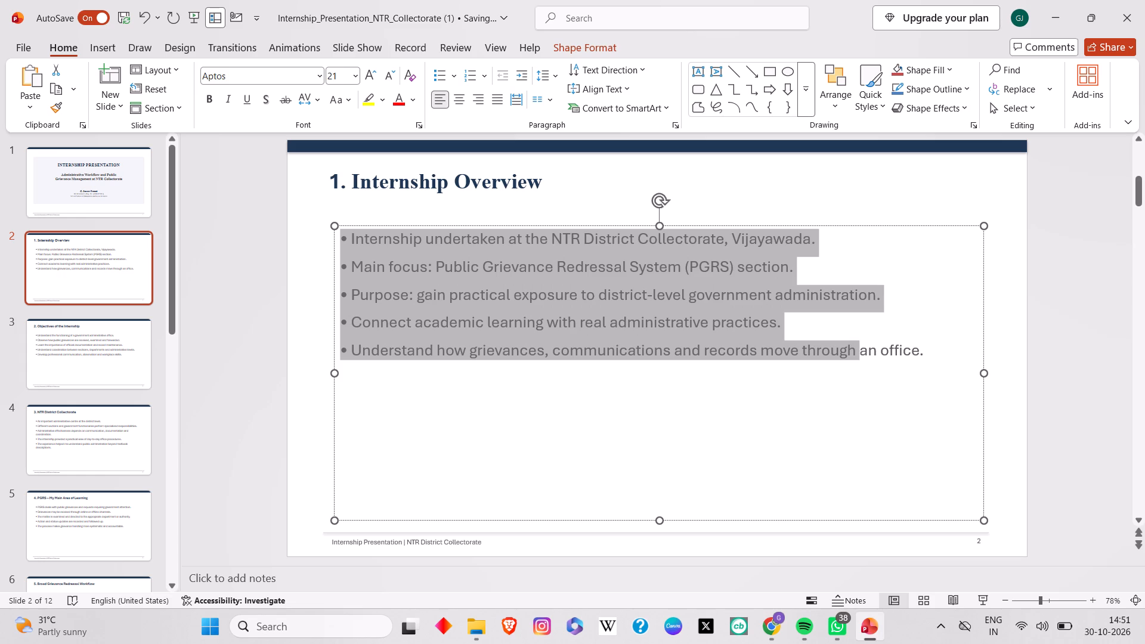
left_click_drag(859, 357, 921, 355)
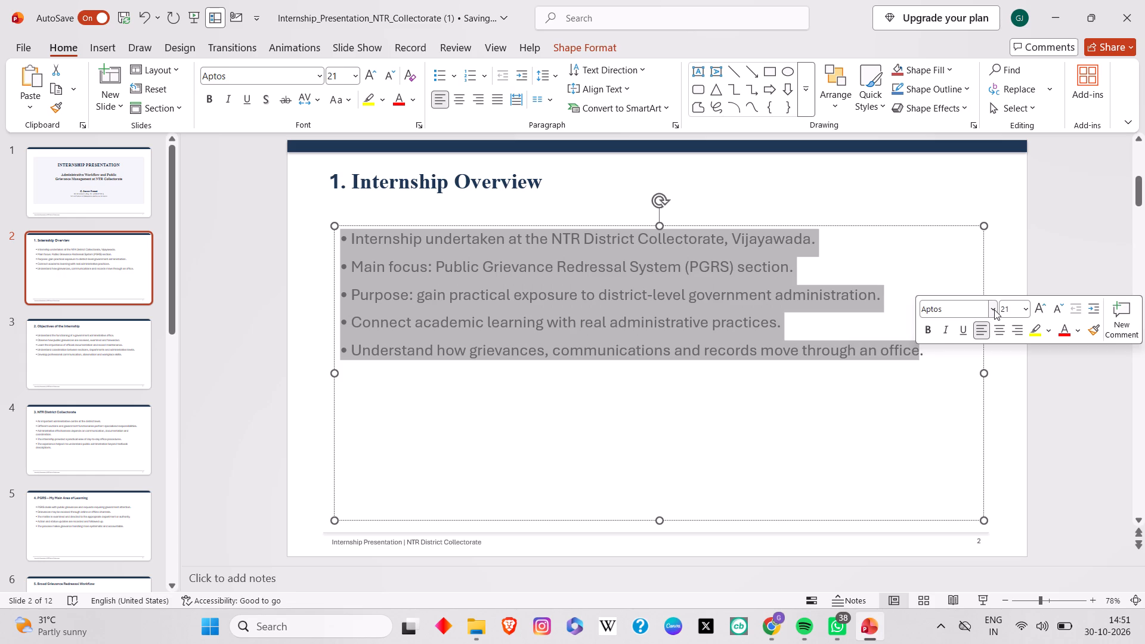
left_click(994, 309)
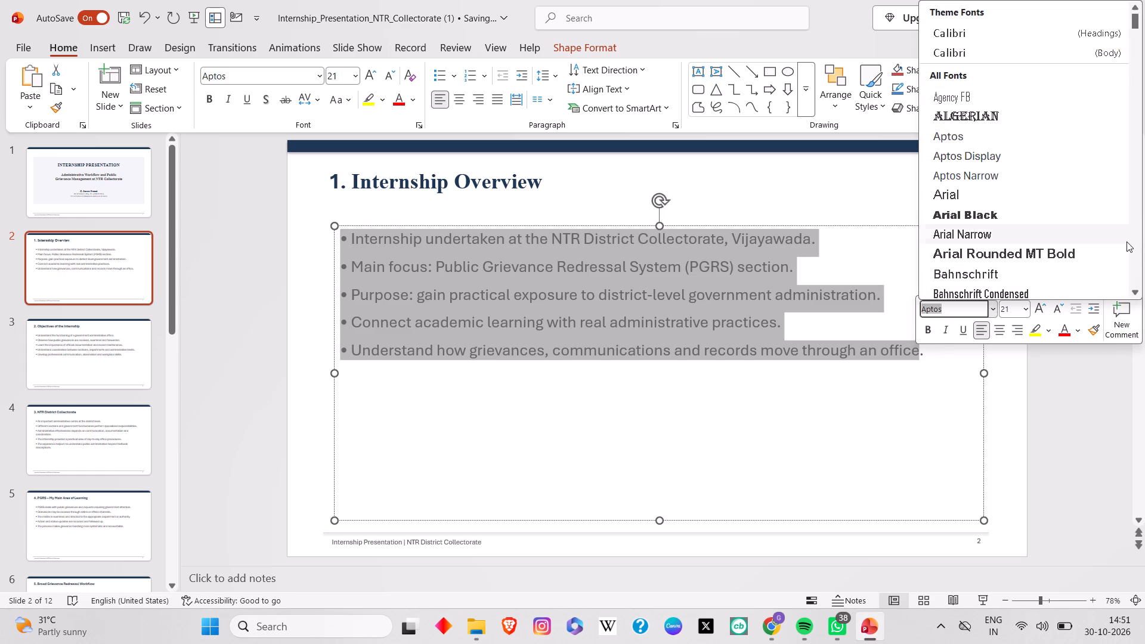
left_click(1136, 261)
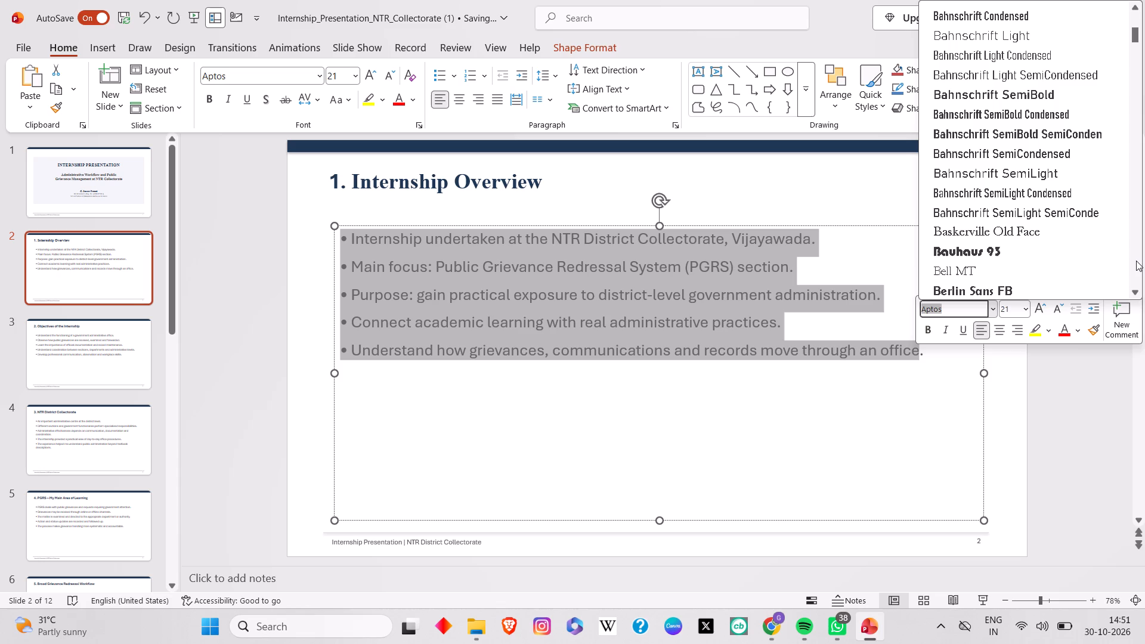
left_click(1136, 276)
triple_click(1136, 276)
triple_click(1136, 276)
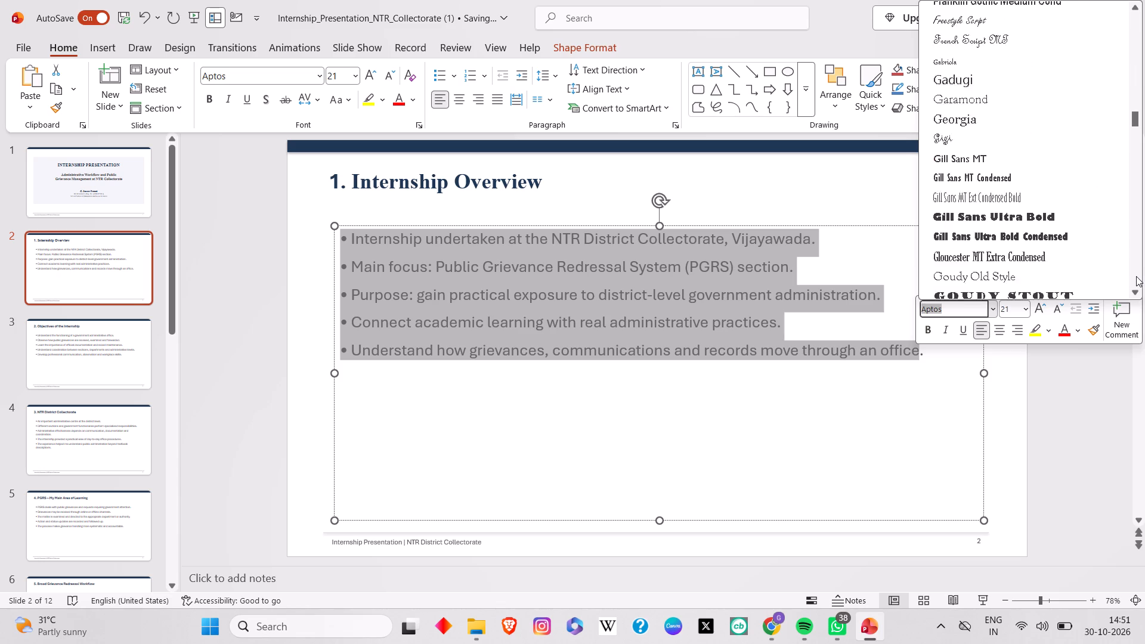
triple_click(1136, 276)
triple_click(1136, 276)
triple_click(1136, 276)
left_click(1136, 276)
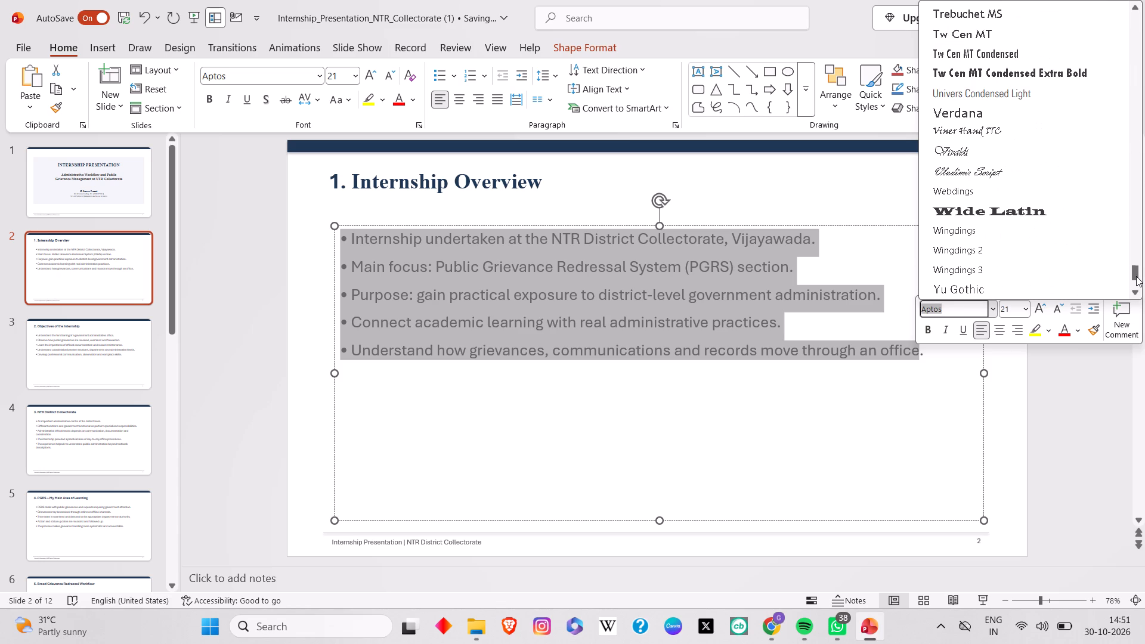
left_click(1134, 247)
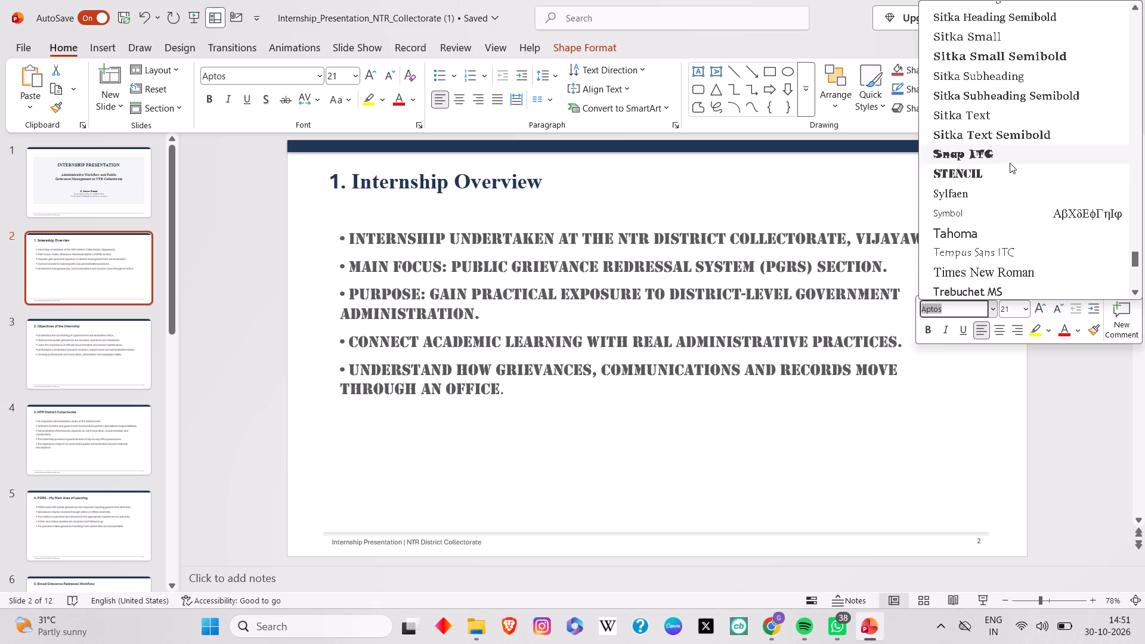
left_click(1025, 273)
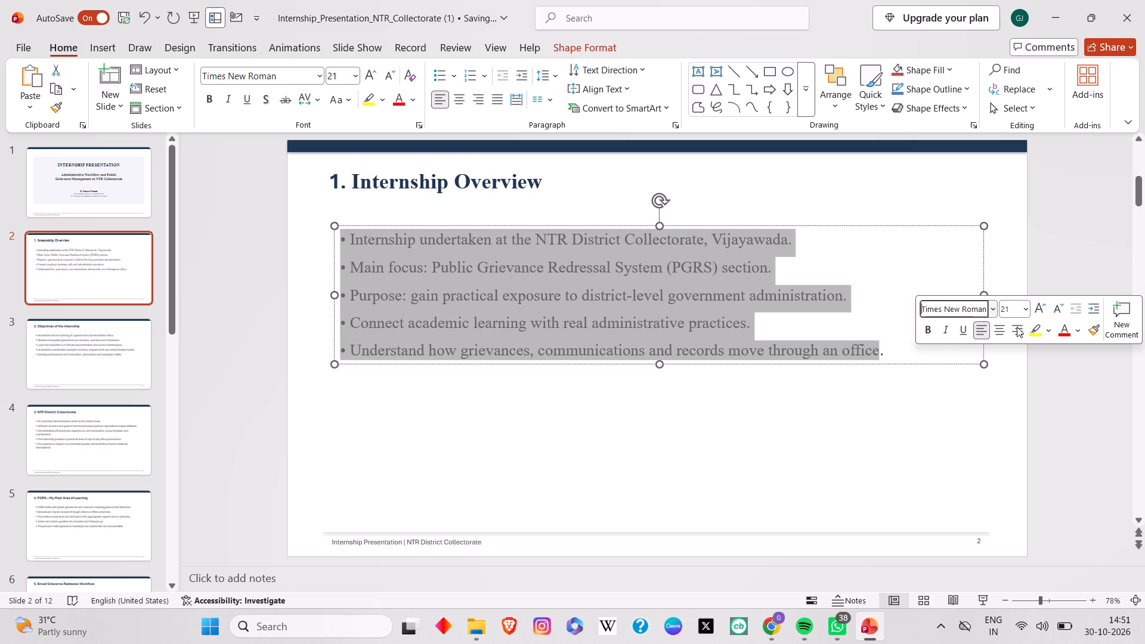
left_click(985, 399)
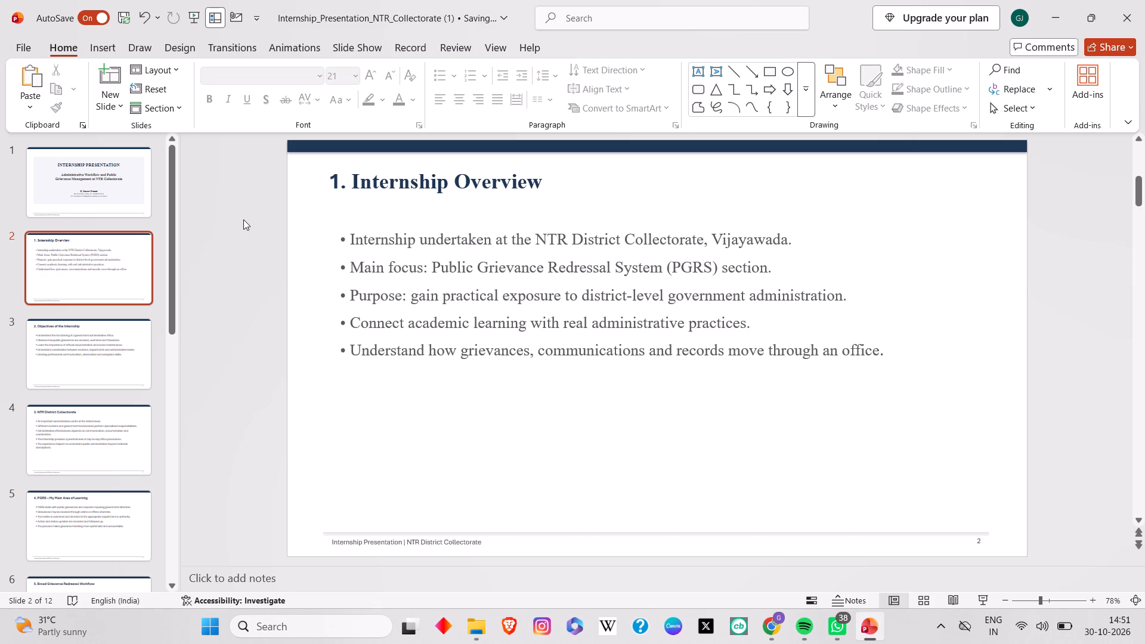
Set the font of the "Objectives of the Internship" heading text on slide 3, after its number, to Times New Roman.
left_click(90, 336)
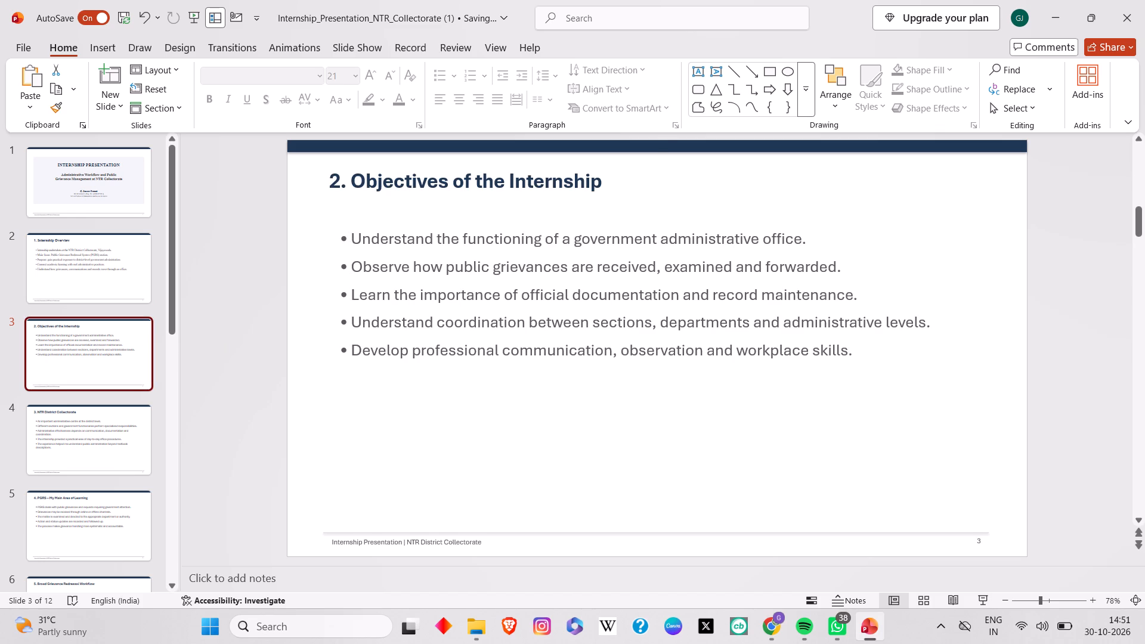
left_click(351, 178)
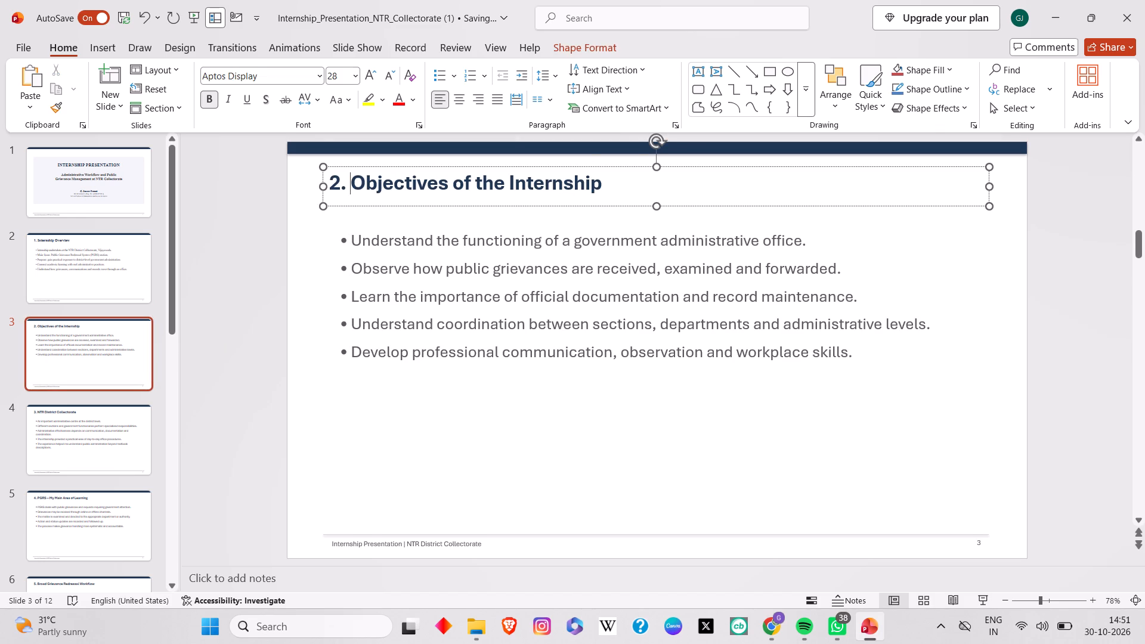
left_click_drag(355, 185, 598, 206)
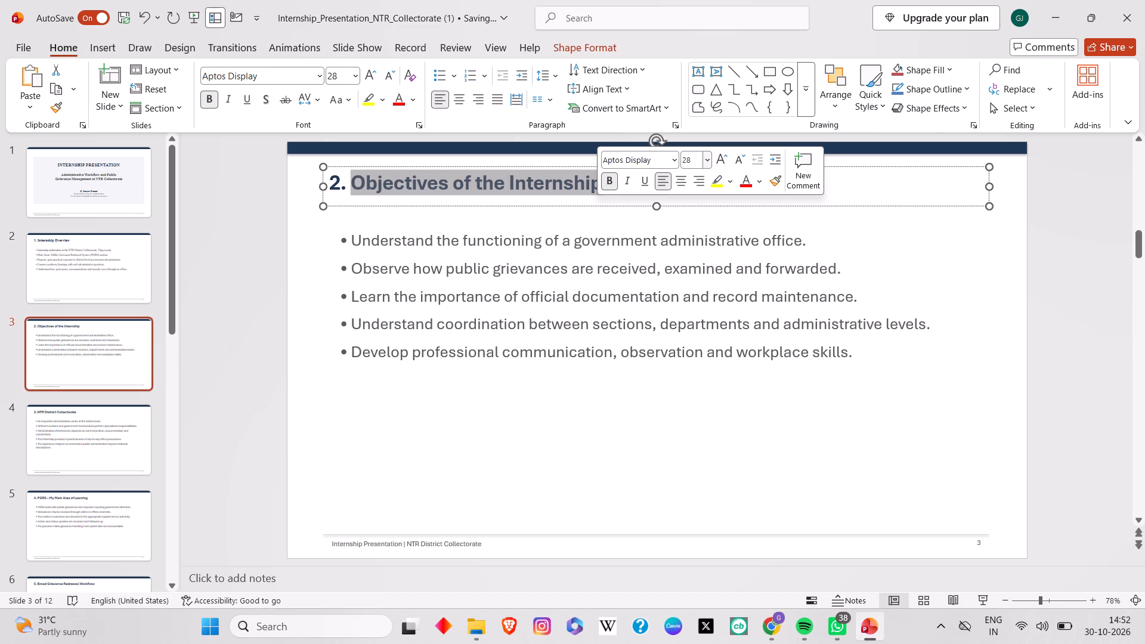
left_click(669, 157)
left_click(674, 160)
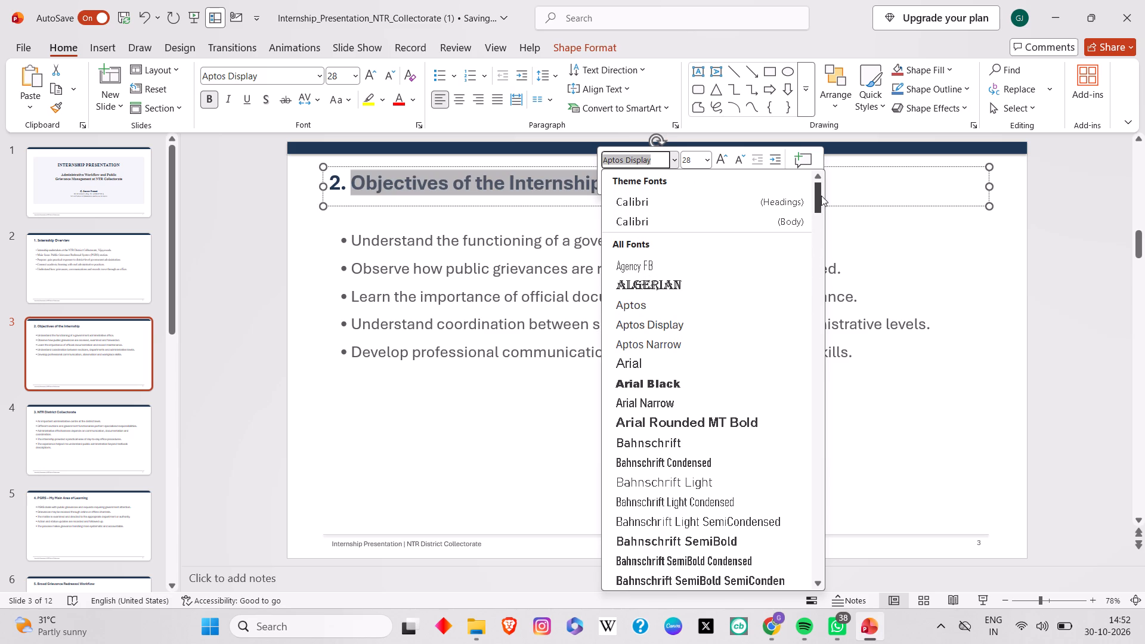
left_click_drag(819, 194, 828, 527)
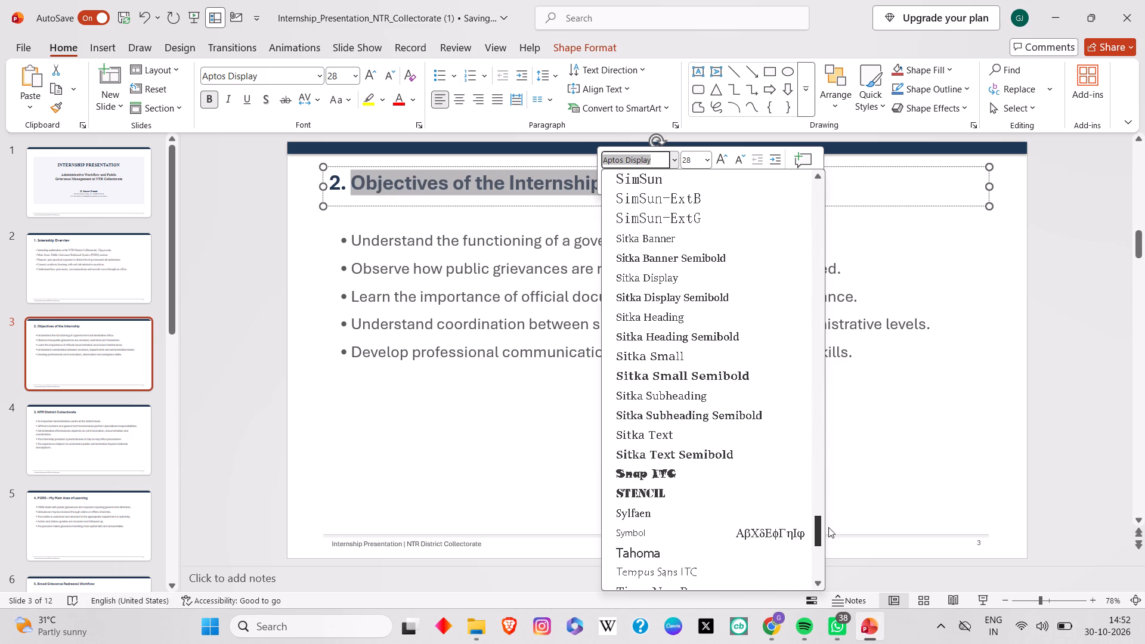
left_click_drag(828, 527, 828, 548)
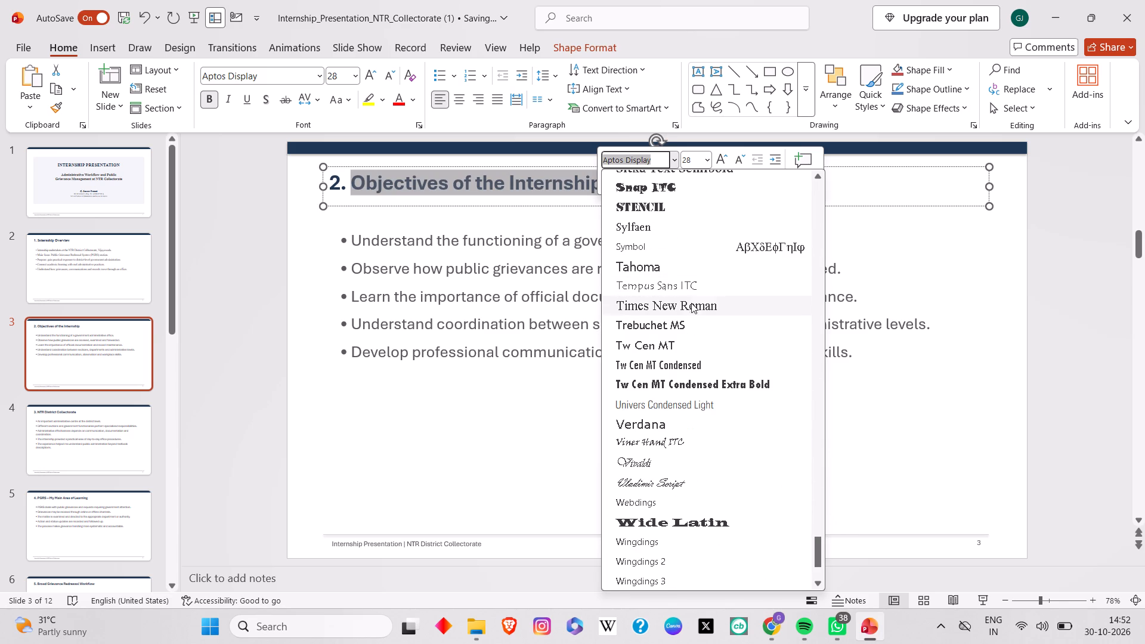
left_click(690, 308)
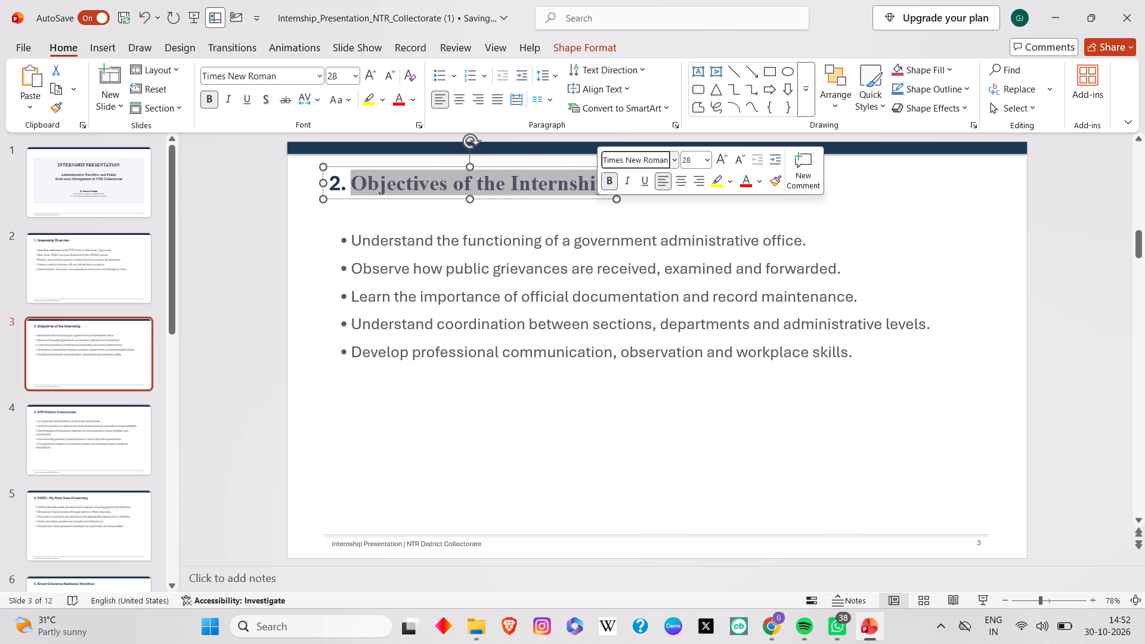
Set the font of the five bullet points under "Objectives of the Internship" on slide 3 to Times New Roman.
left_click_drag(348, 239, 624, 347)
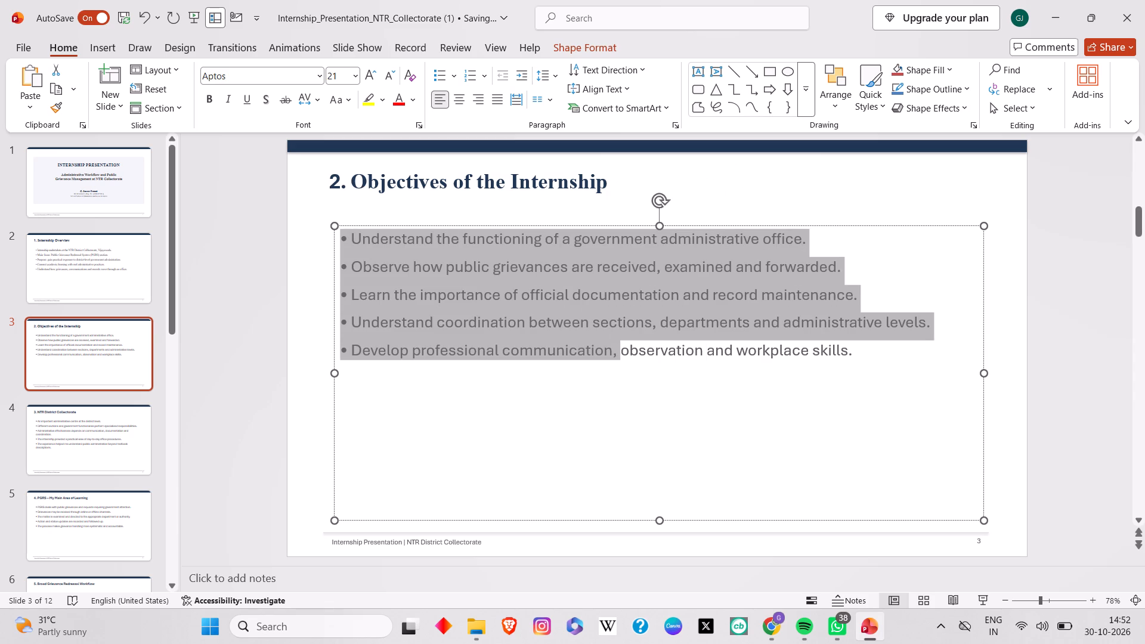
left_click_drag(624, 347, 821, 361)
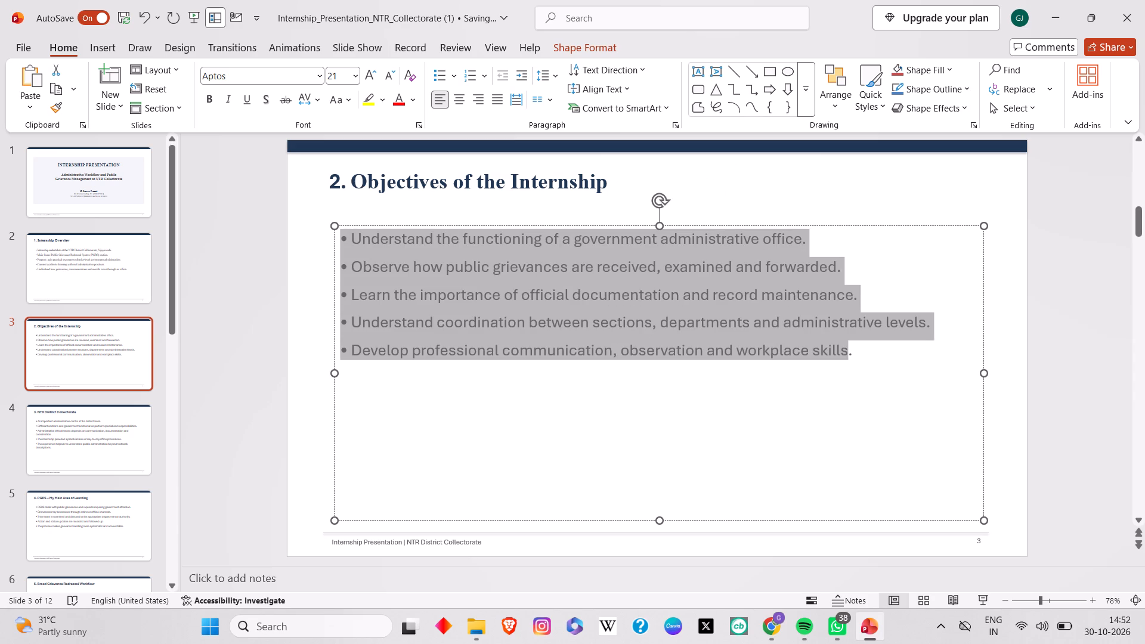
left_click_drag(821, 361, 867, 360)
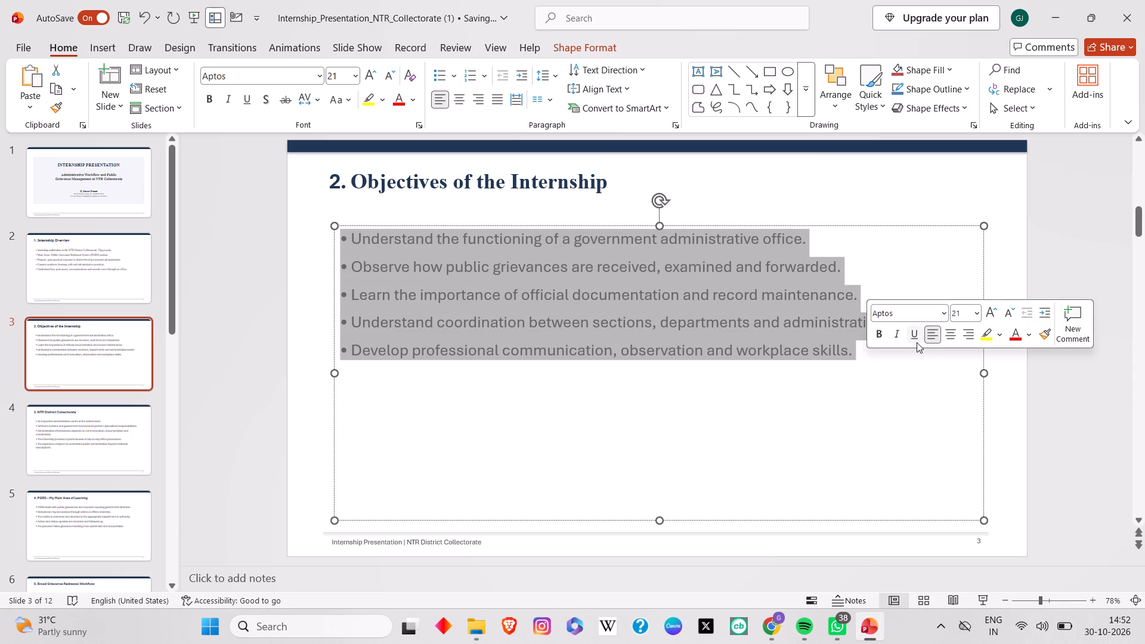
left_click(945, 318)
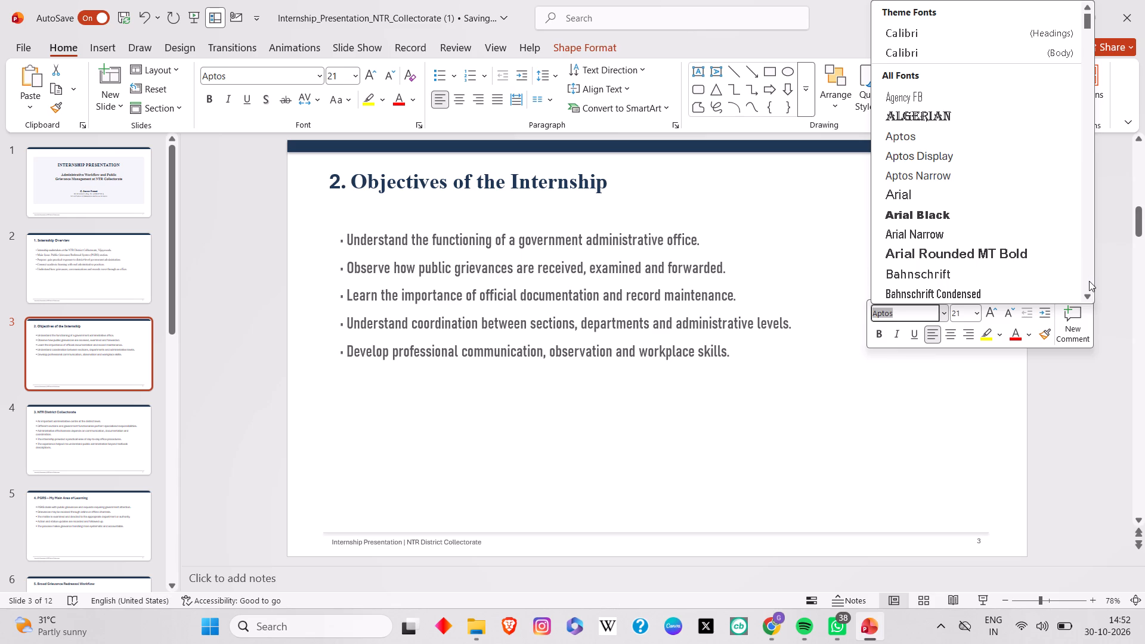
triple_click(1089, 281)
triple_click(1089, 281)
triple_click(1089, 281)
triple_click(1089, 281)
triple_click(1089, 281)
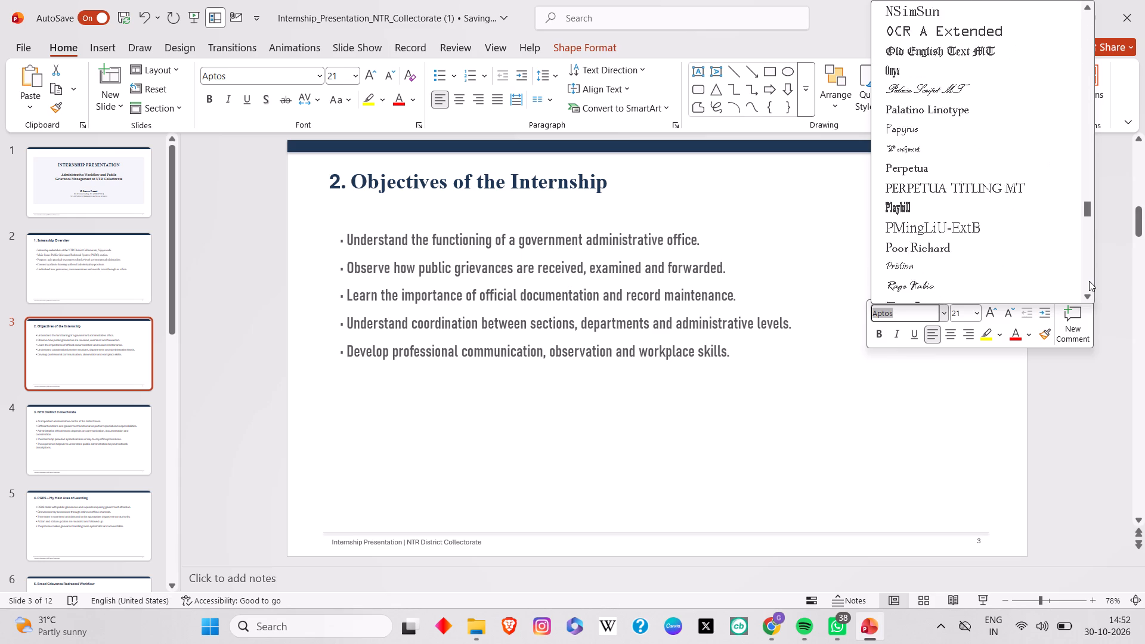
left_click(1089, 281)
left_click(1089, 281)
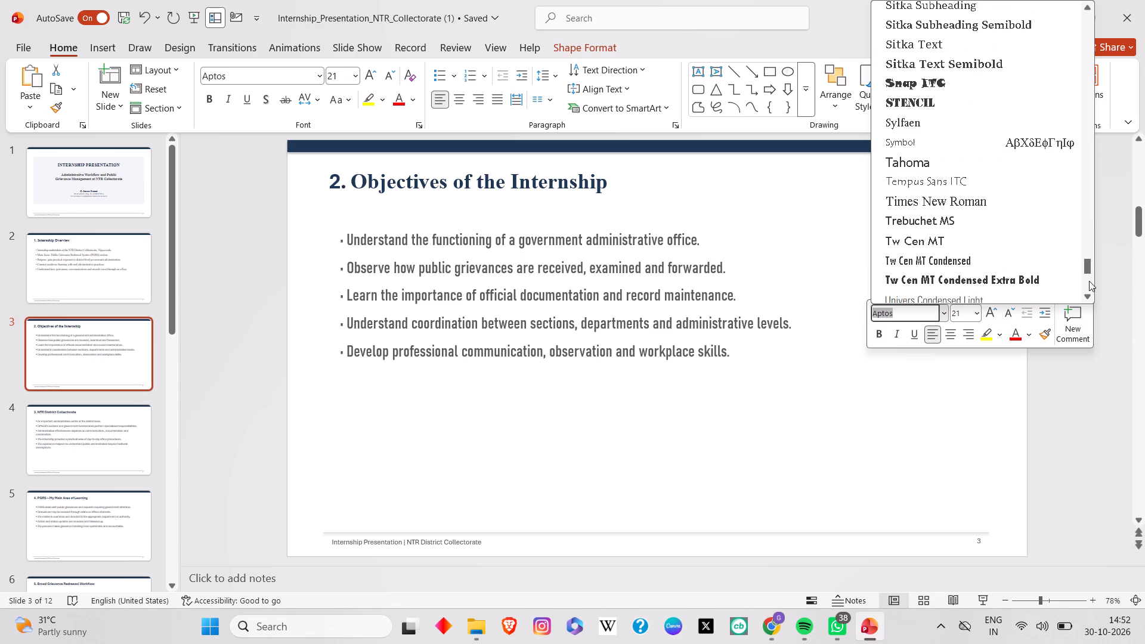
left_click(994, 207)
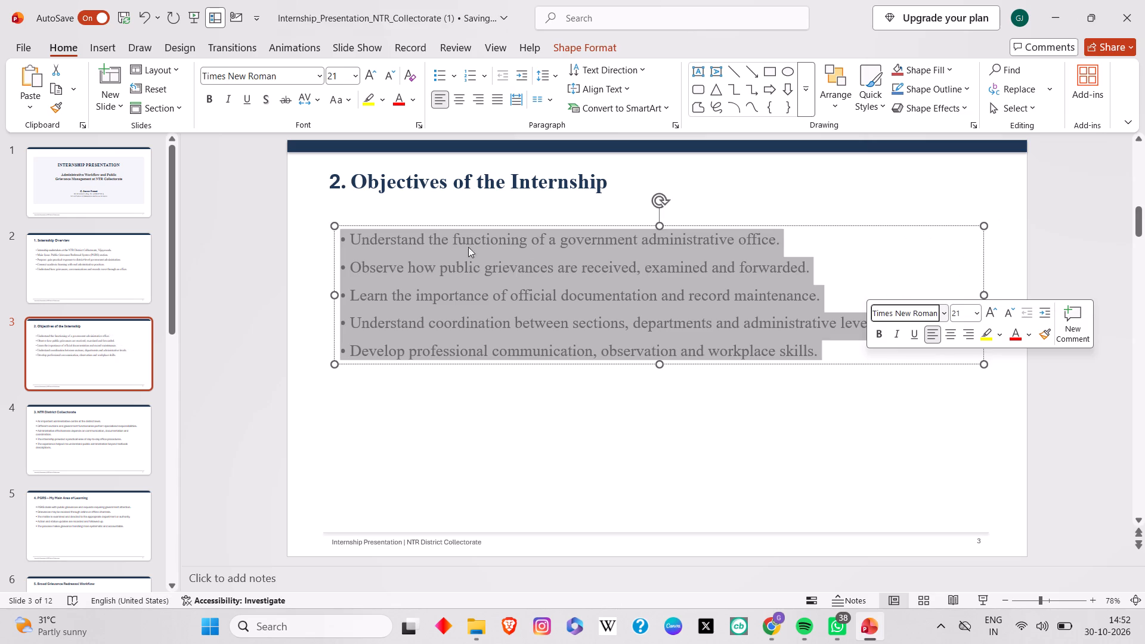
Set the font of the "NTR District Collectorate" heading text on slide 4, after its number, to Times New Roman.
left_click(116, 434)
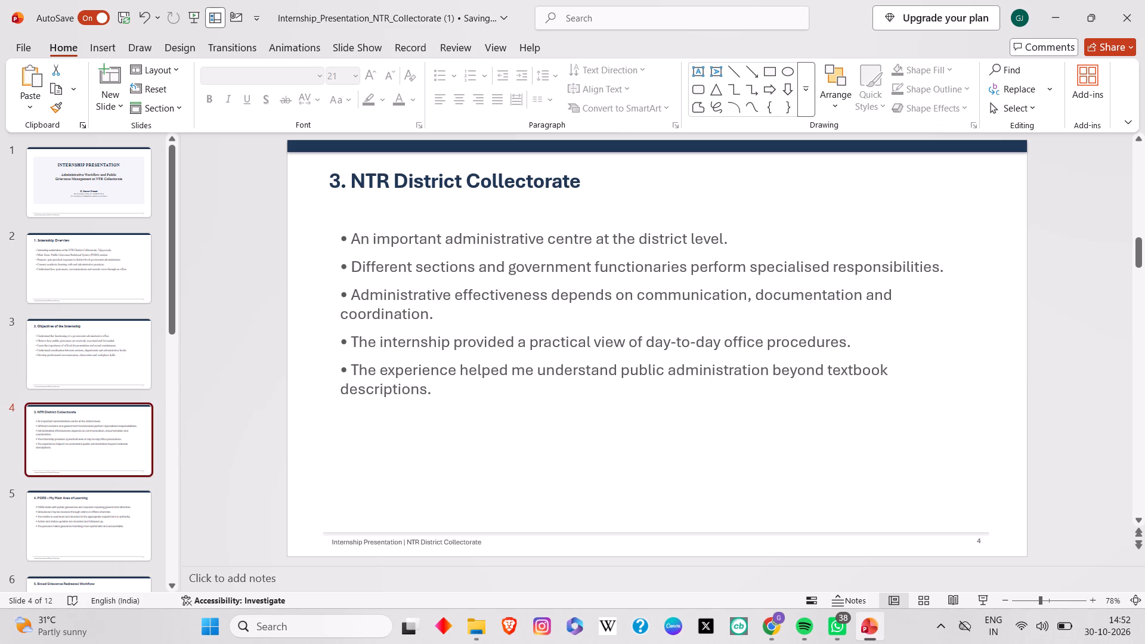
left_click_drag(351, 178, 559, 189)
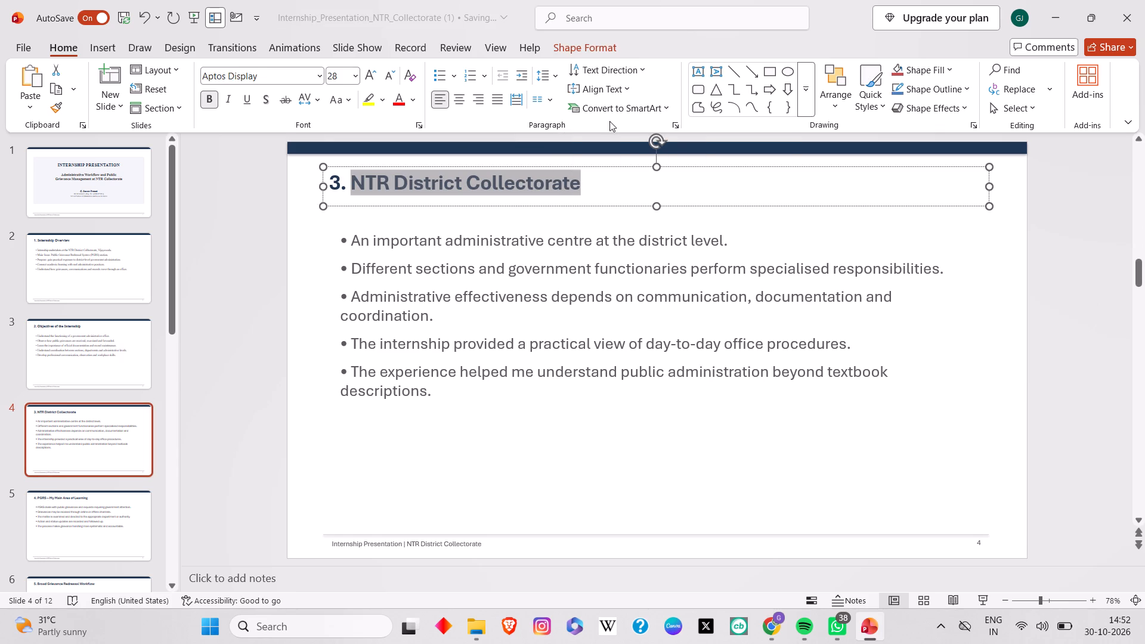
left_click(550, 350)
left_click_drag(350, 182, 396, 197)
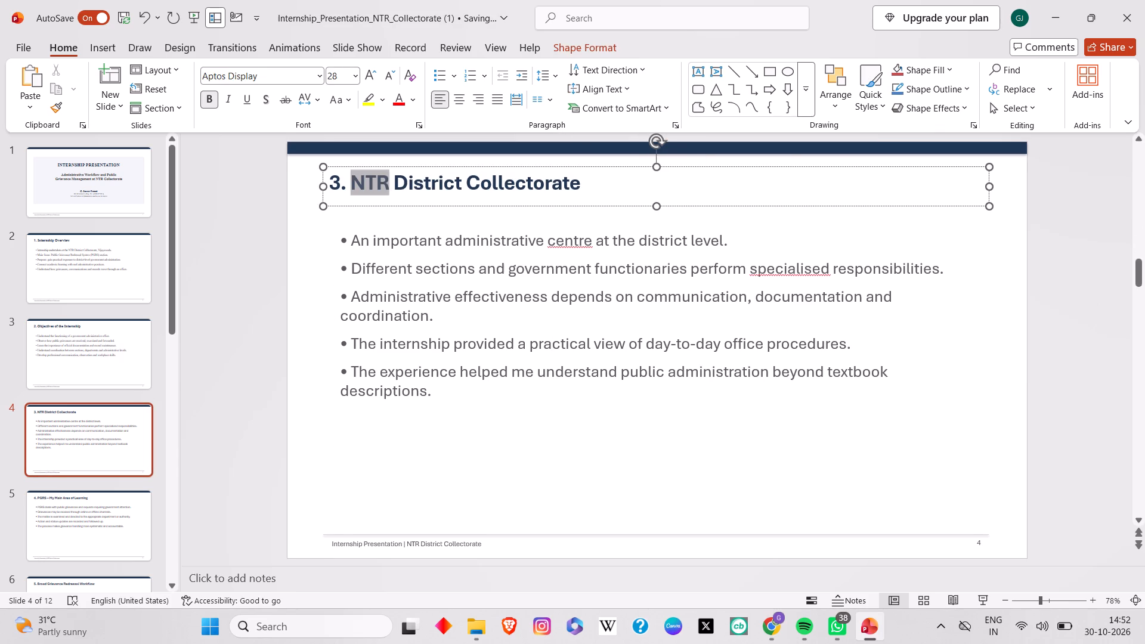
left_click_drag(396, 197, 605, 210)
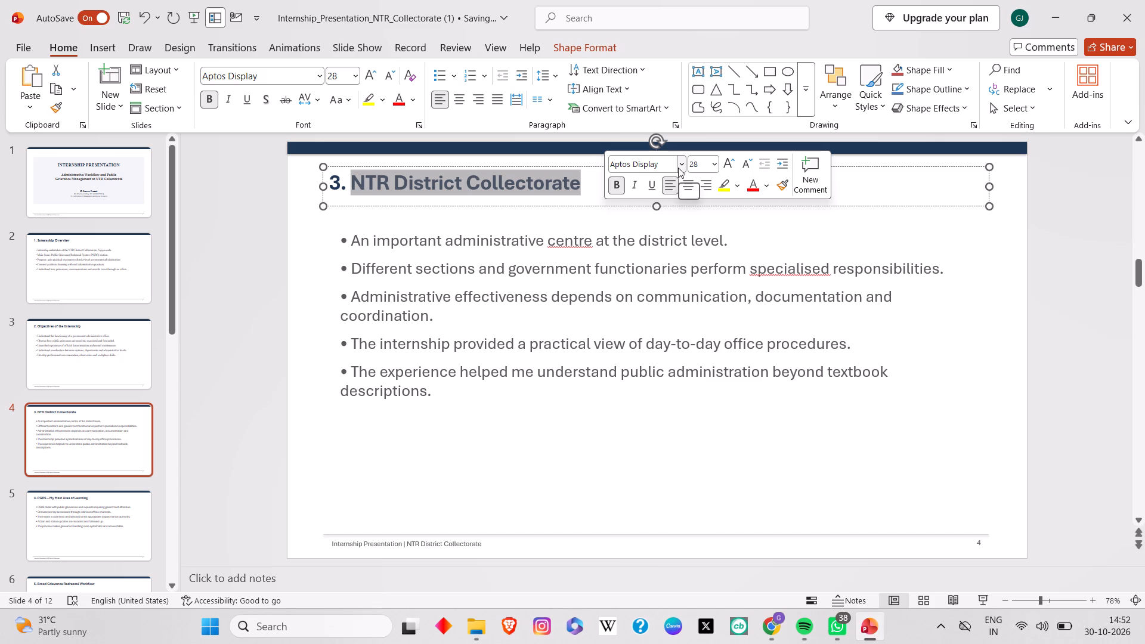
left_click(678, 168)
scroll(656, 343, "down", 3)
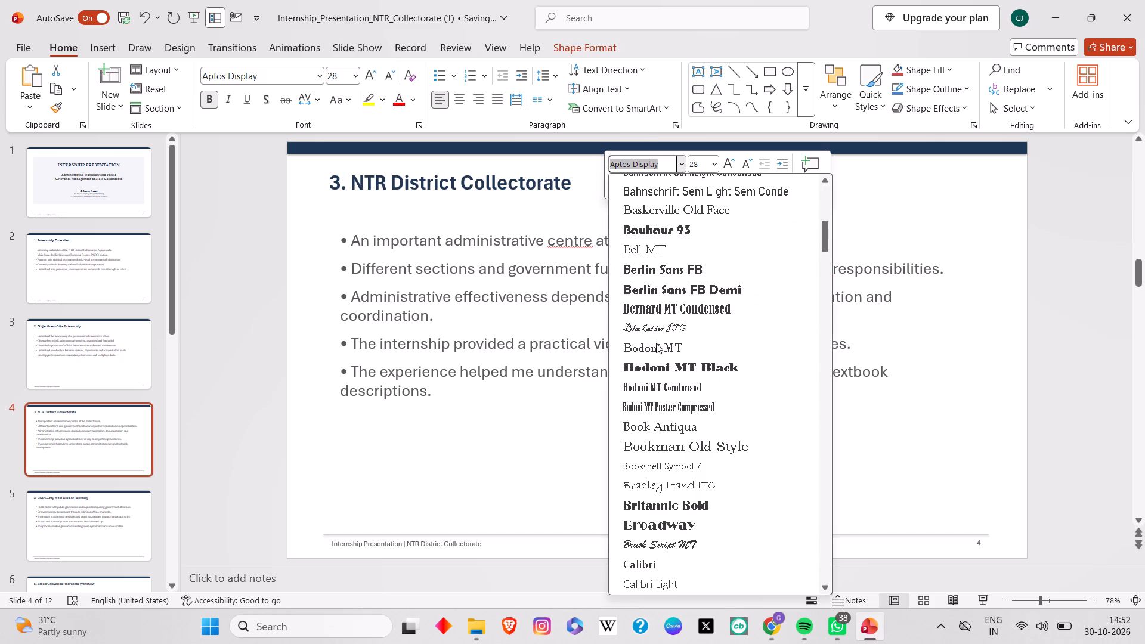
scroll(656, 343, "down", 6)
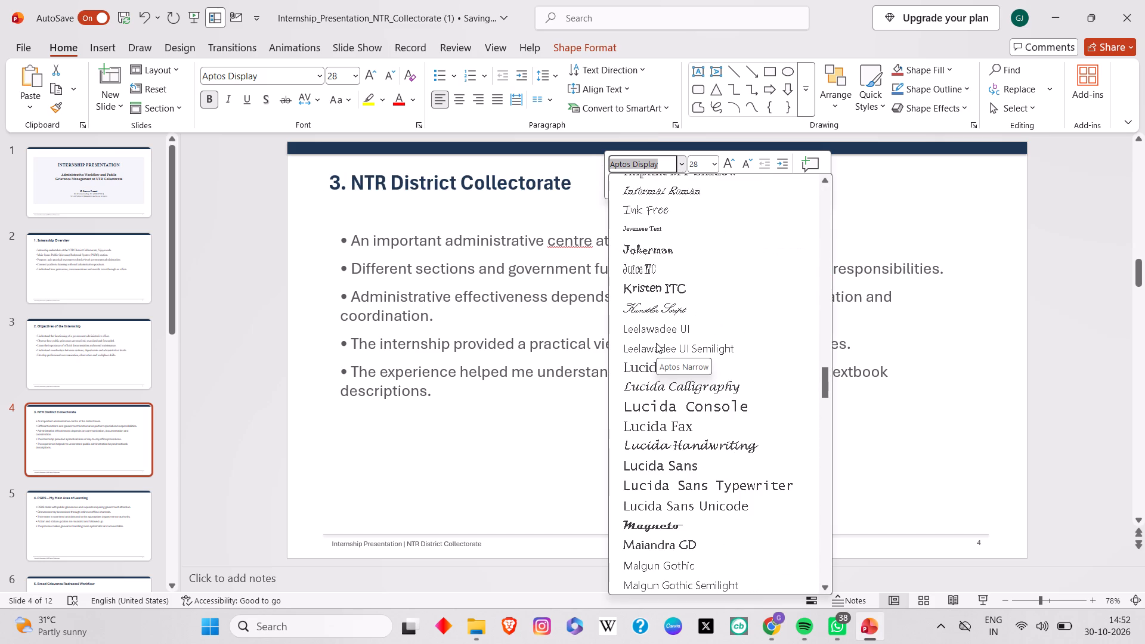
scroll(656, 343, "down", 2)
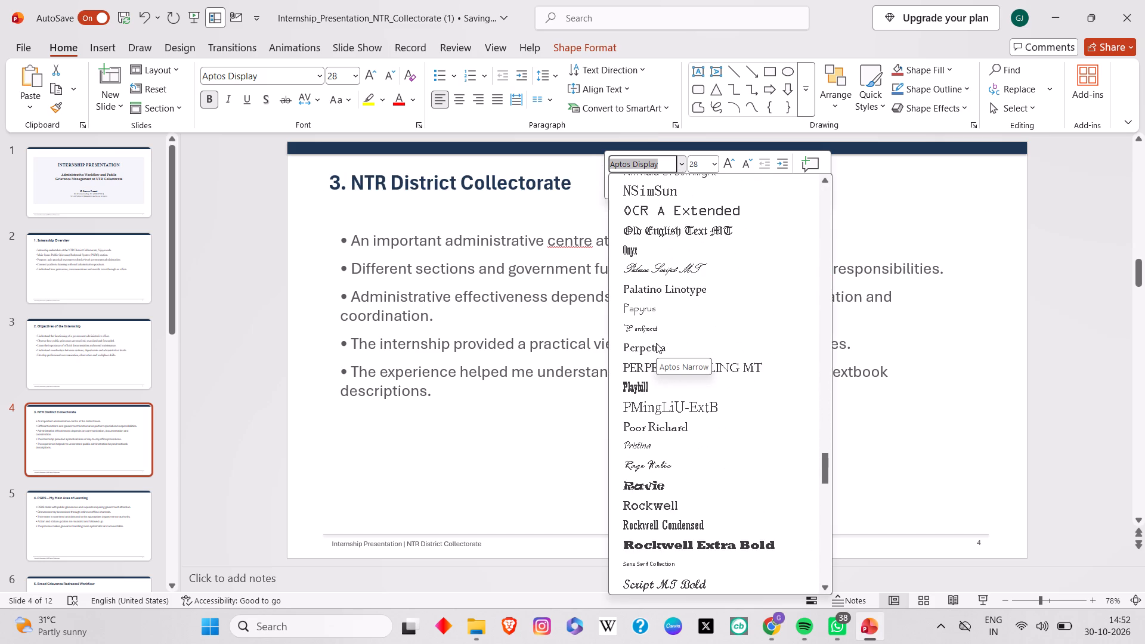
scroll(656, 343, "right", 7)
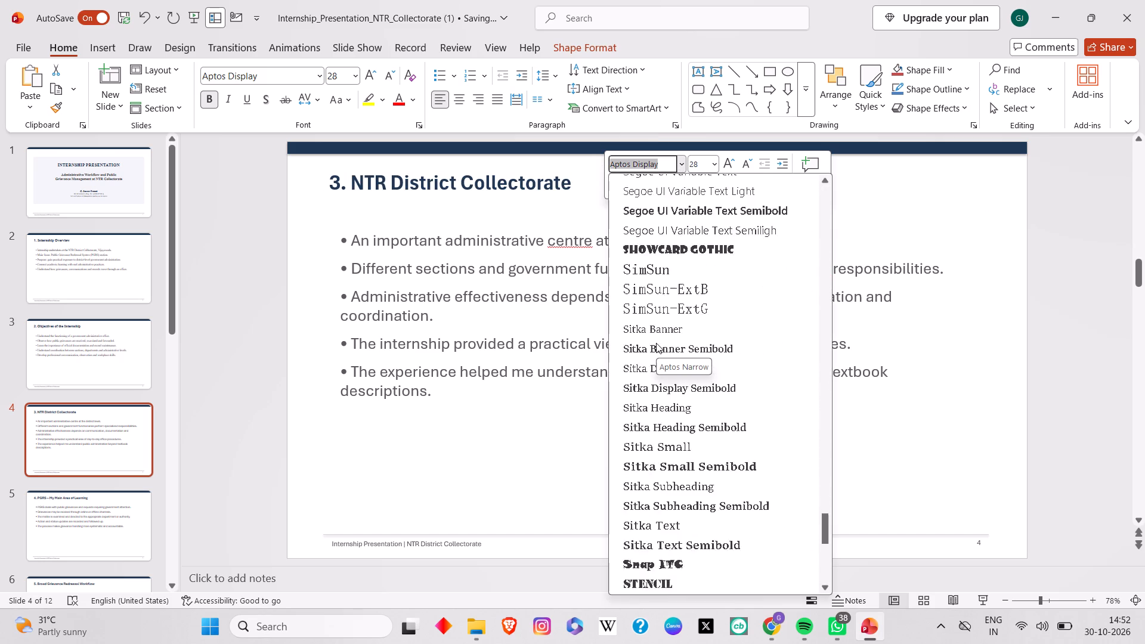
scroll(656, 343, "right", 2)
scroll(656, 343, "down", 1)
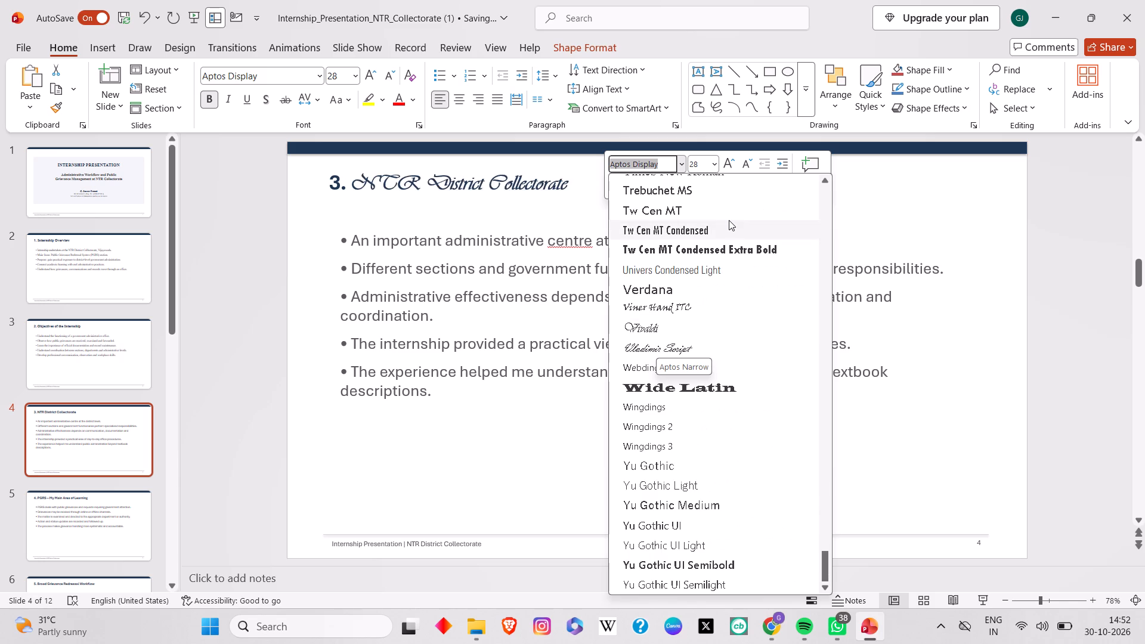
scroll(729, 220, "up", 1)
left_click(717, 235)
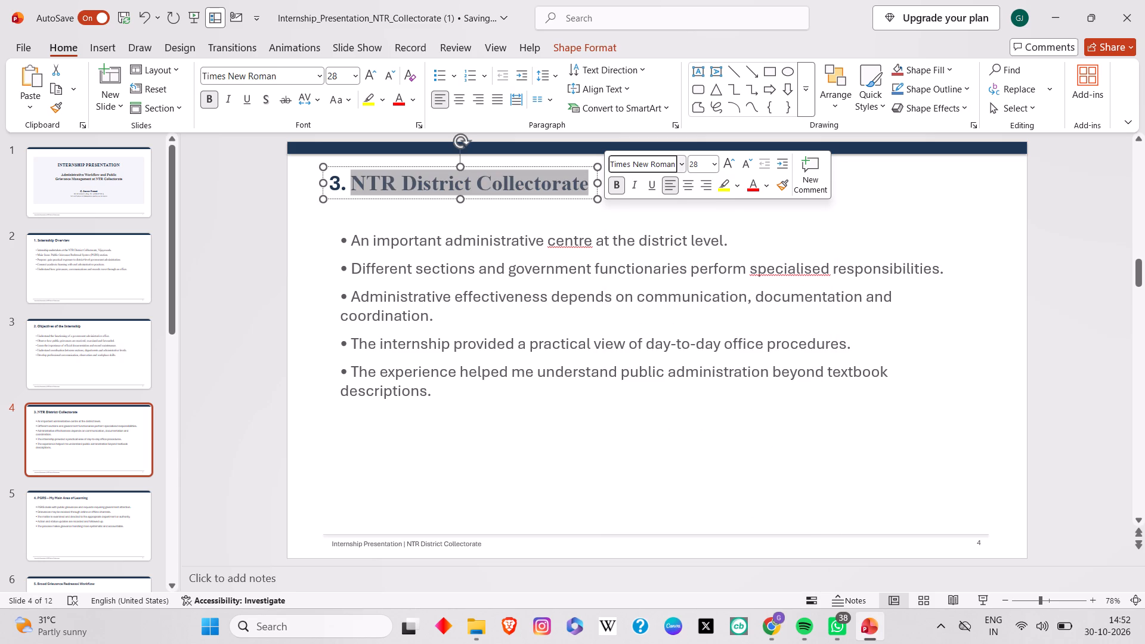
Set the font of the five bullet points under "NTR District Collectorate" on slide 4 to Times New Roman.
left_click_drag(353, 239, 719, 367)
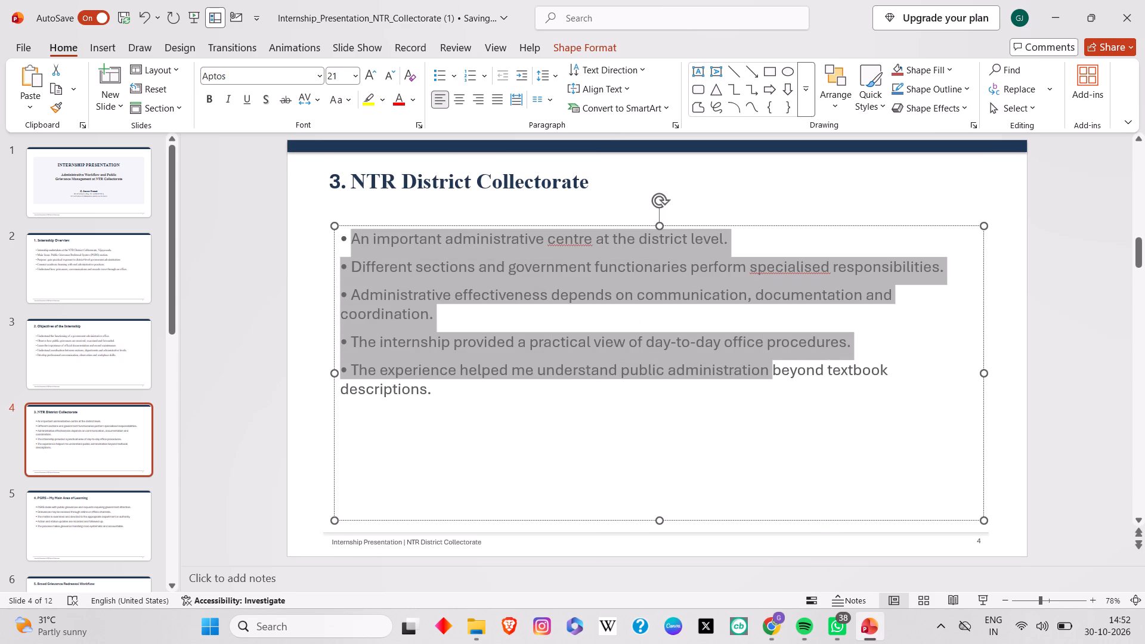
left_click_drag(719, 367, 645, 439)
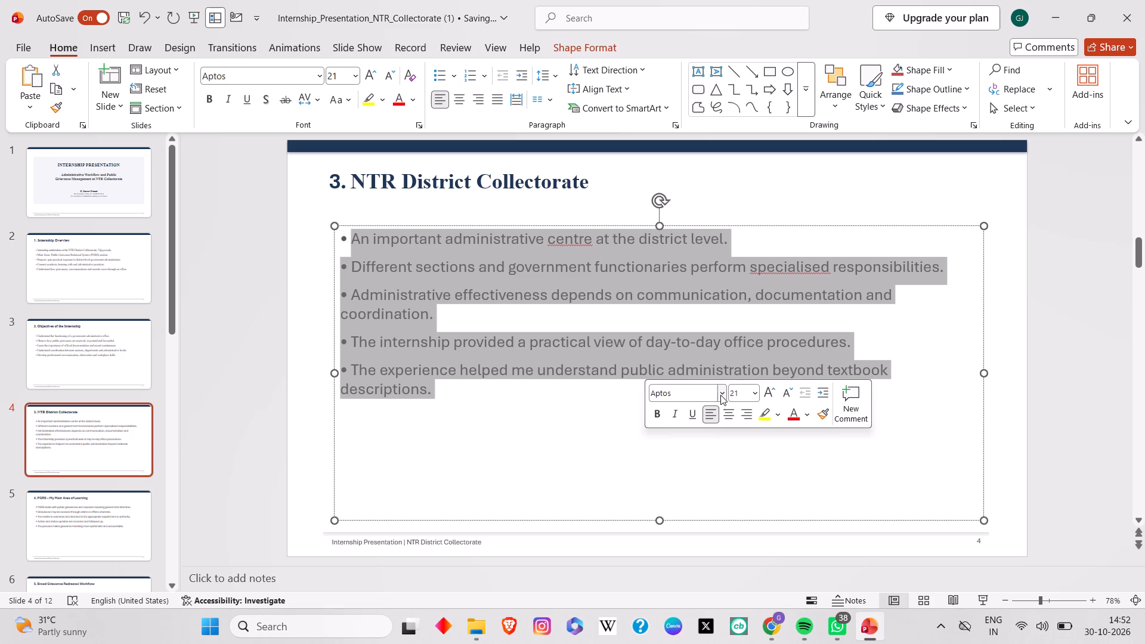
left_click(720, 394)
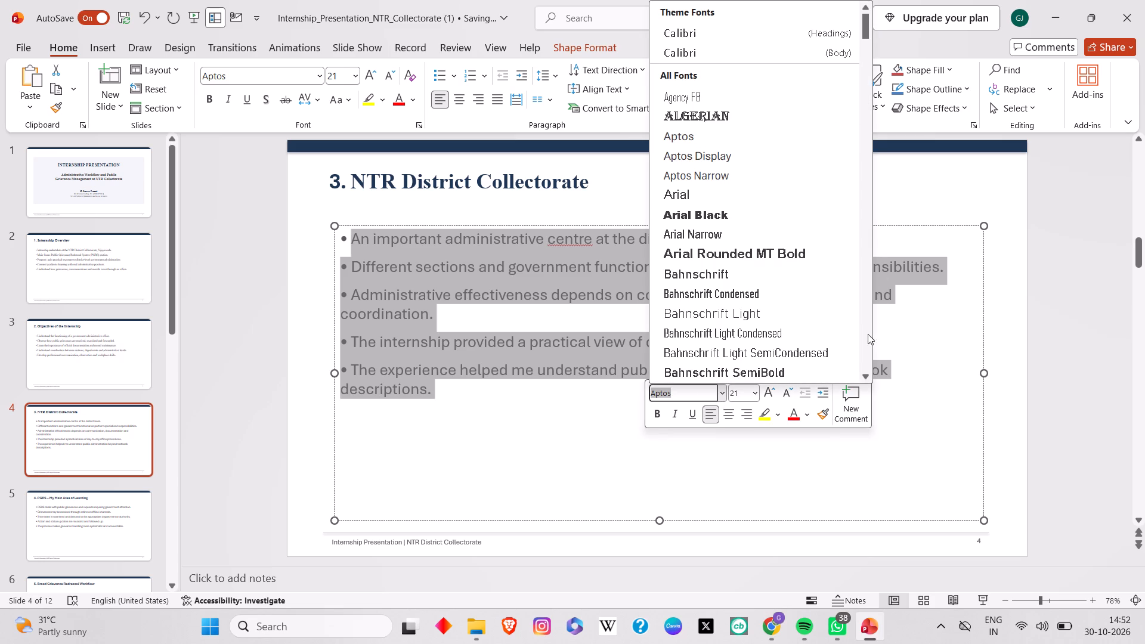
triple_click(867, 342)
triple_click(867, 342)
triple_click(867, 342)
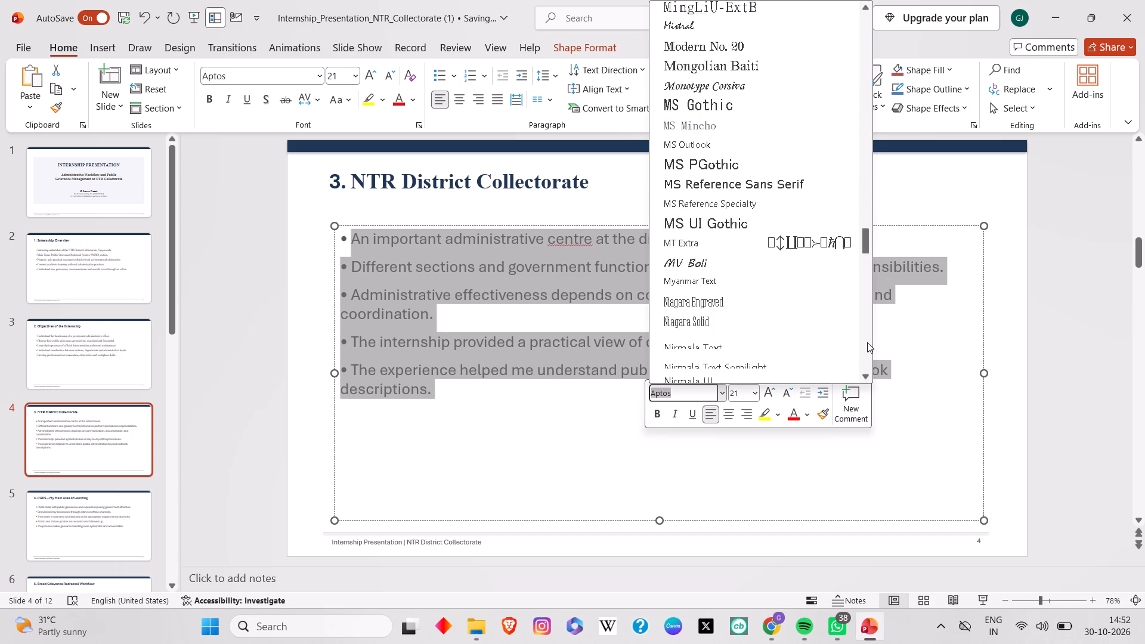
triple_click(867, 342)
left_click(867, 342)
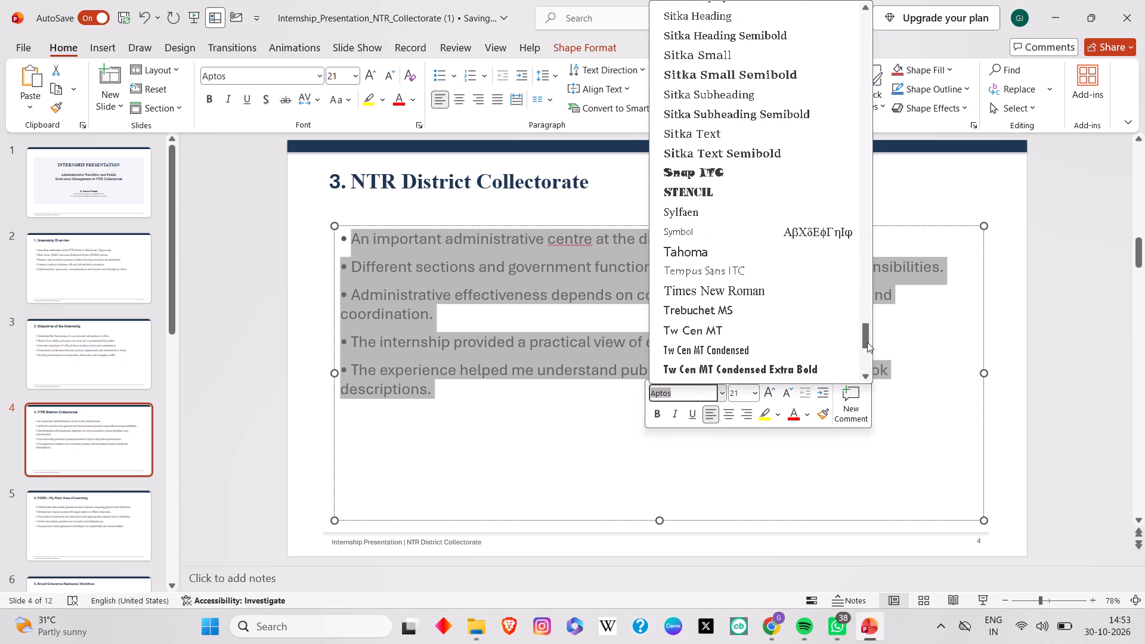
left_click(775, 290)
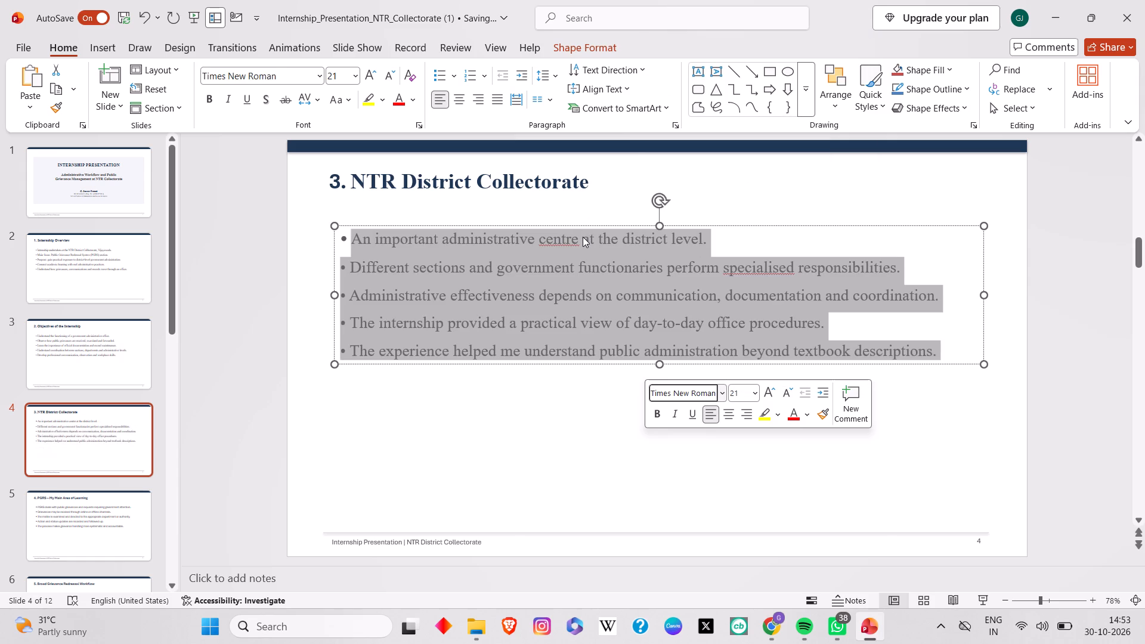
Correct the spelling of "centre" to "center" in the first bullet point on slide 4.
left_click(583, 237)
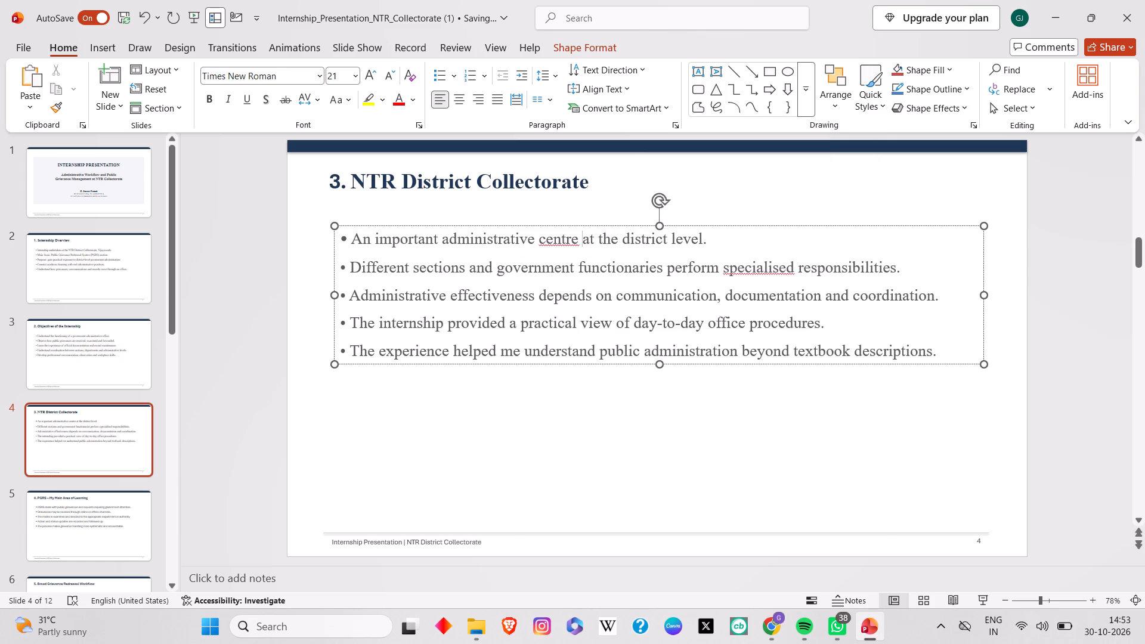
left_click(575, 238)
key("BackSpace")
key("BackSpace")
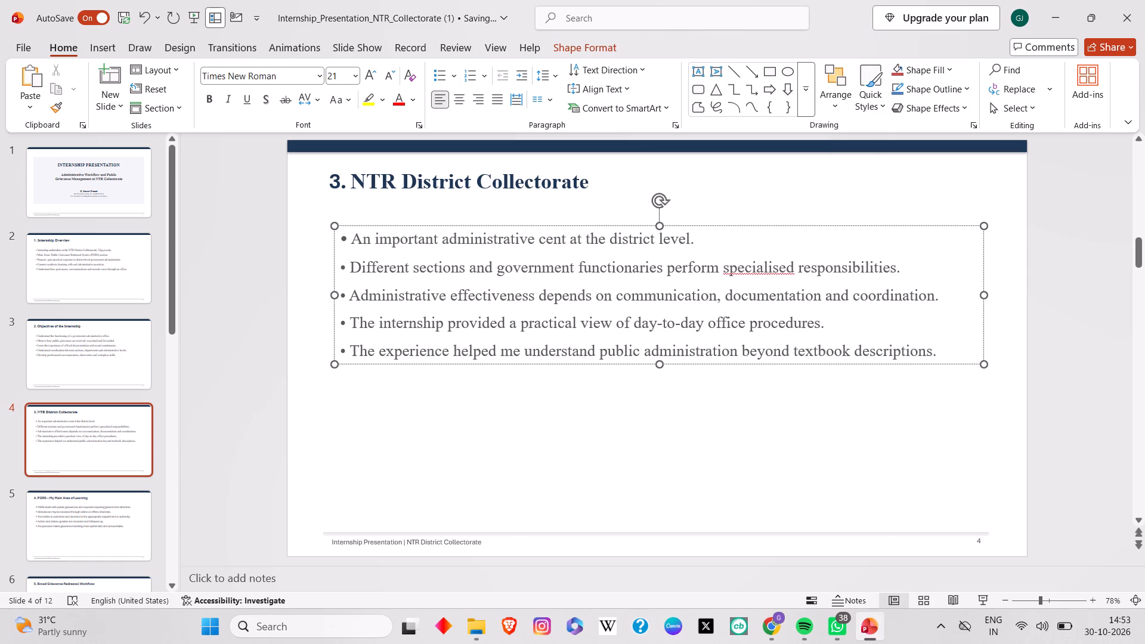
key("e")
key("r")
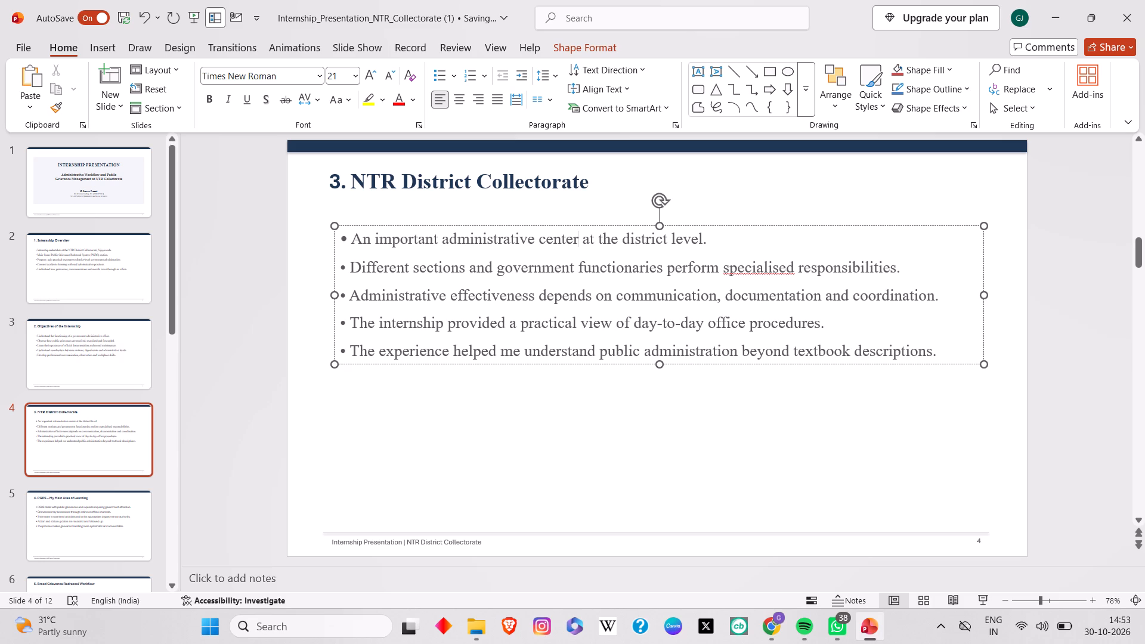
left_click(649, 412)
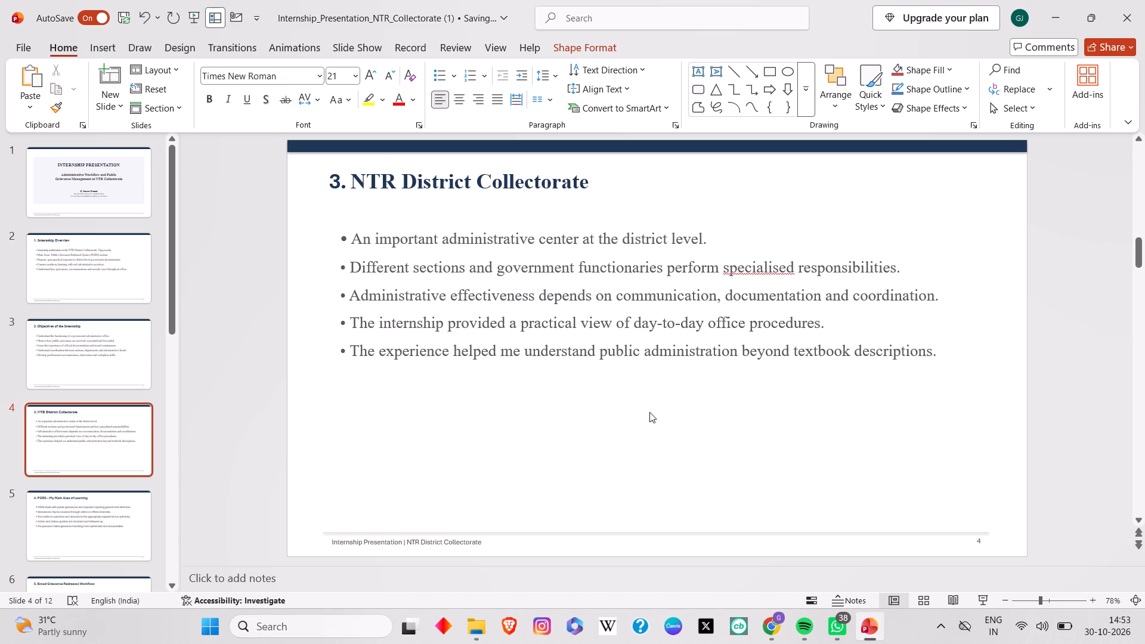
Set the font of the "PGRS – My Main Area of Learning" heading text on slide 5, after its number, to Times New Roman.
left_click(88, 556)
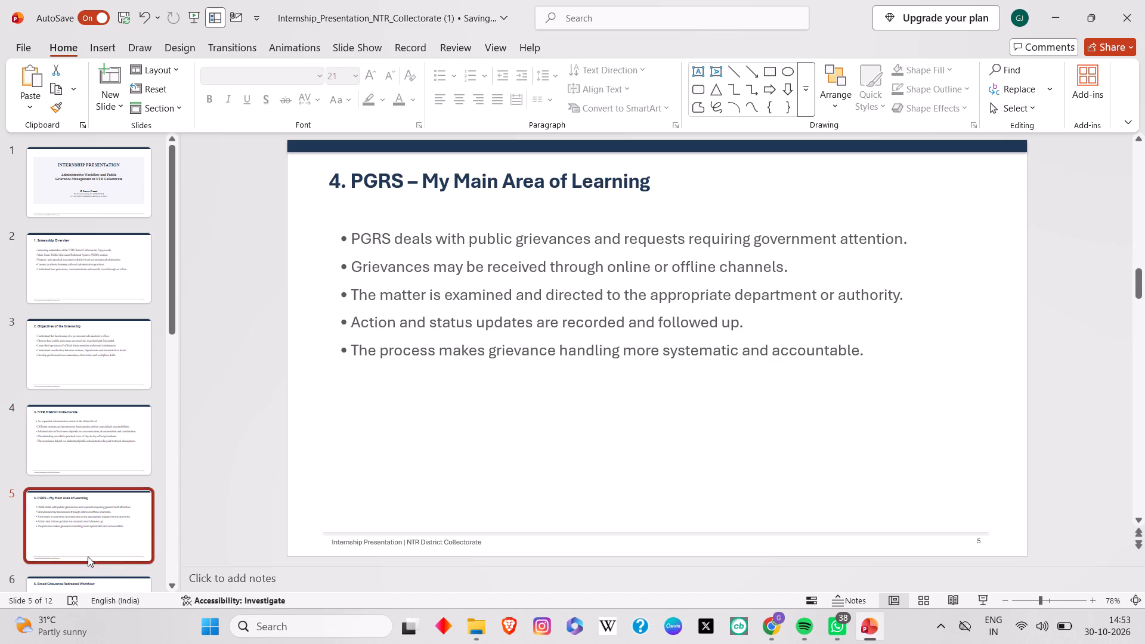
left_click_drag(348, 177, 488, 188)
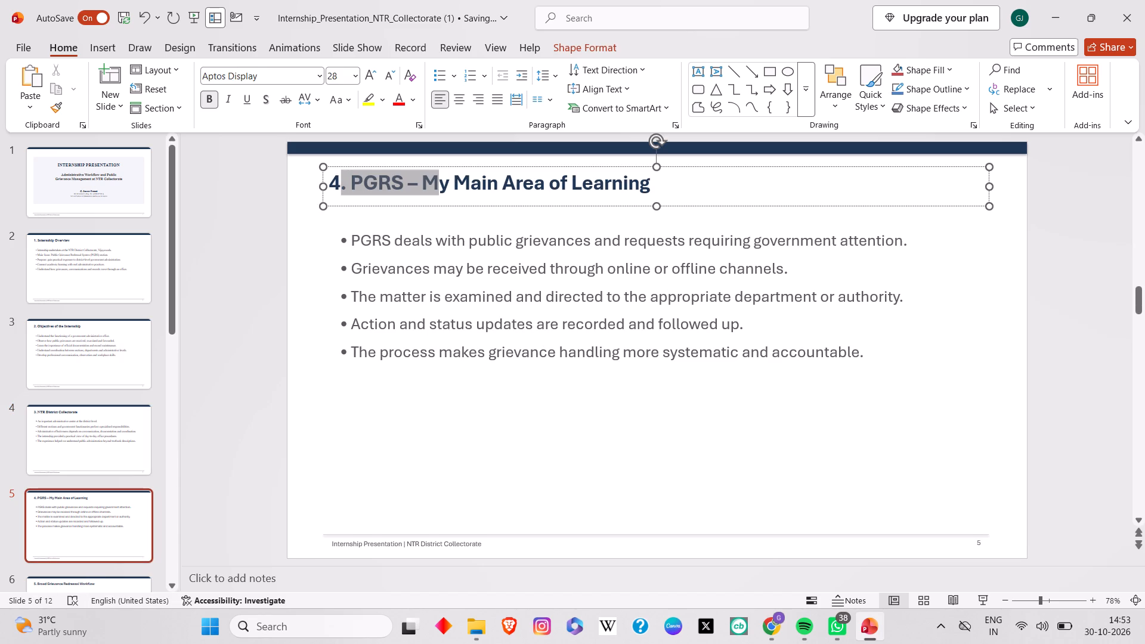
left_click_drag(488, 188, 674, 179)
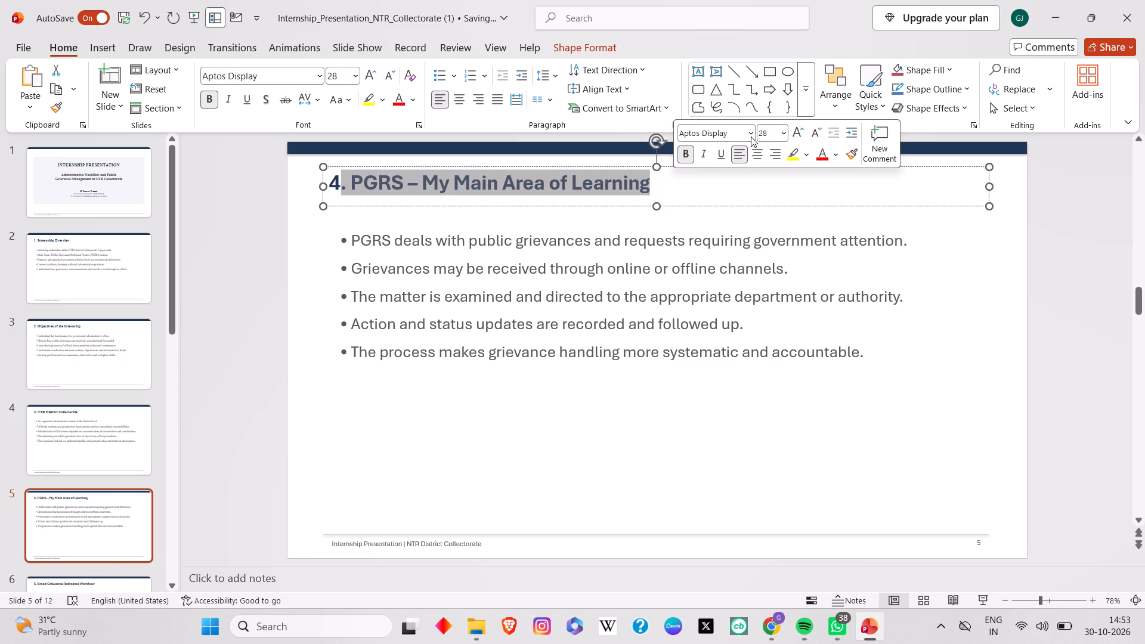
left_click(751, 131)
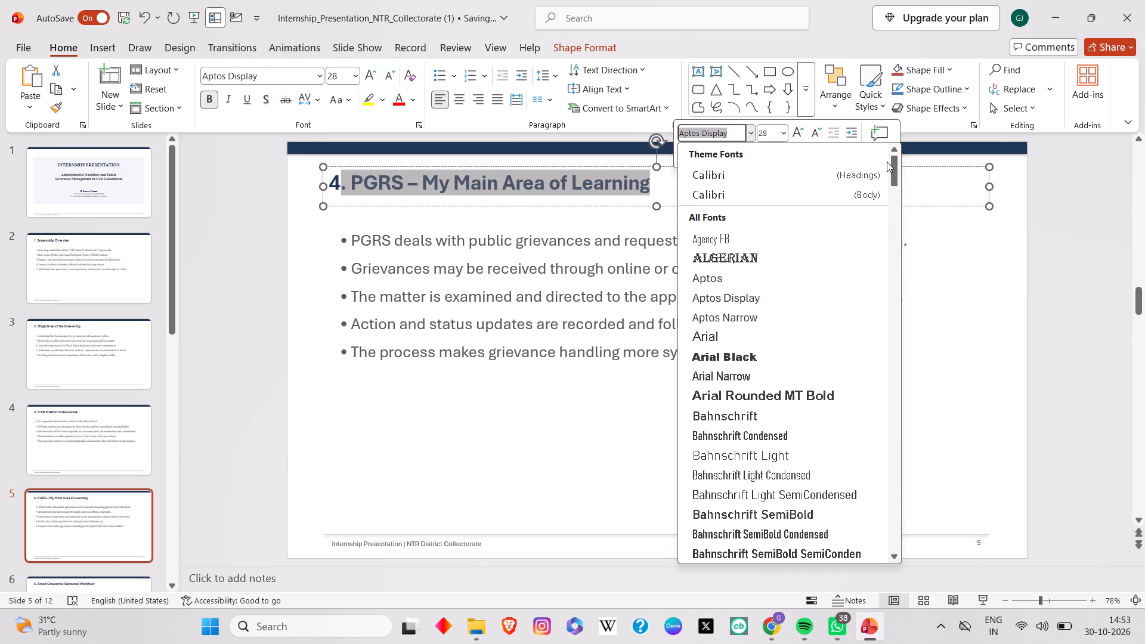
left_click_drag(892, 168, 895, 512)
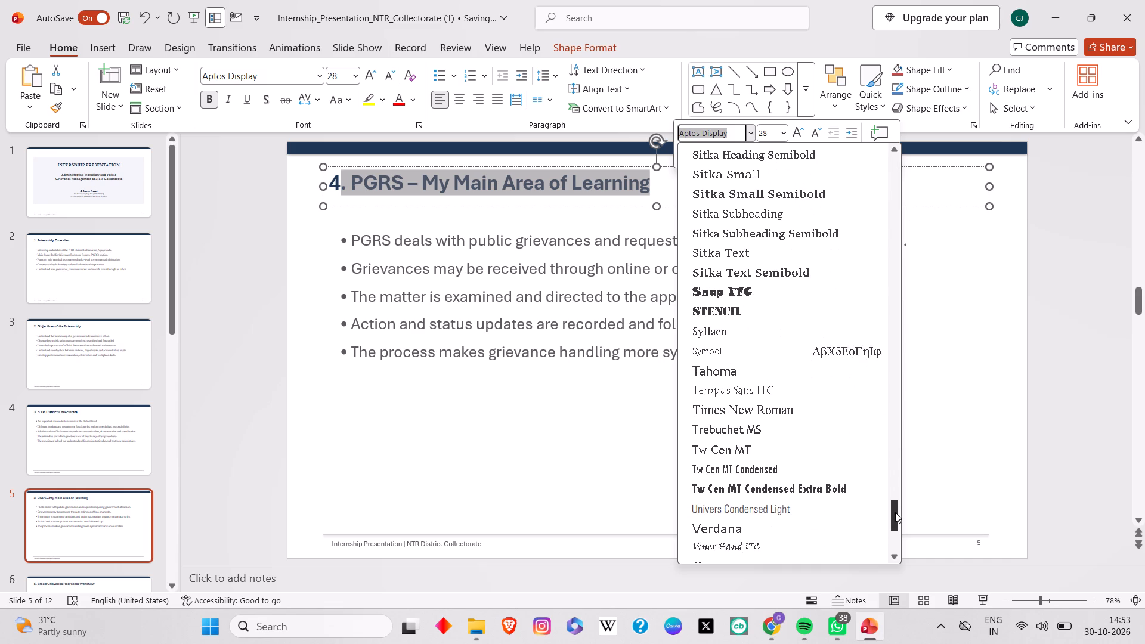
left_click_drag(895, 512, 894, 509)
left_click(803, 452)
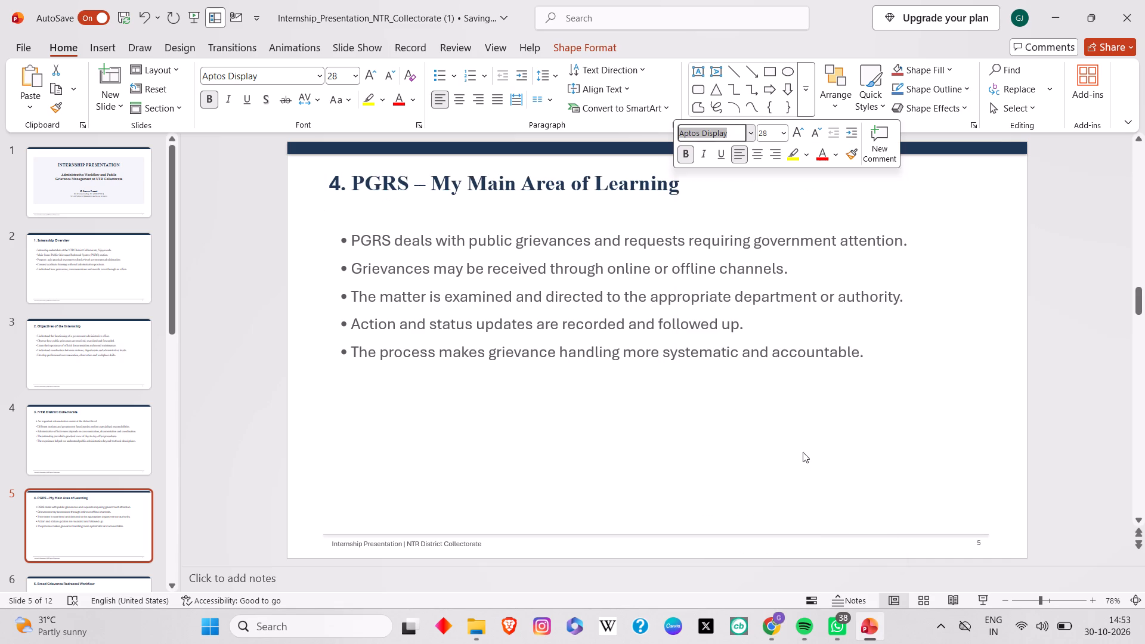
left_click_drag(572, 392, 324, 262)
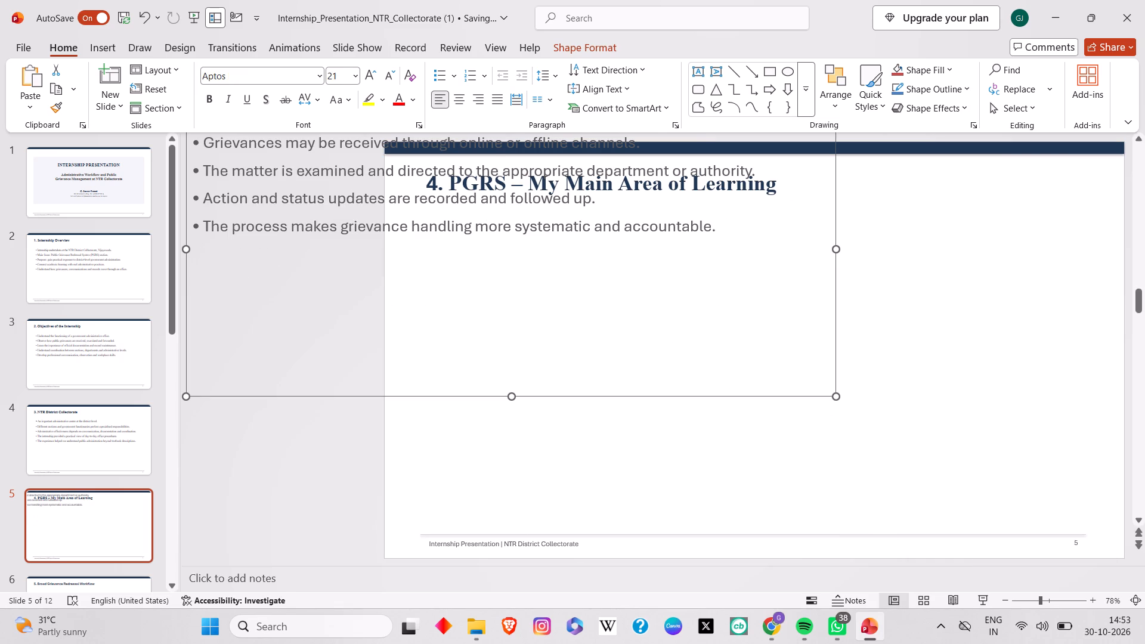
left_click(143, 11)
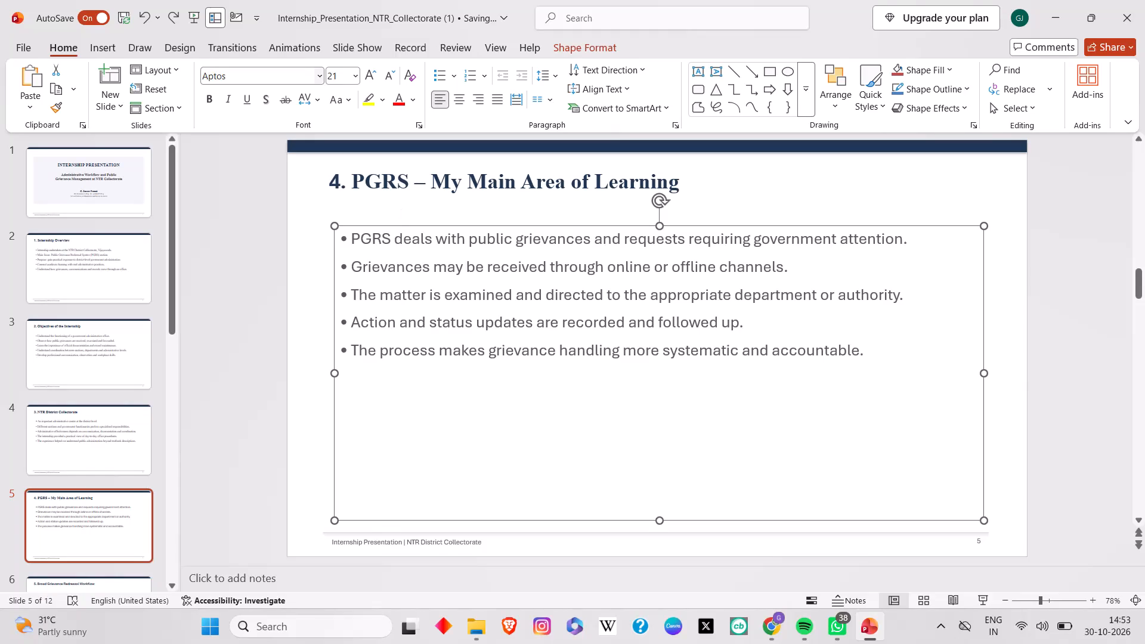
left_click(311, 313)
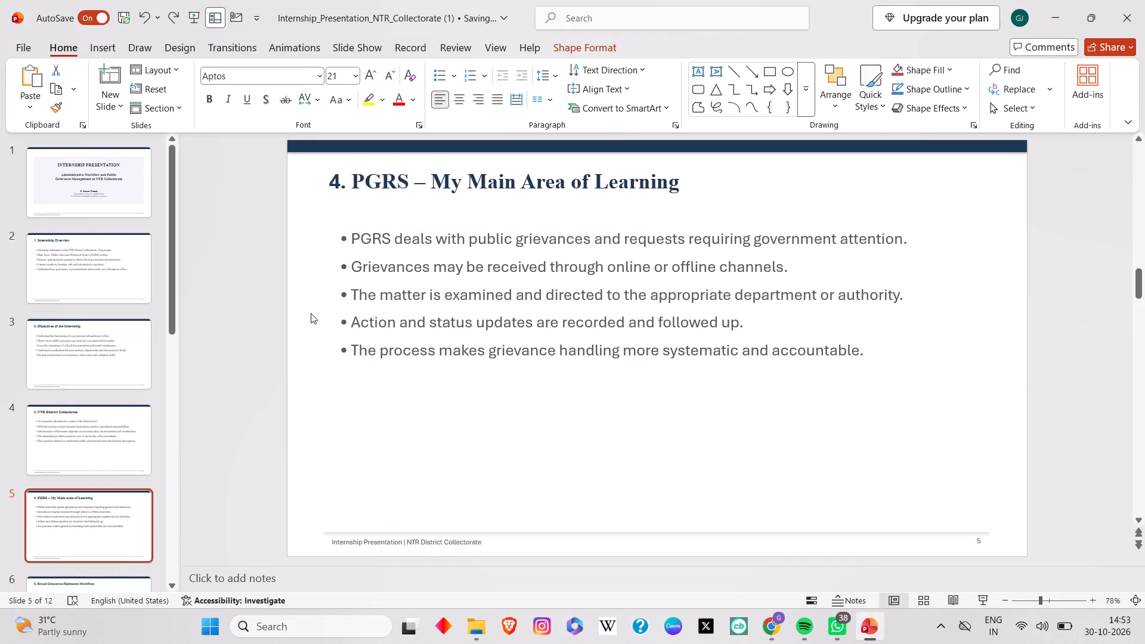
Set the font of the five bullet points under "PGRS – My Main Area of Learning" on slide 5 to Times New Roman.
left_click_drag(347, 238, 404, 287)
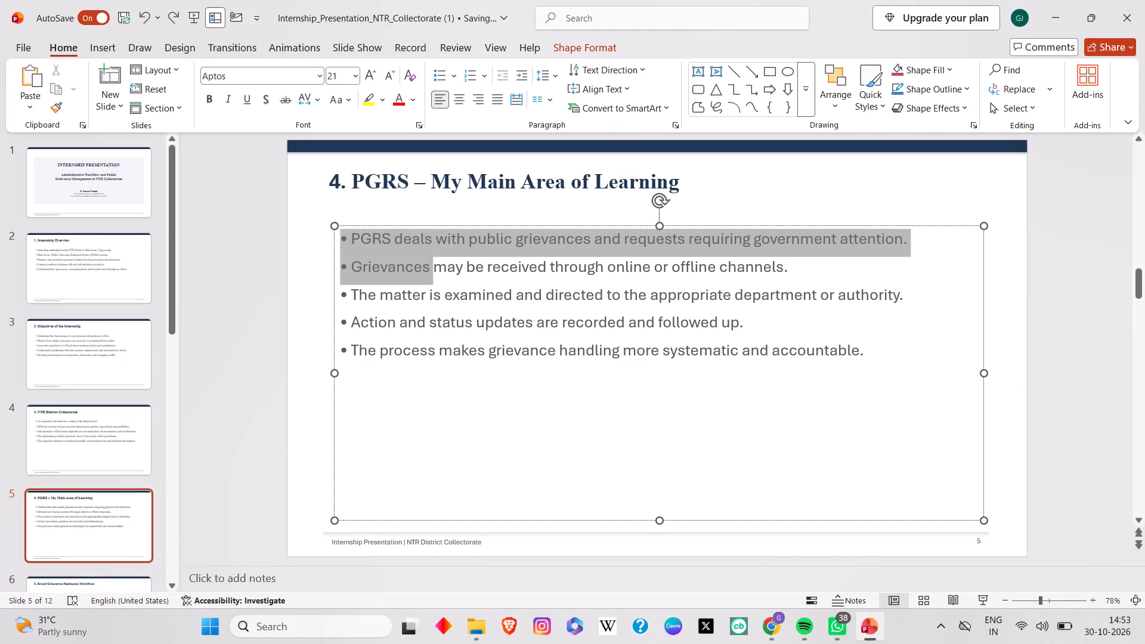
left_click_drag(404, 287, 829, 353)
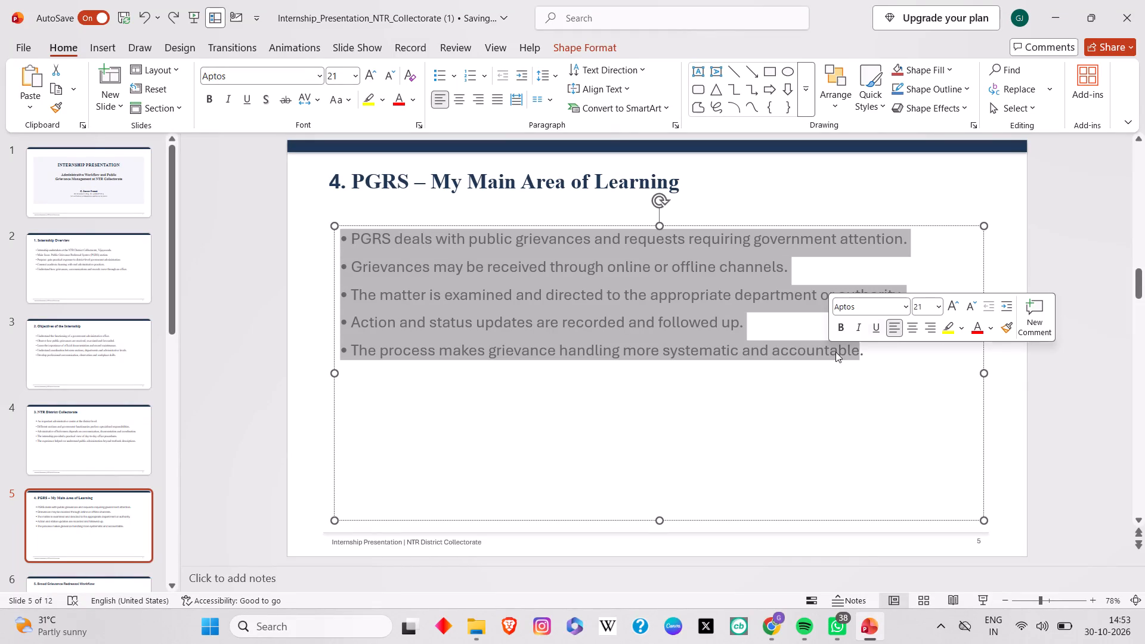
left_click(903, 310)
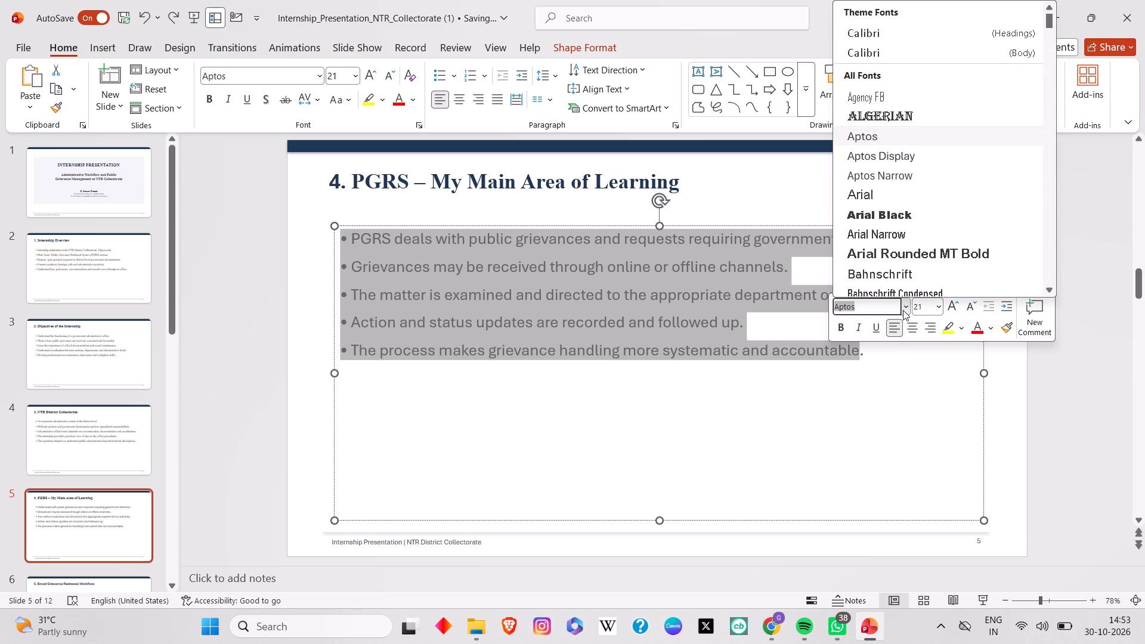
triple_click(1047, 251)
triple_click(1047, 251)
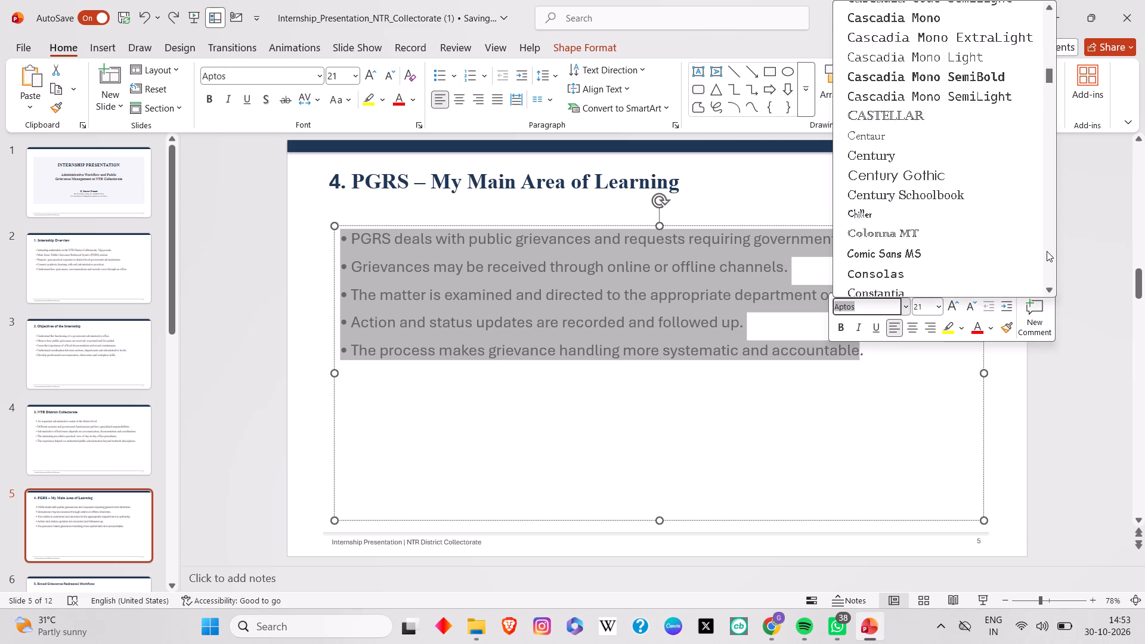
triple_click(1047, 251)
triple_click(1047, 251)
triple_click(1047, 251)
double_click(1047, 251)
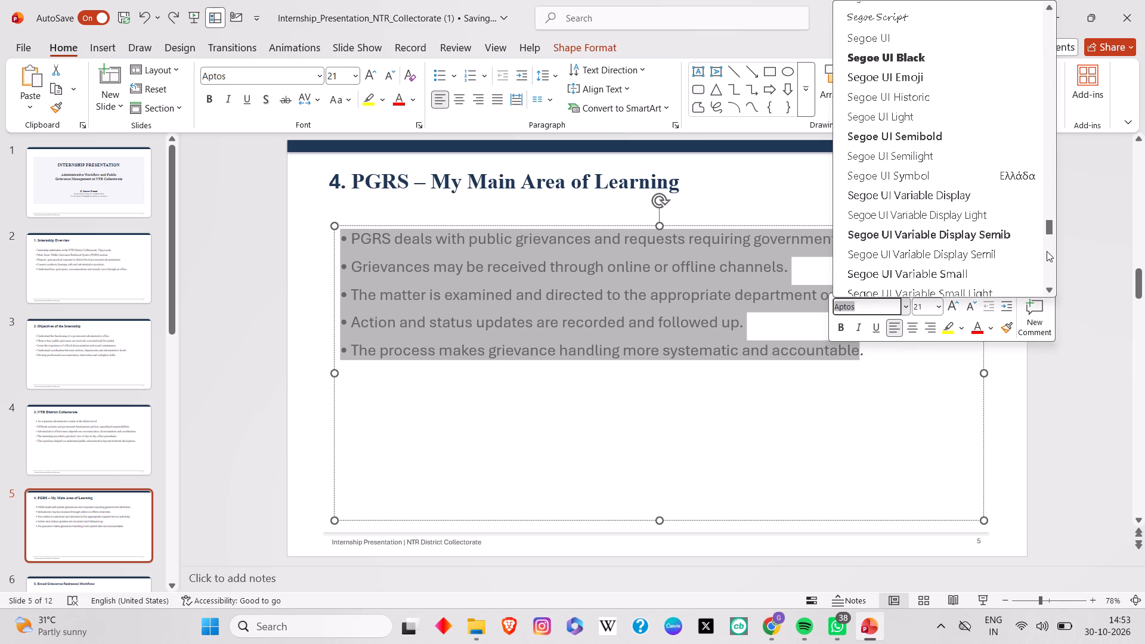
left_click(1047, 251)
left_click(1049, 265)
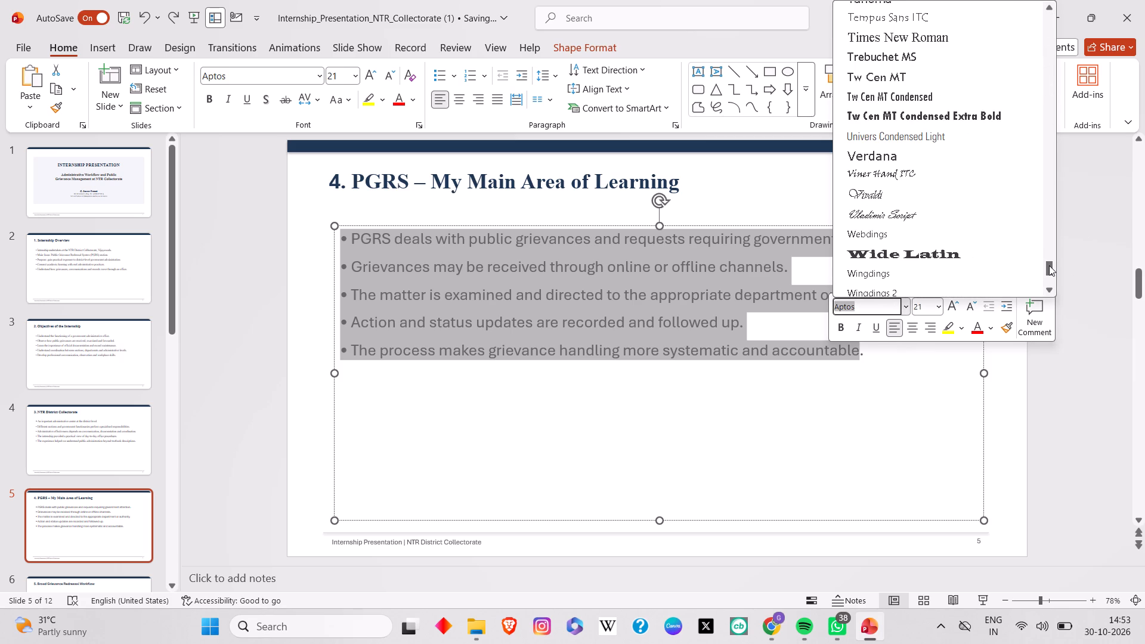
left_click(900, 35)
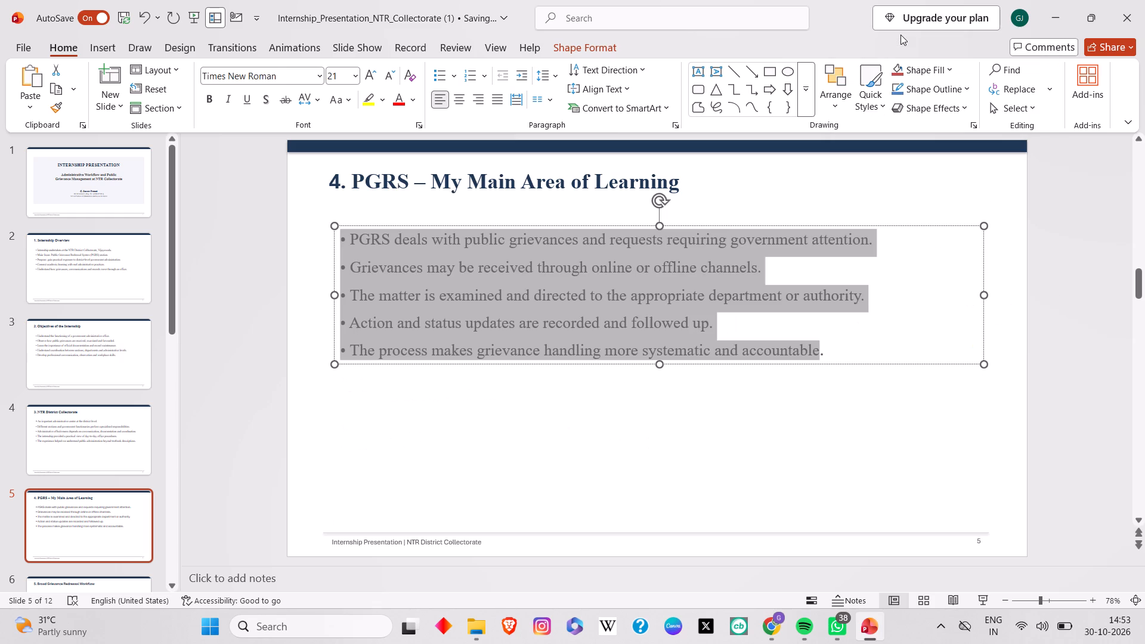
left_click(766, 459)
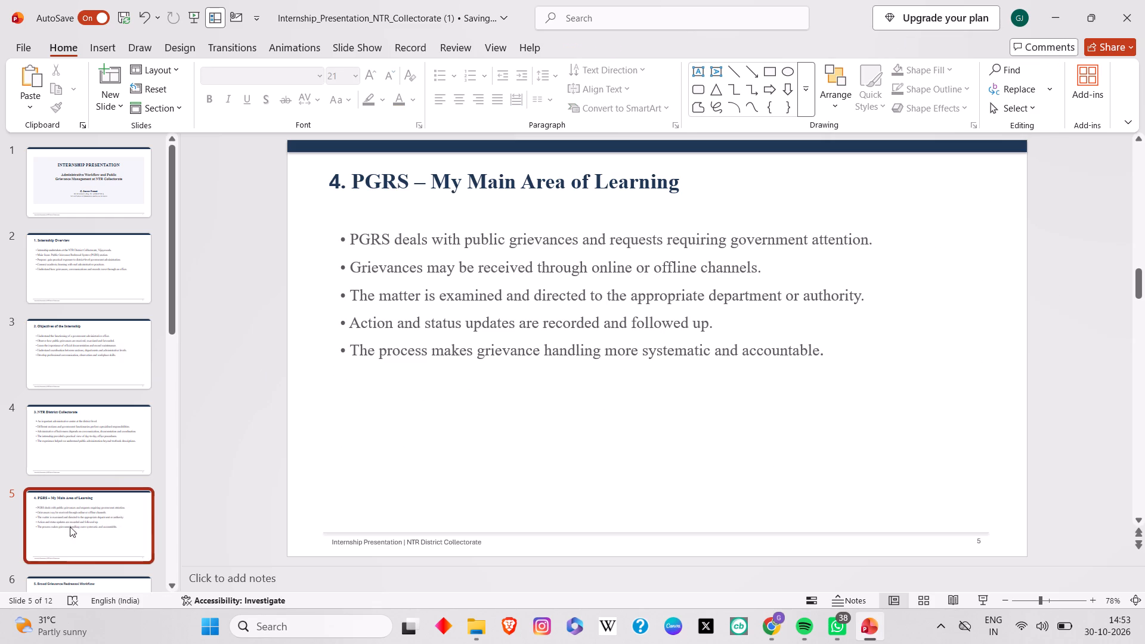
Go to slide 6, "Broad Grievance Redressal Workflow".
scroll(81, 514, "down", 3)
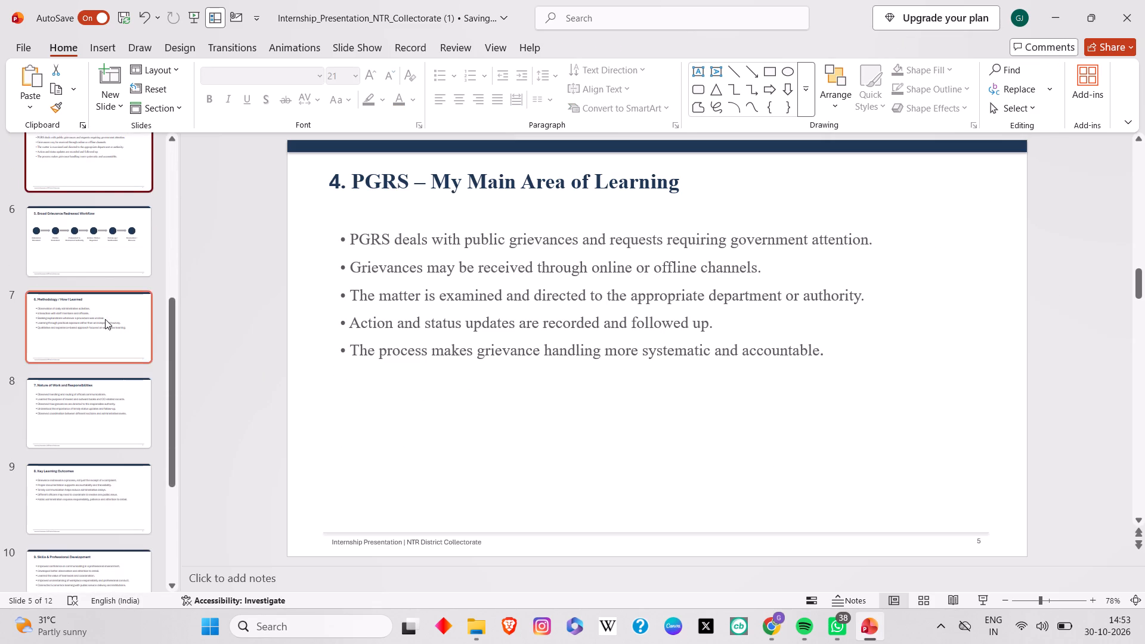
left_click(97, 274)
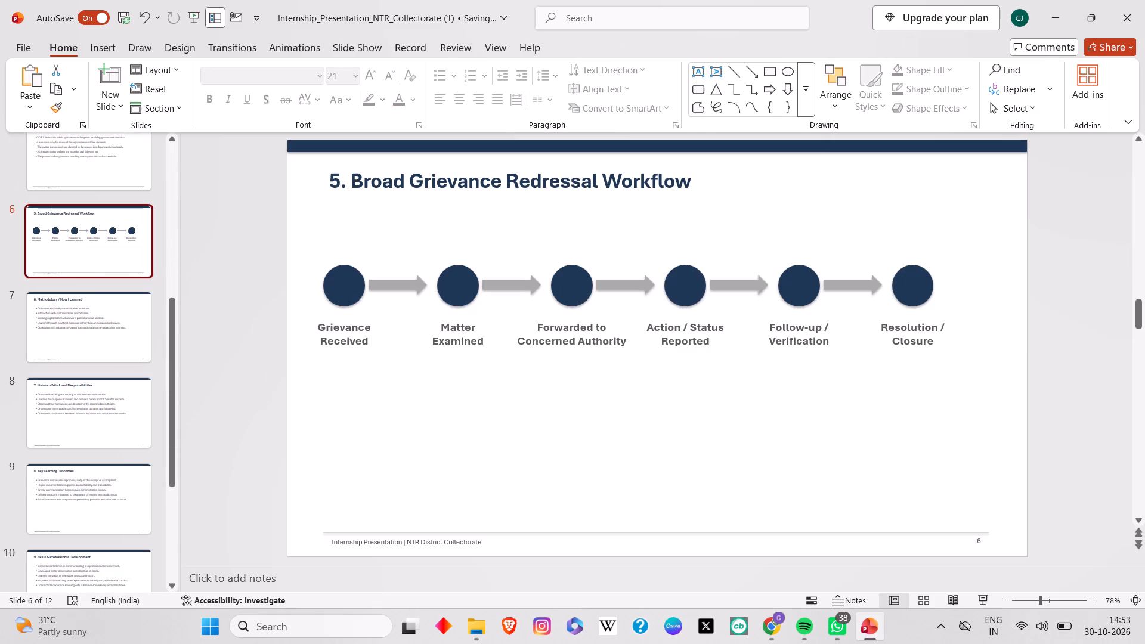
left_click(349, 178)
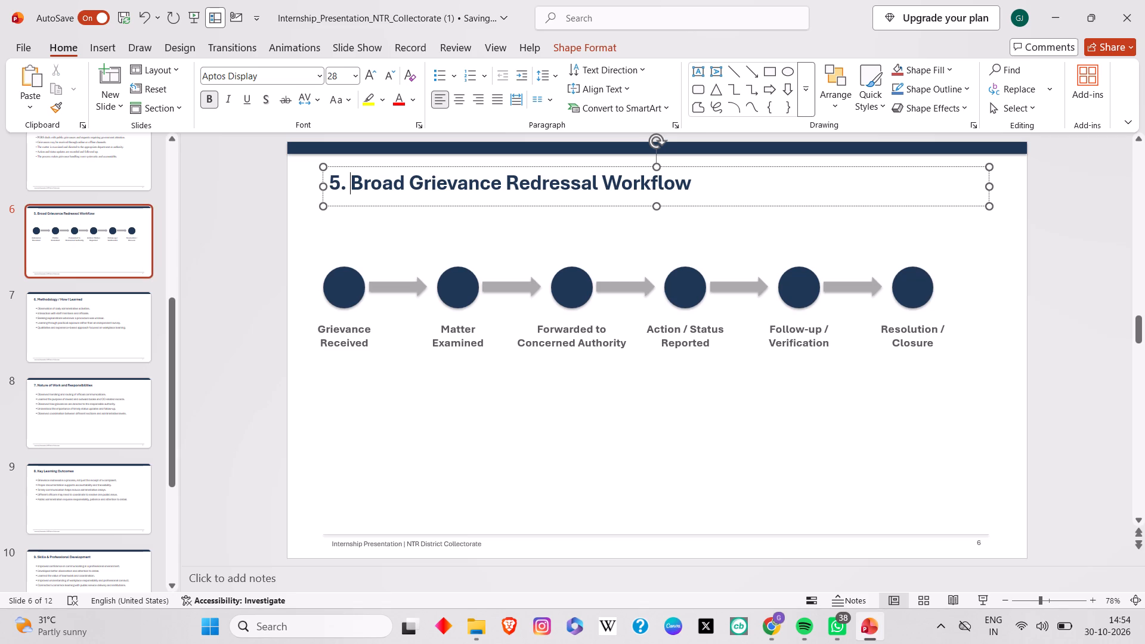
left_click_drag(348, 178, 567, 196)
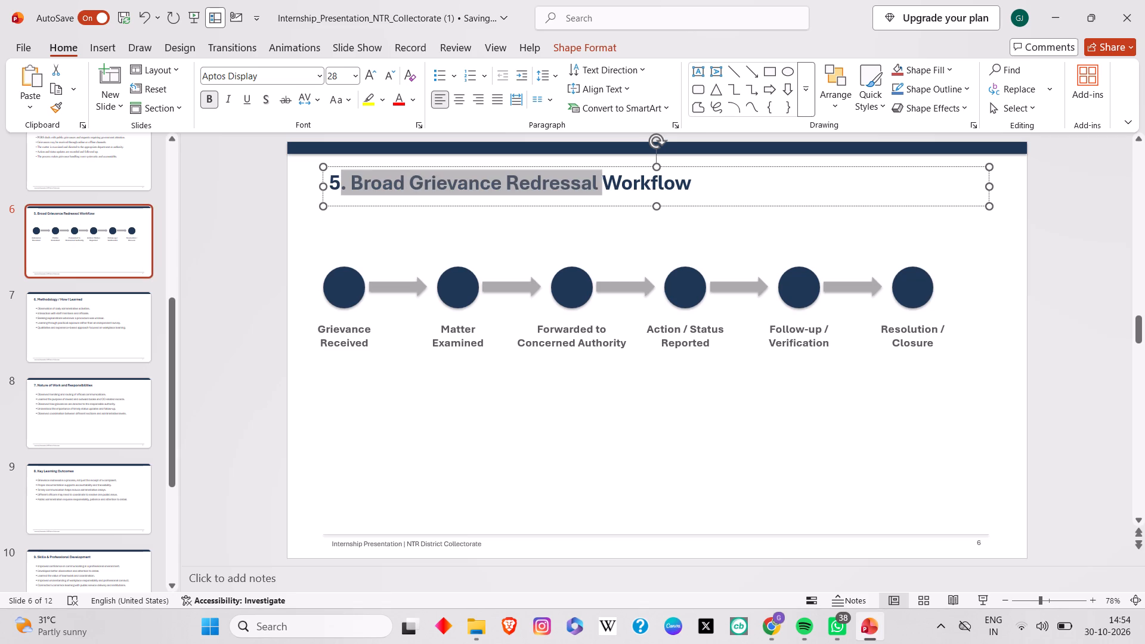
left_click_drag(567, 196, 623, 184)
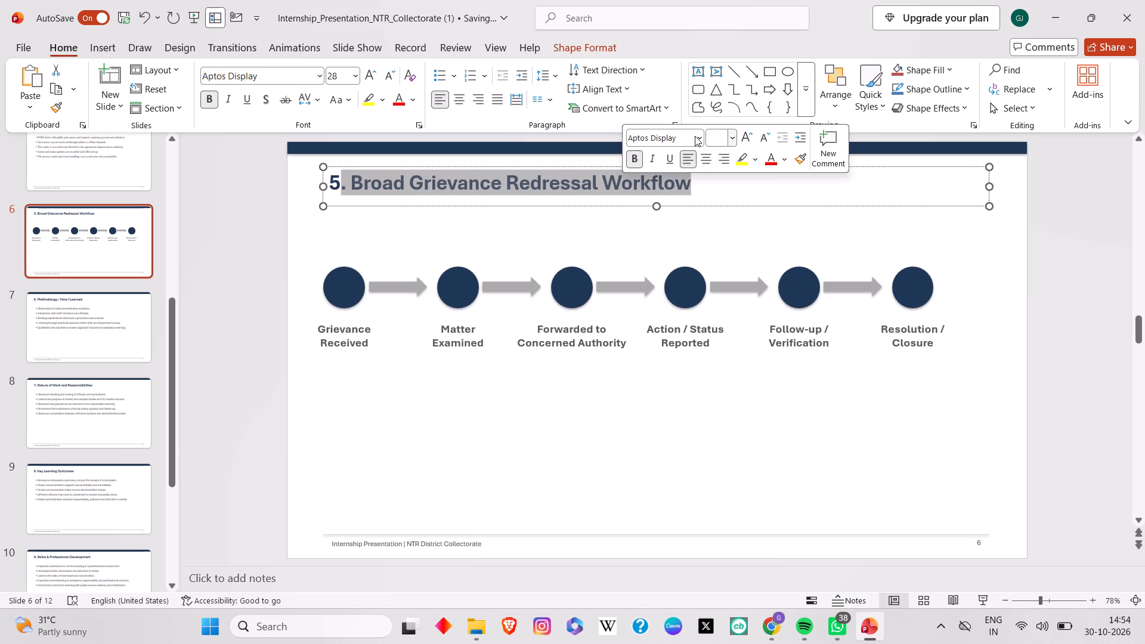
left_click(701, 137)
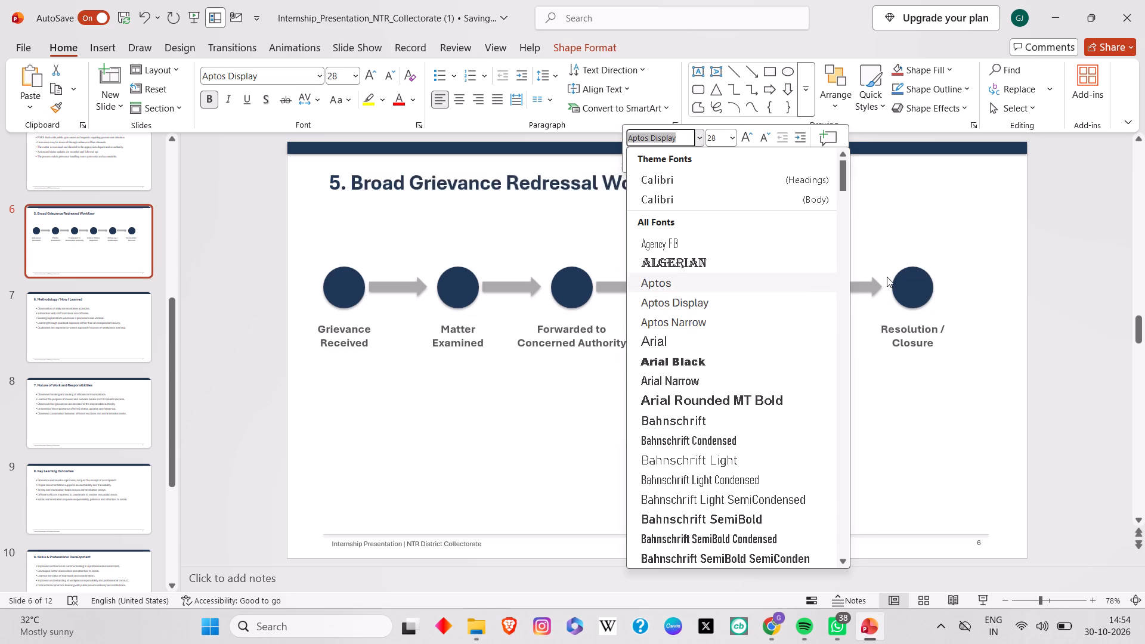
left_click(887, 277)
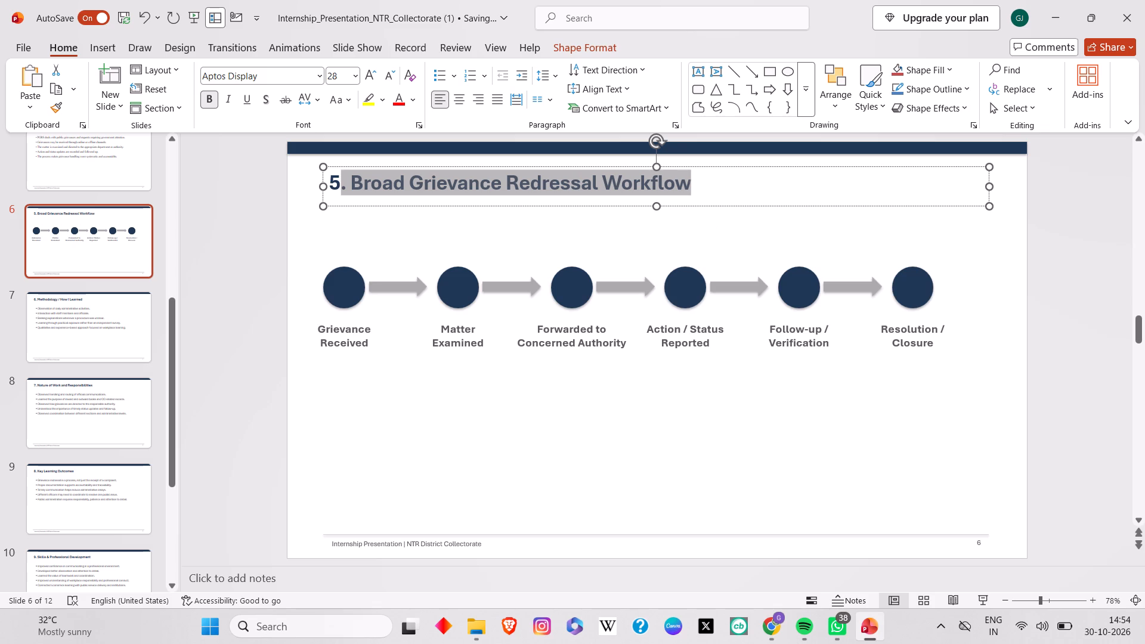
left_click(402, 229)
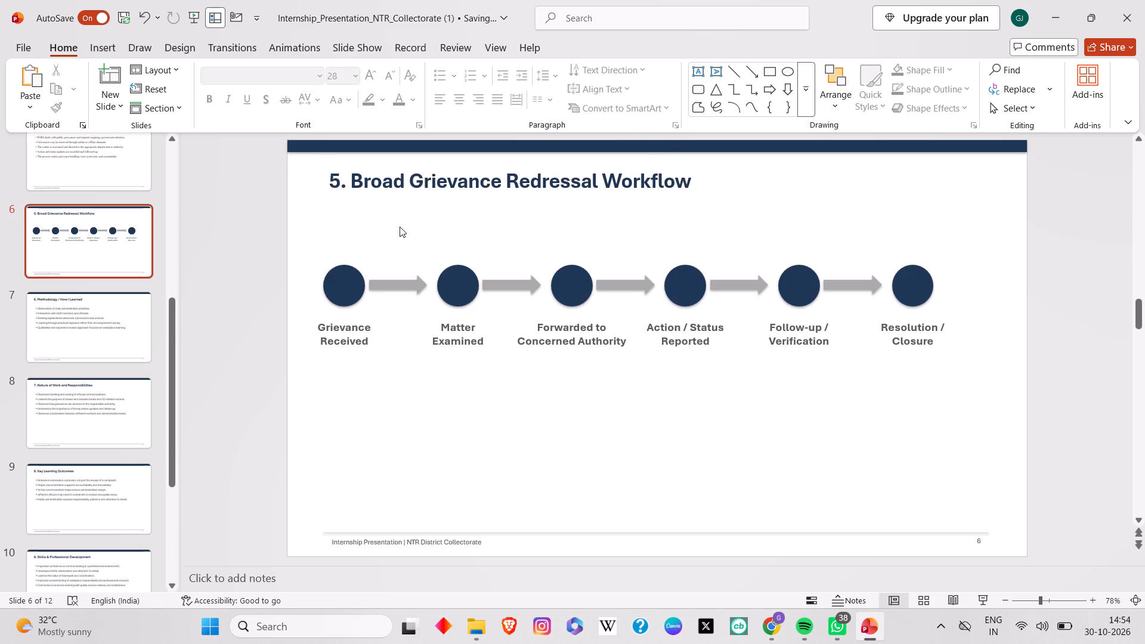
Set the font of the "Broad Grievance Redressal Workflow" heading text on slide 6, after its number, to Times New Roman.
left_click_drag(349, 177, 707, 212)
left_click(784, 167)
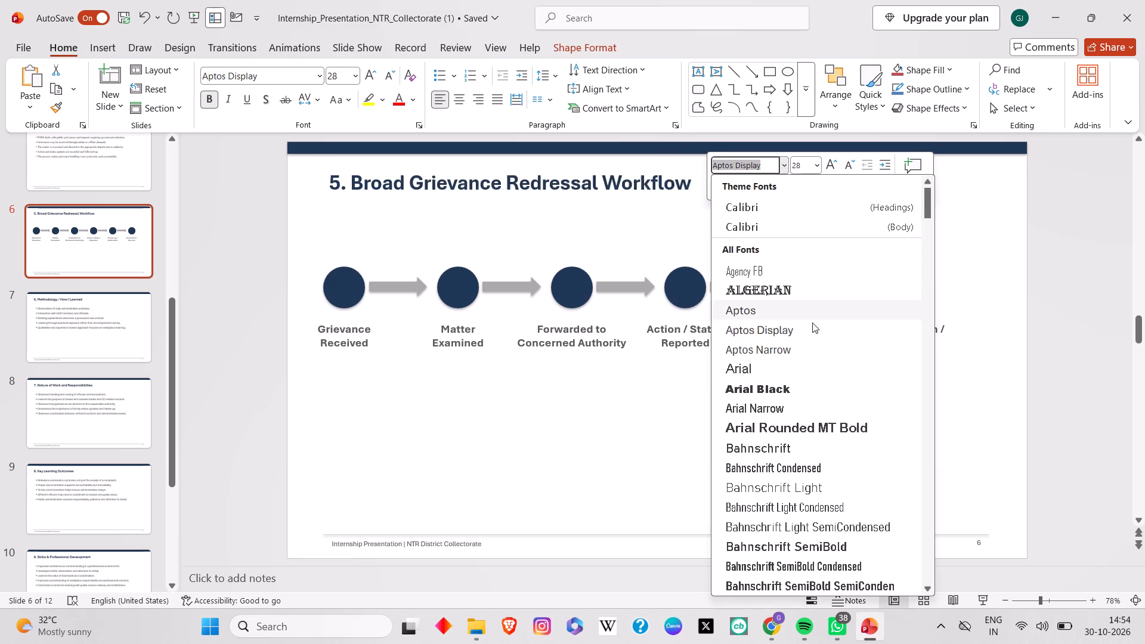
scroll(812, 326, "down", 17)
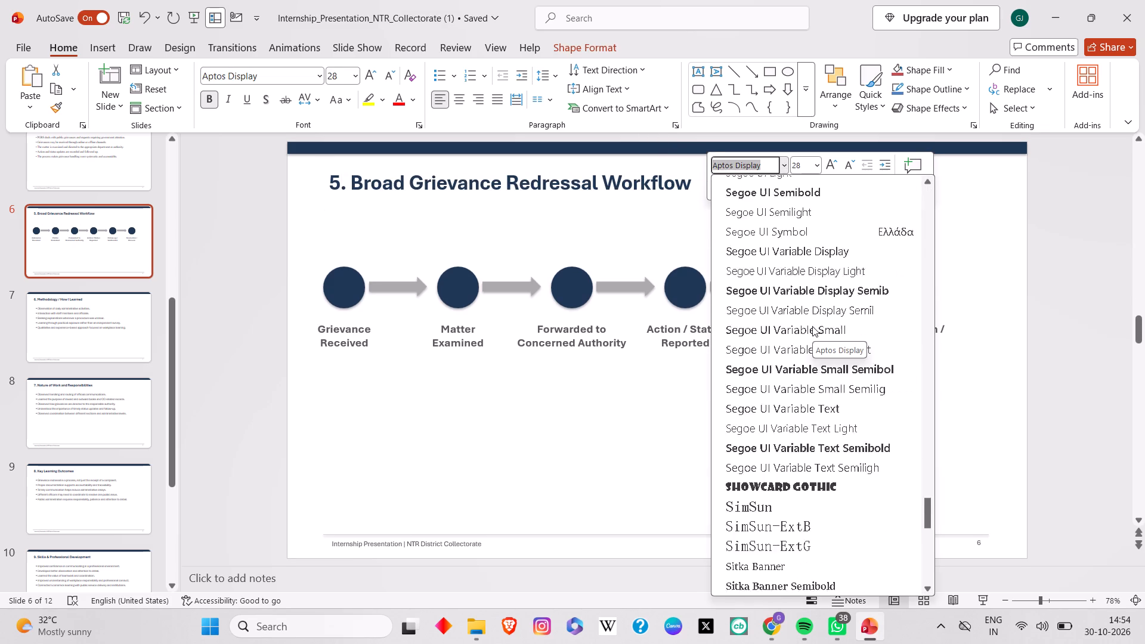
scroll(812, 326, "down", 2)
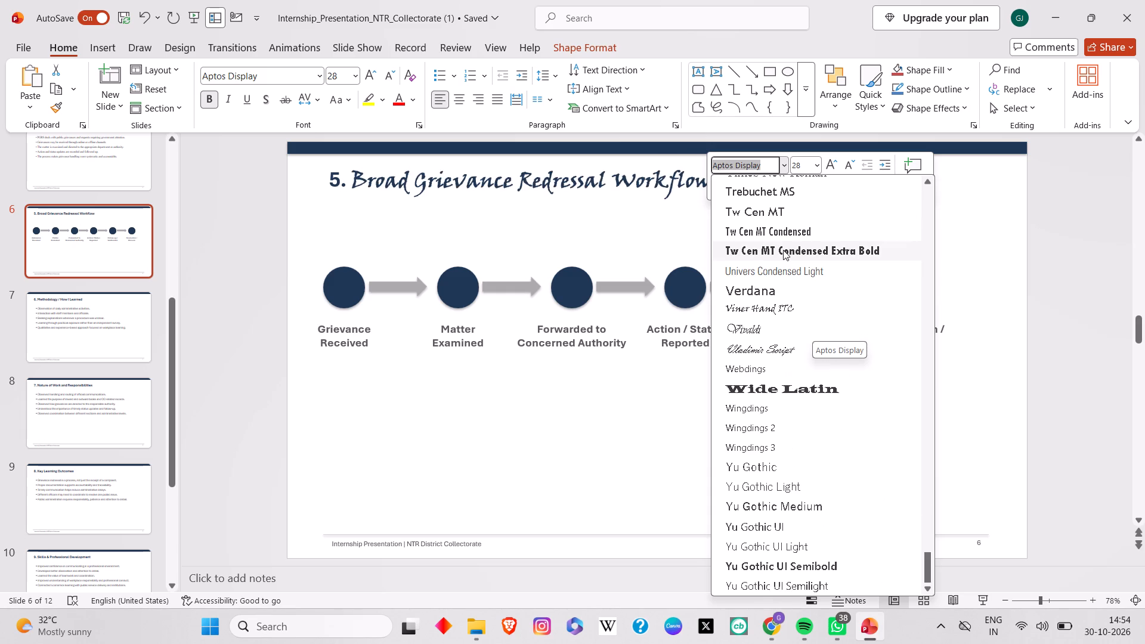
scroll(783, 250, "up", 1)
left_click(775, 234)
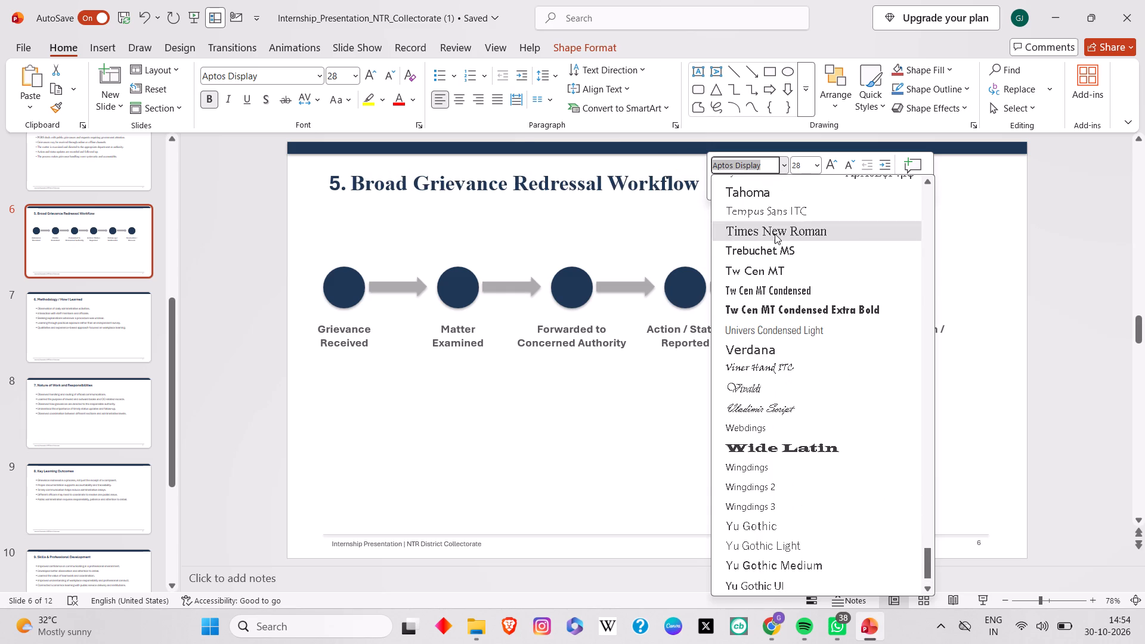
left_click(567, 487)
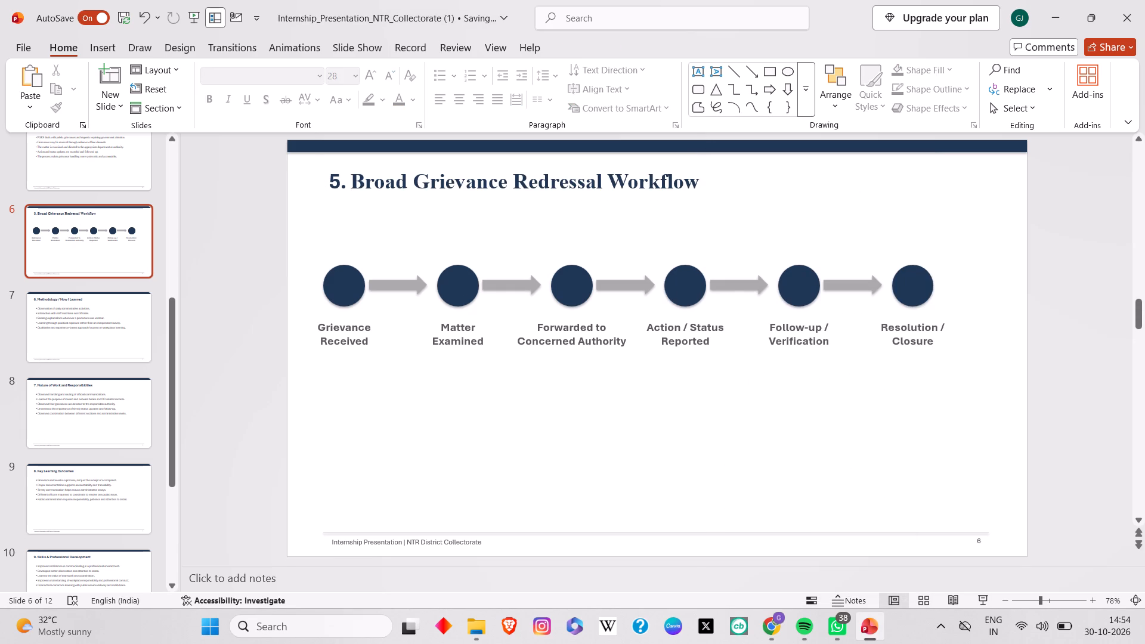
Set the font of the "Grievance Received" label in the slide 6 workflow to Times New Roman.
left_click_drag(318, 324, 377, 348)
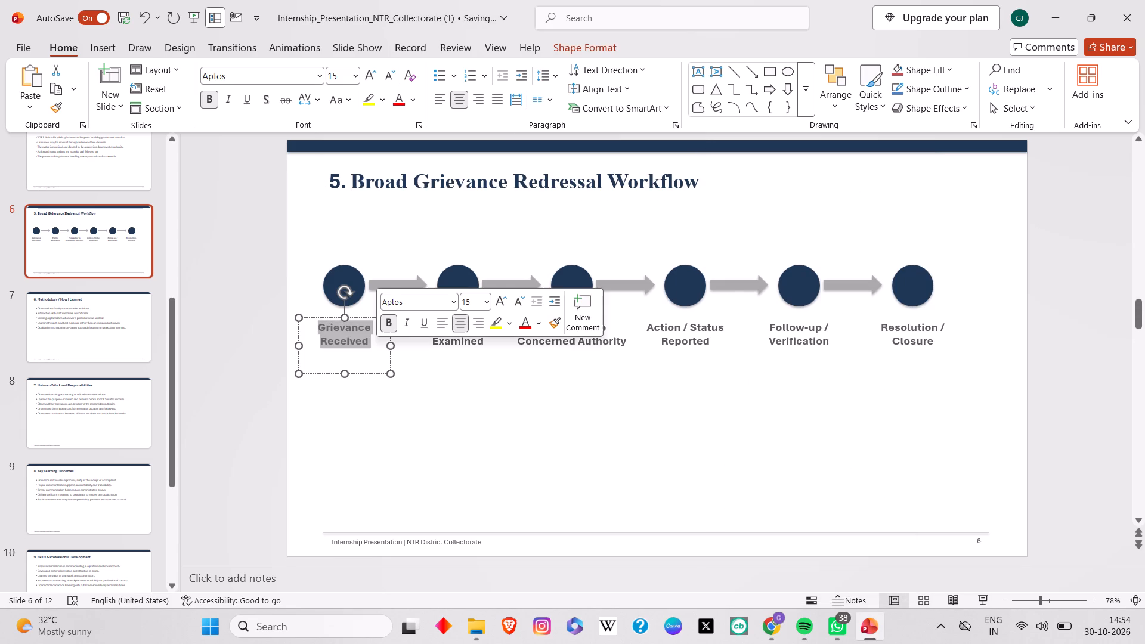
left_click(456, 300)
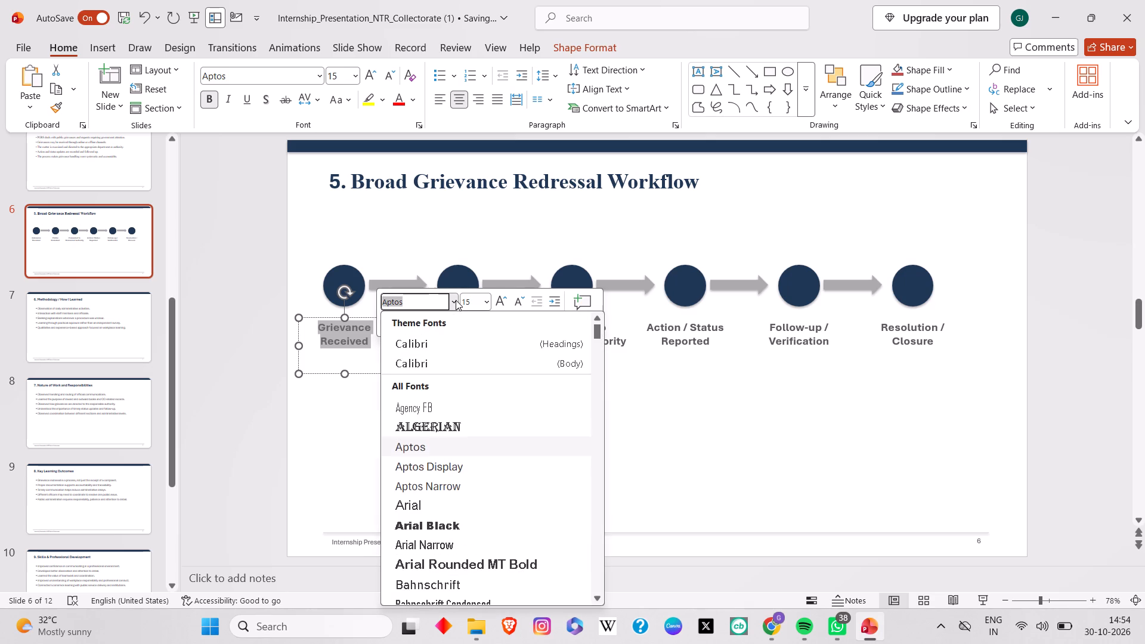
triple_click(598, 569)
triple_click(598, 569)
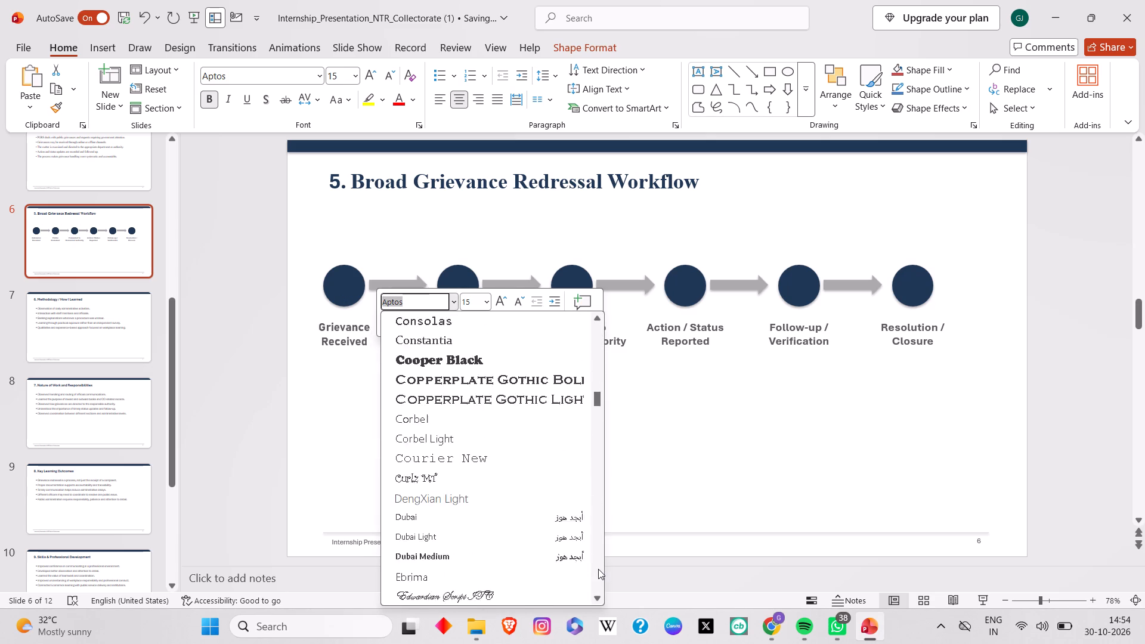
triple_click(598, 569)
triple_click(598, 569)
triple_click(598, 569)
left_click(598, 569)
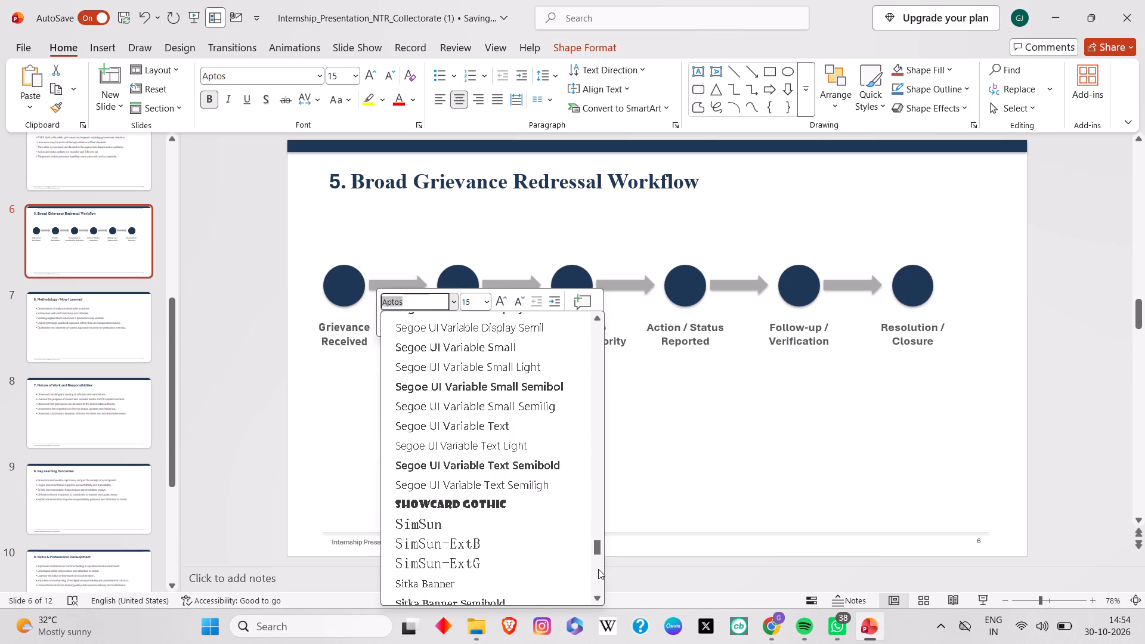
left_click(598, 569)
left_click(598, 569)
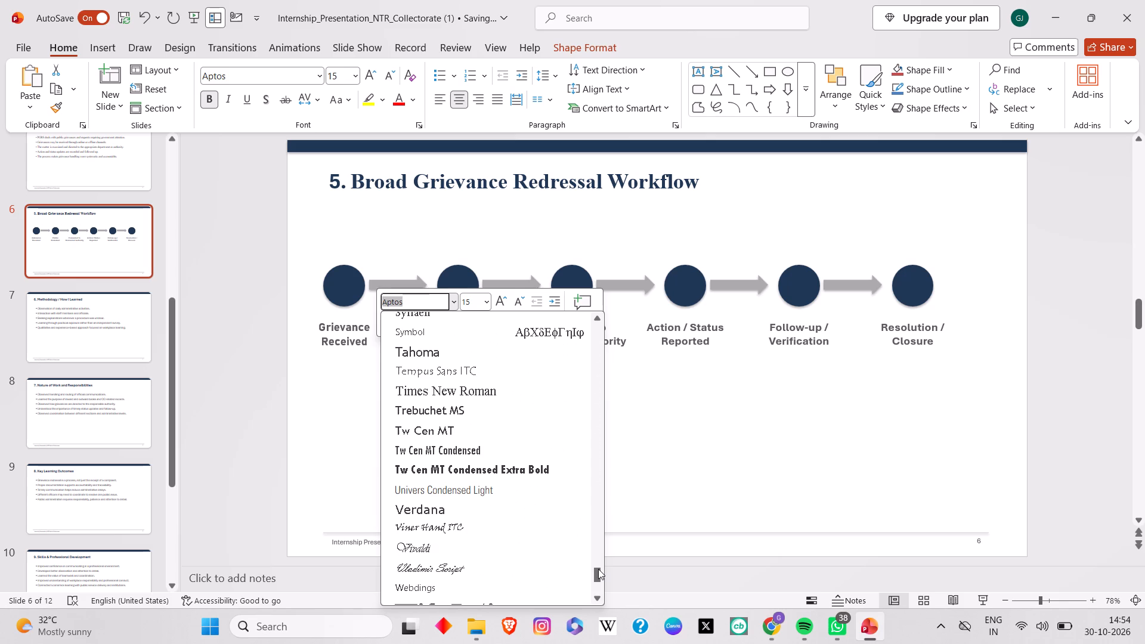
left_click(465, 395)
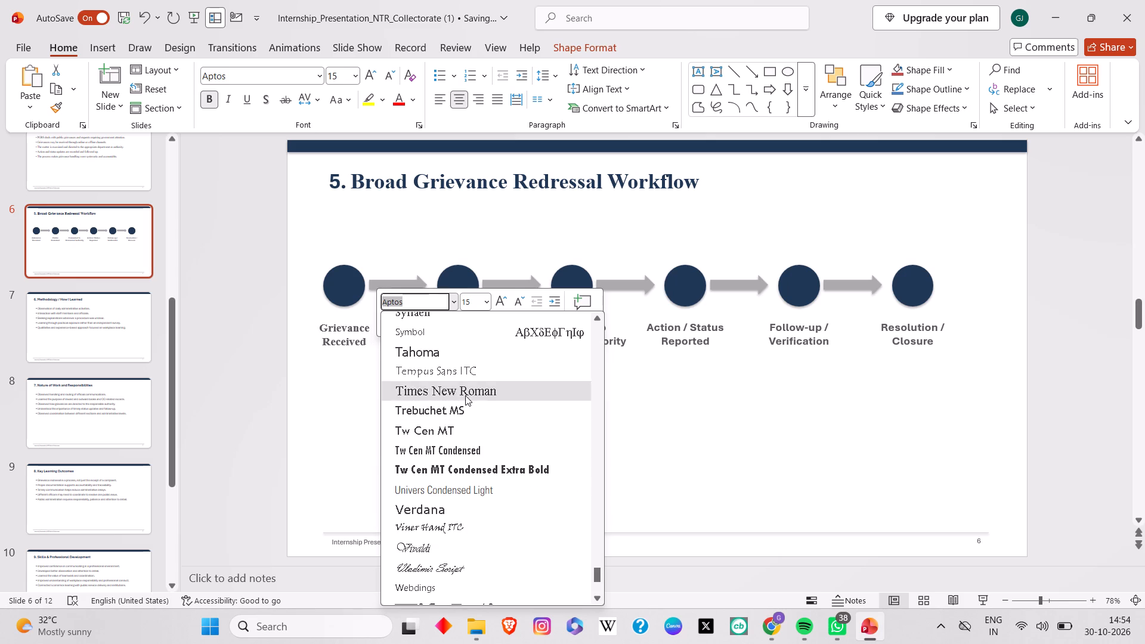
left_click(465, 385)
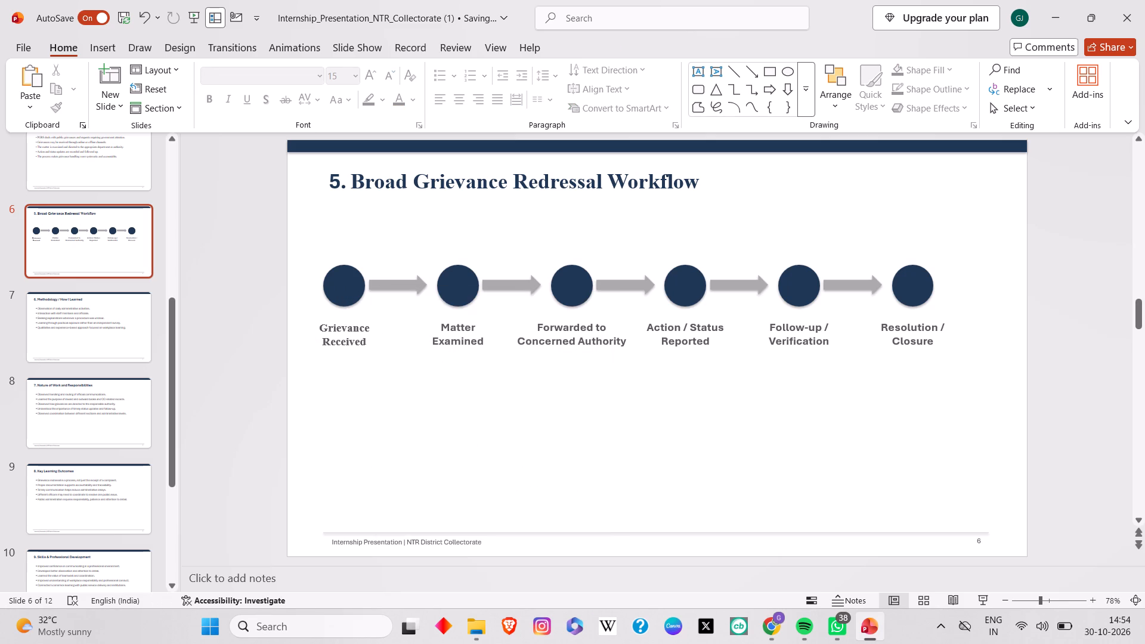
Set the font of the "Matter Examined" label in the slide 6 workflow to Times New Roman.
left_click_drag(436, 328, 476, 346)
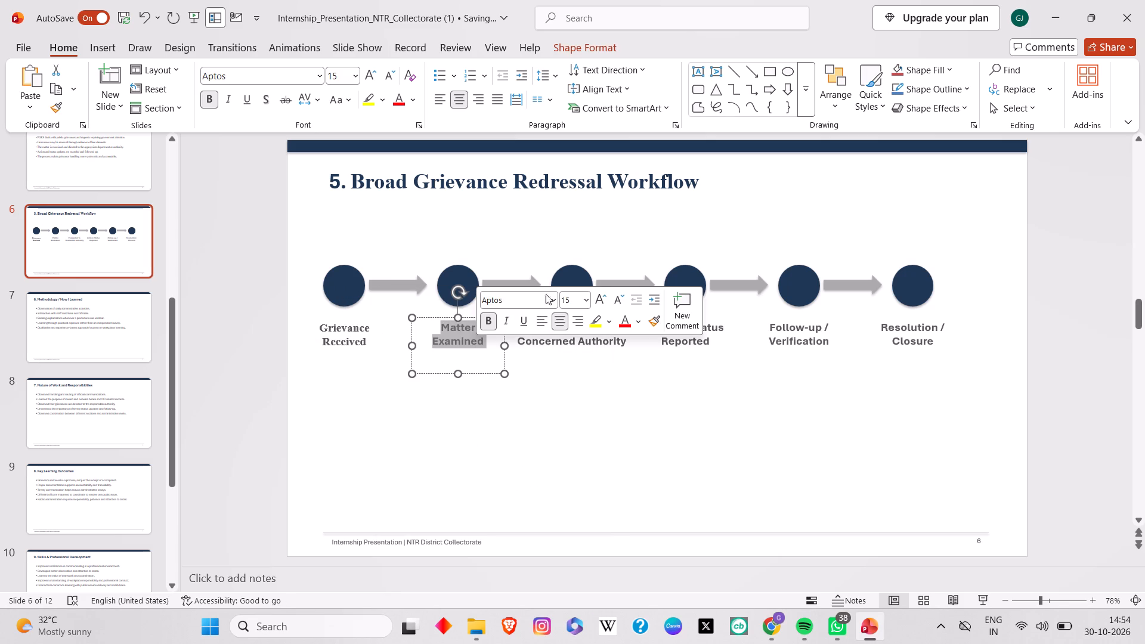
left_click(550, 300)
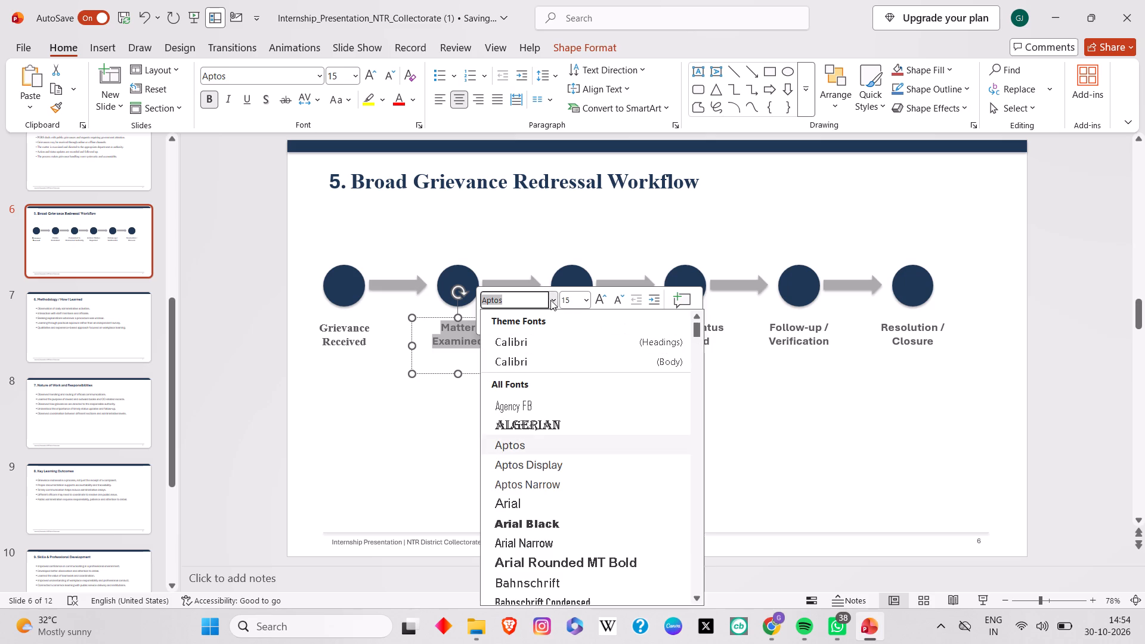
scroll(658, 453, "down", 14)
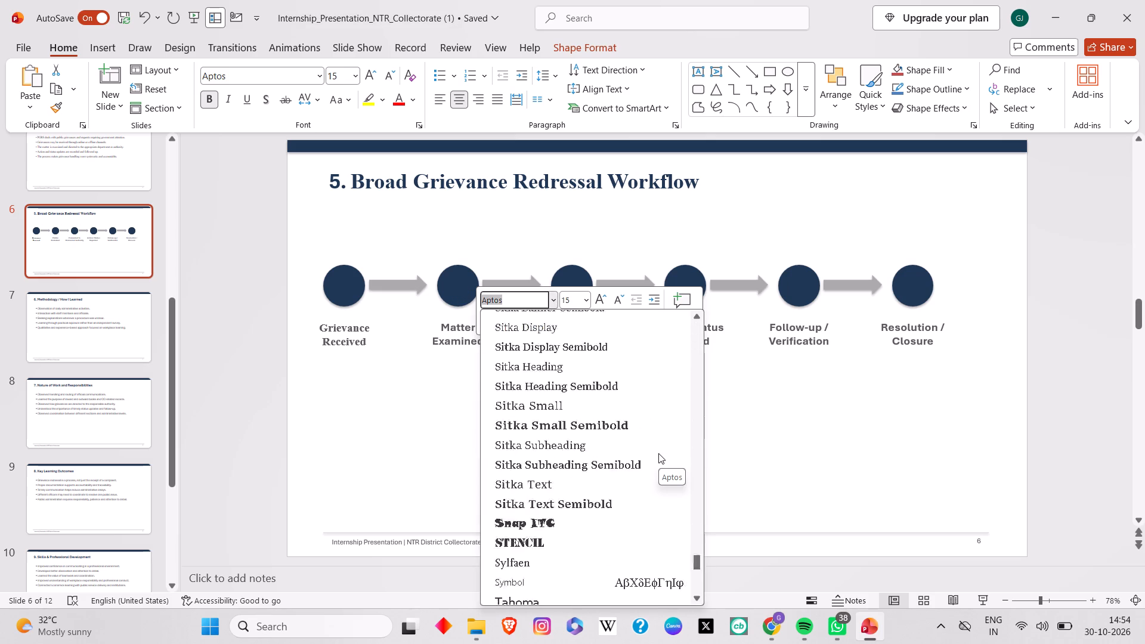
scroll(658, 453, "down", 18)
scroll(658, 453, "down", 6)
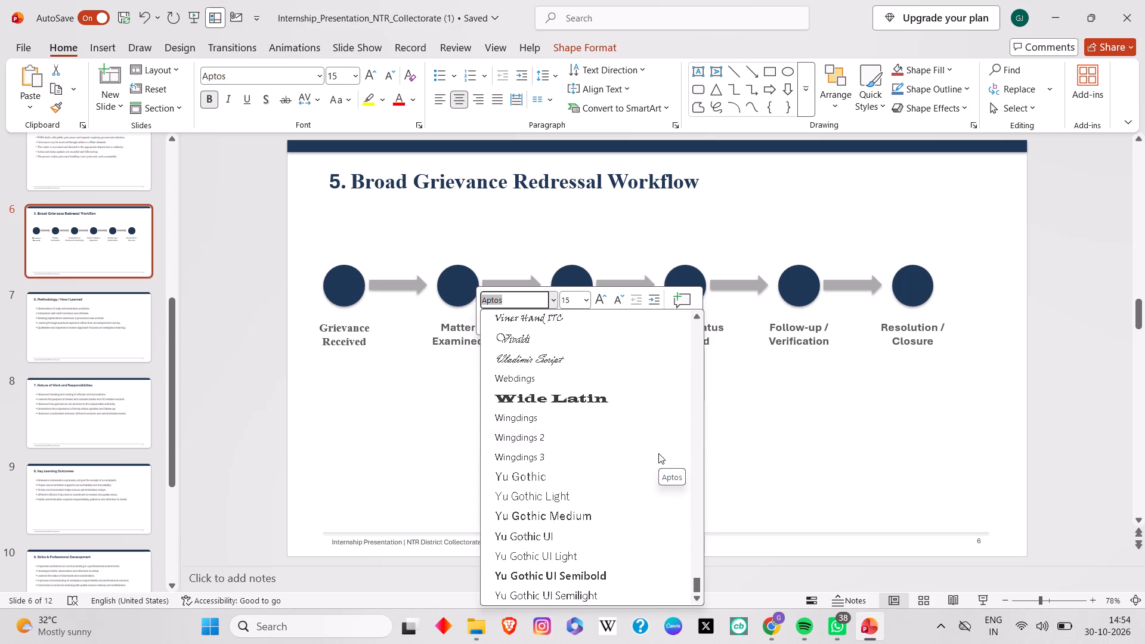
scroll(599, 434, "up", 1)
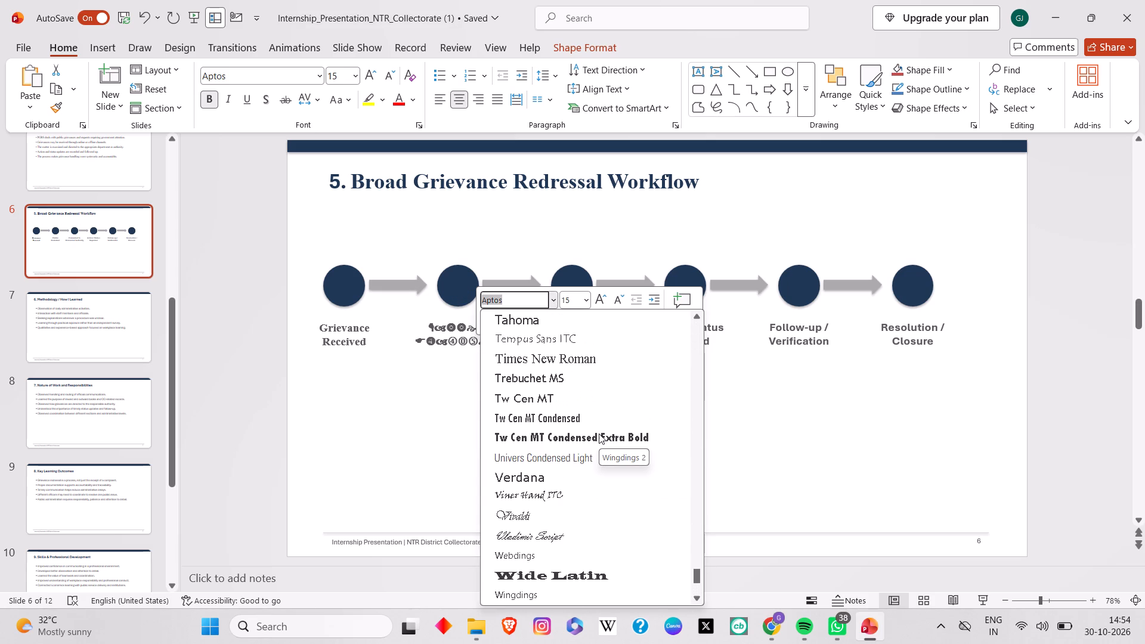
left_click(578, 363)
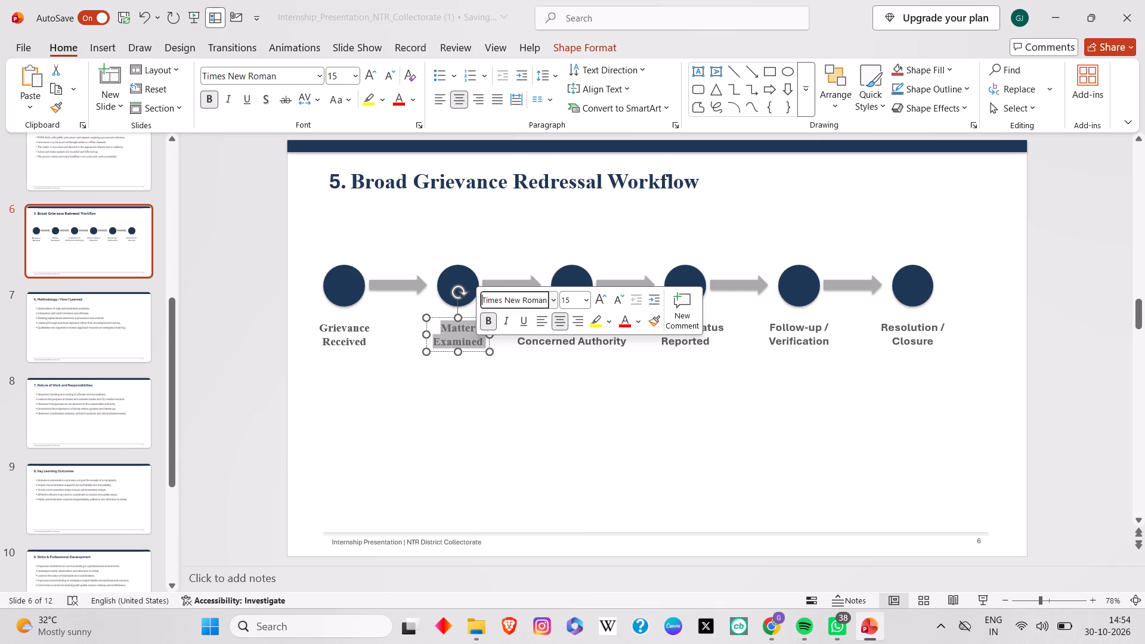
left_click(575, 369)
Set the font of the "Forwarded to Concerned Authority" label in the slide 6 workflow to Times New Roman.
left_click_drag(538, 324, 582, 342)
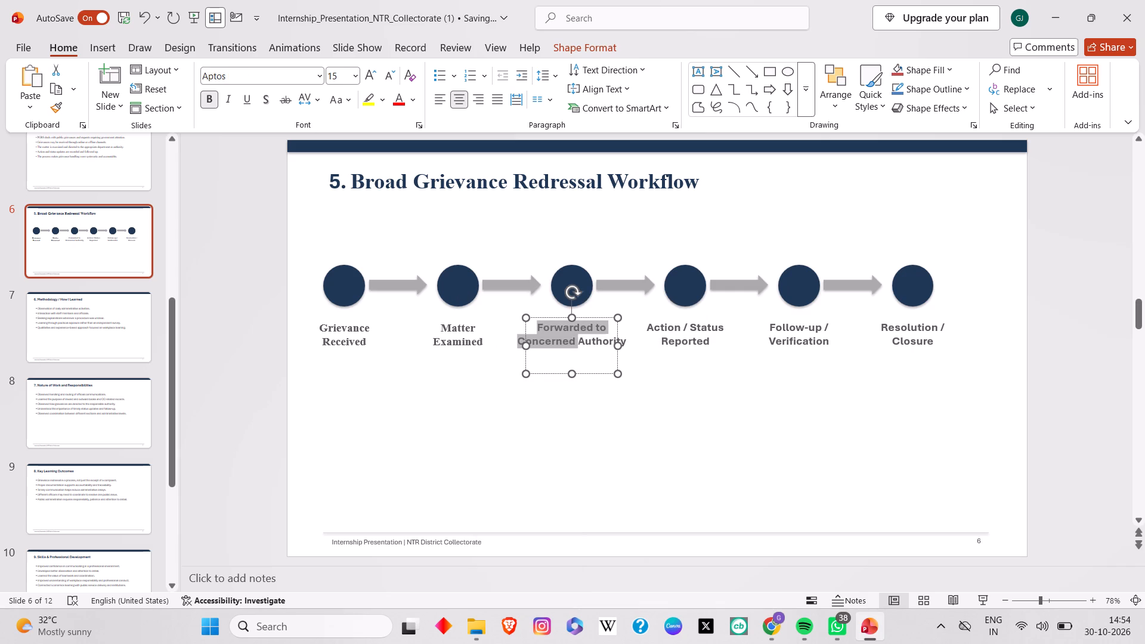
left_click_drag(582, 342, 633, 349)
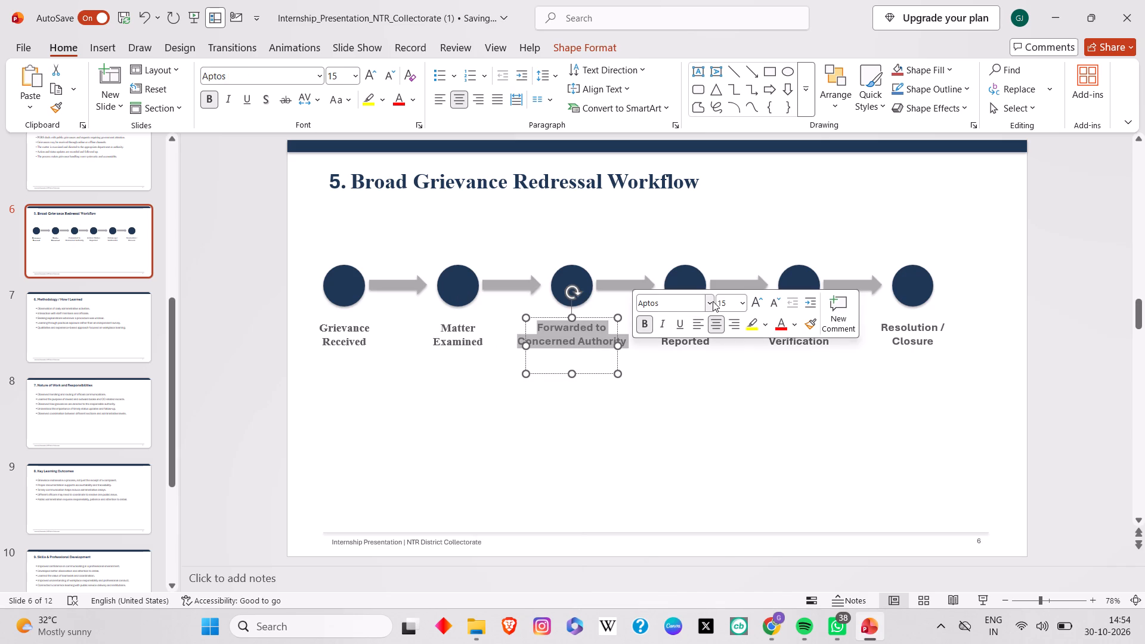
left_click(713, 301)
scroll(713, 389, "down", 20)
scroll(713, 389, "down", 6)
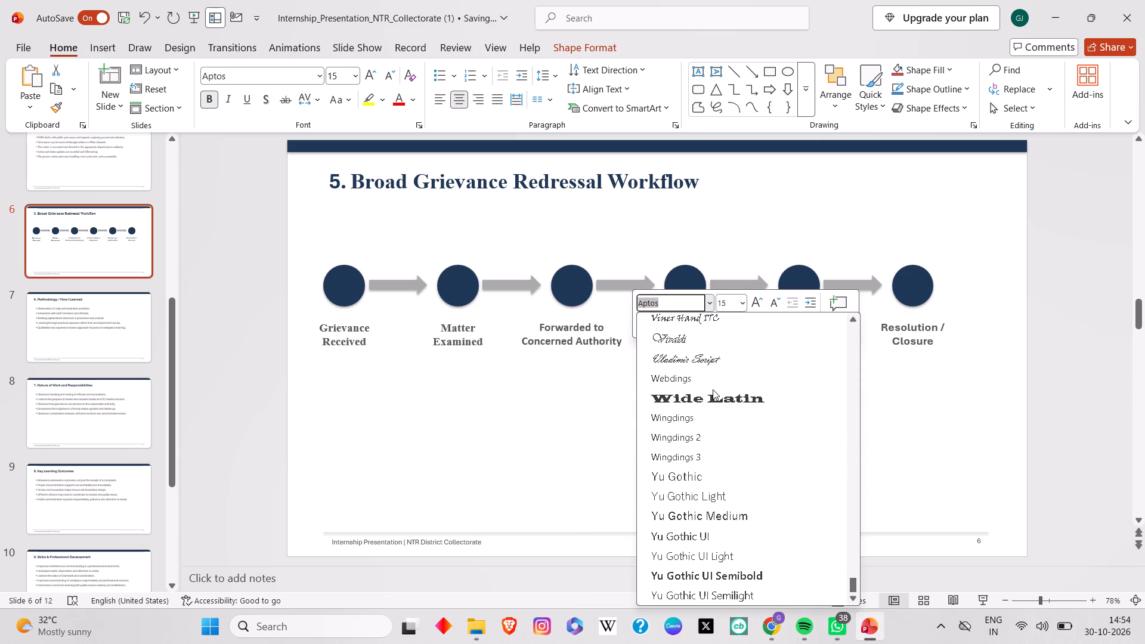
scroll(713, 389, "up", 2)
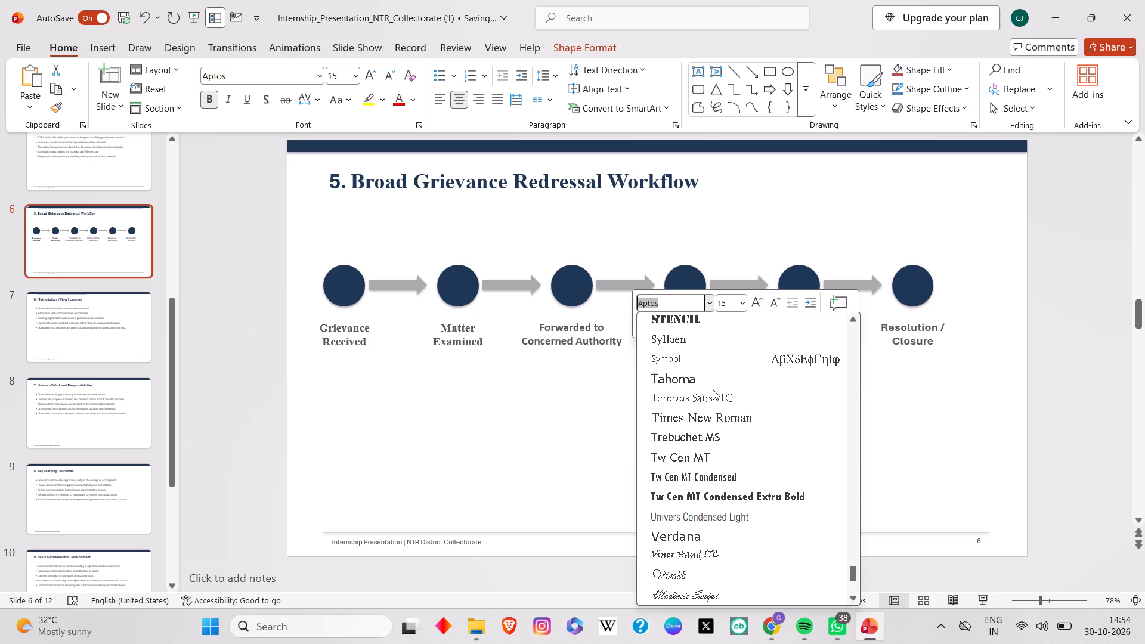
left_click(717, 413)
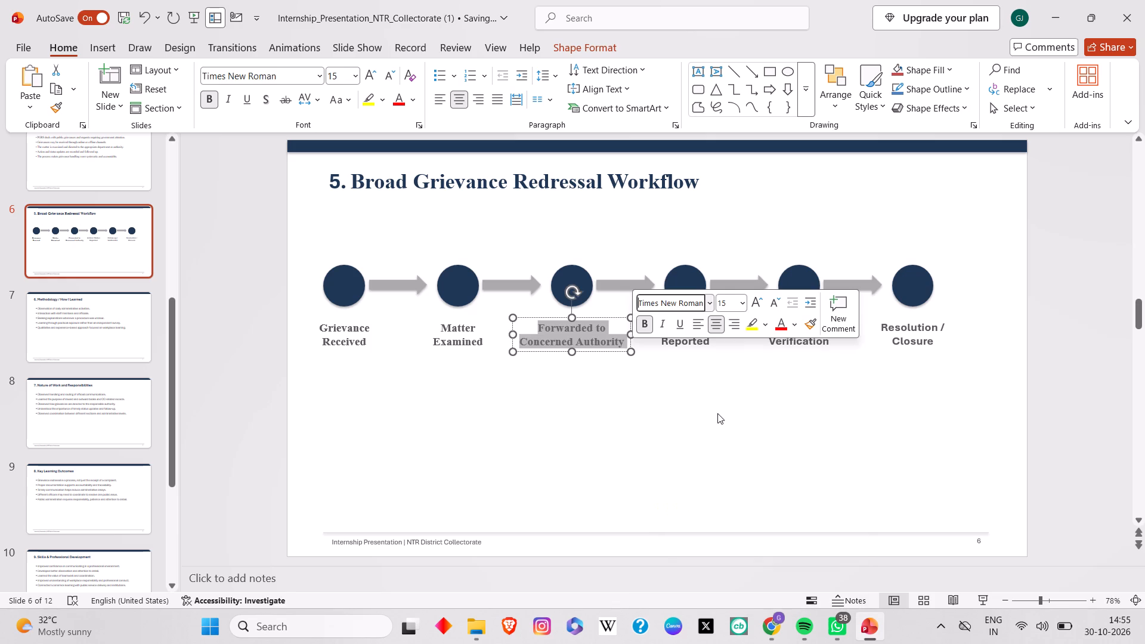
left_click(717, 413)
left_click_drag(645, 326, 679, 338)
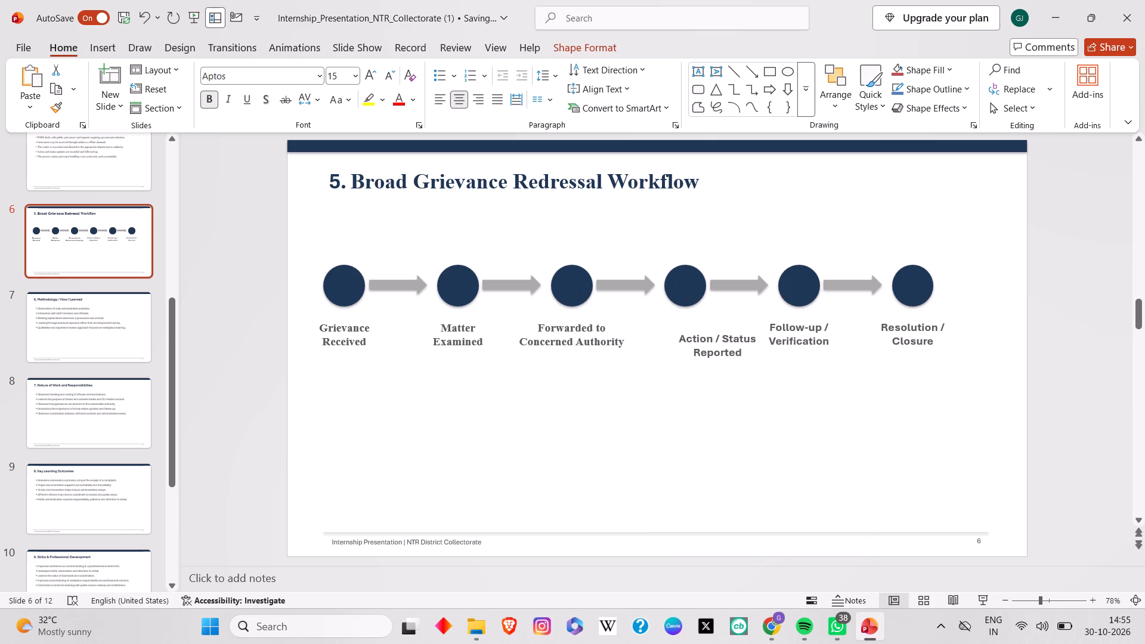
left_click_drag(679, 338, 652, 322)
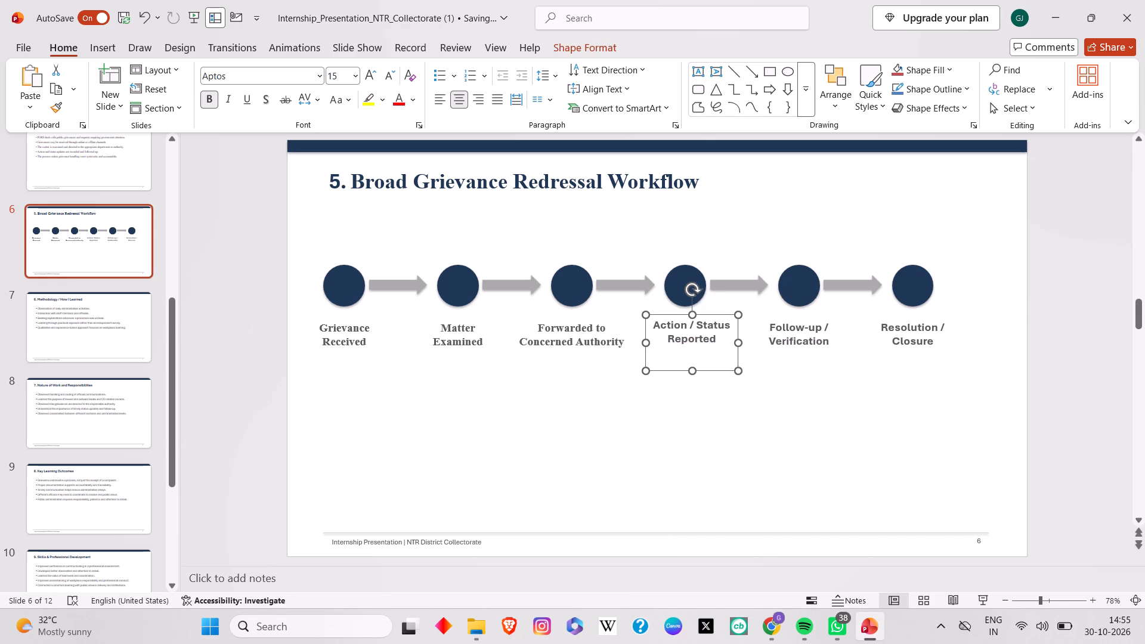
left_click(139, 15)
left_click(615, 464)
Set the font of the "Action / Status Reported" label in the slide 6 workflow to Times New Roman.
left_click_drag(647, 329, 734, 366)
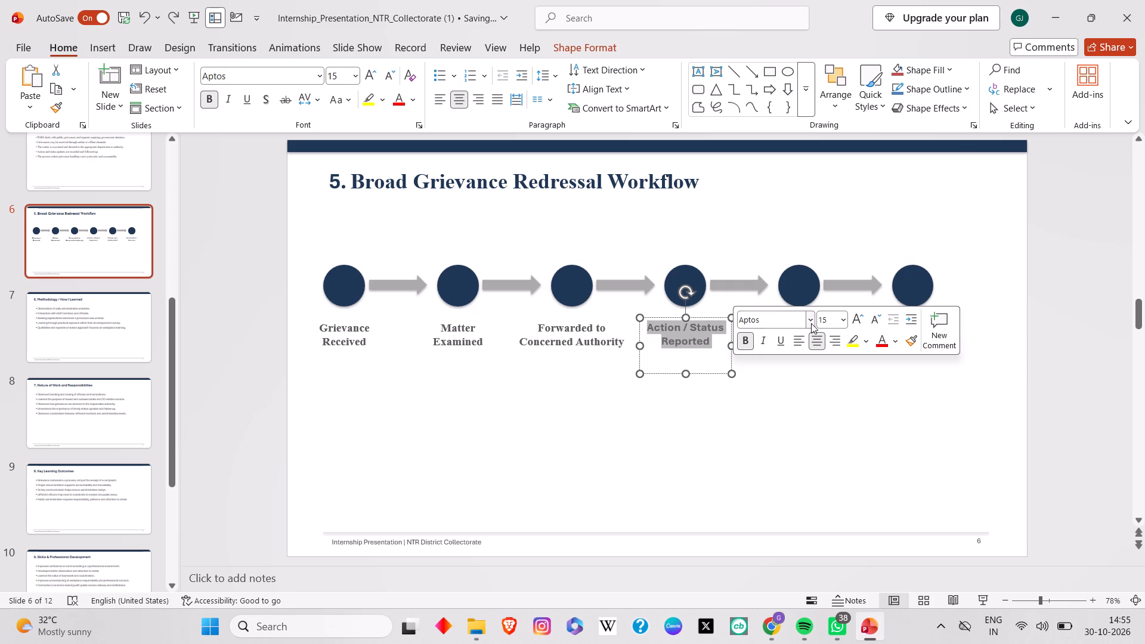
left_click(811, 323)
left_click(769, 316)
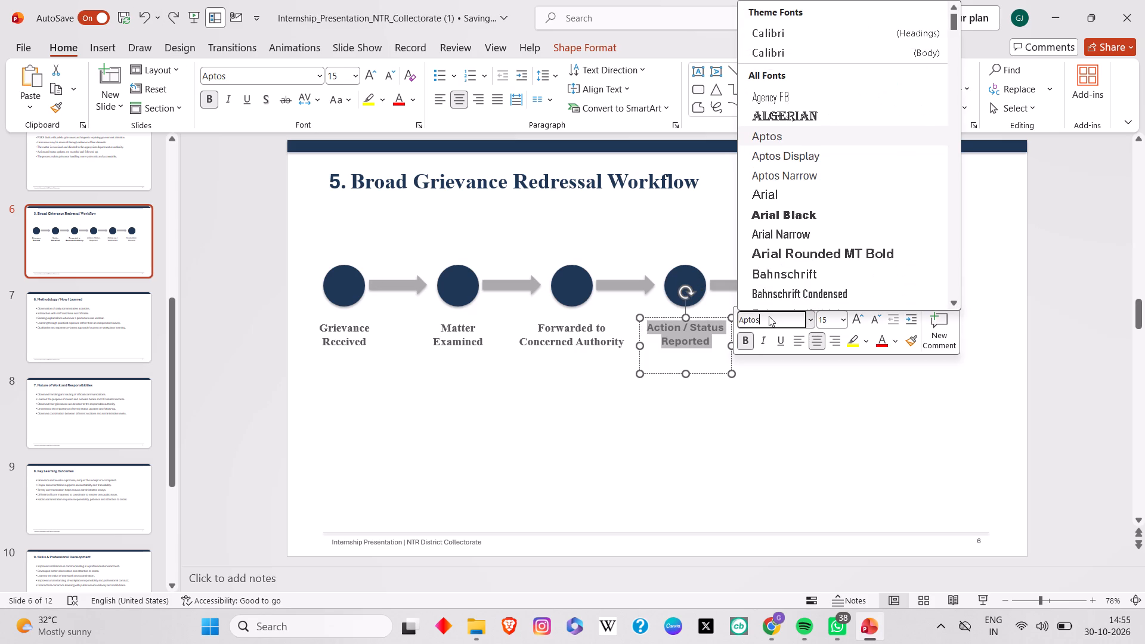
key("BackSpace")
key("BackSpace")
key("BackSpace")
key("BackSpace")
key("BackSpace")
key("BackSpace")
key("BackSpace")
key("BackSpace")
key("BackSpace")
key("BackSpace")
key("BackSpace")
key("BackSpace")
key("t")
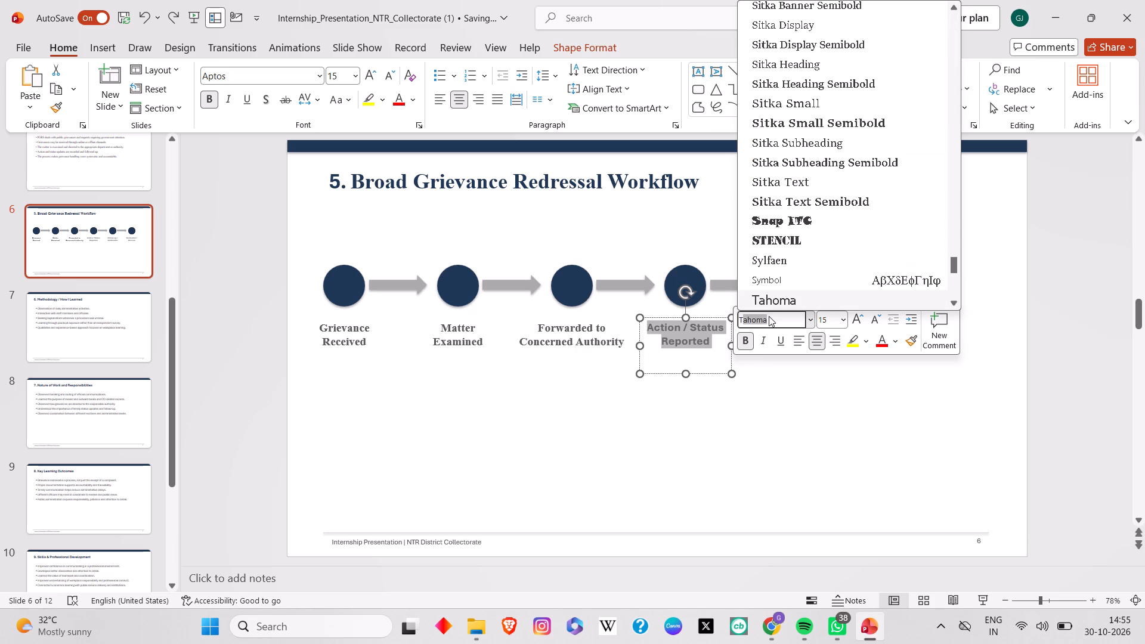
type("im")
left_click(805, 300)
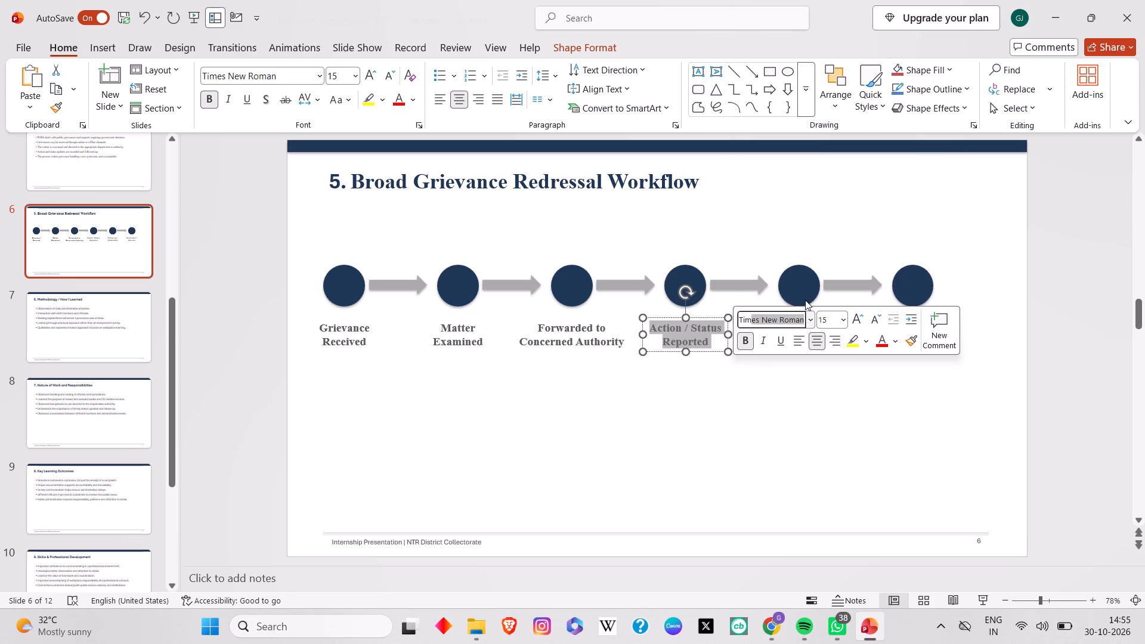
left_click(800, 392)
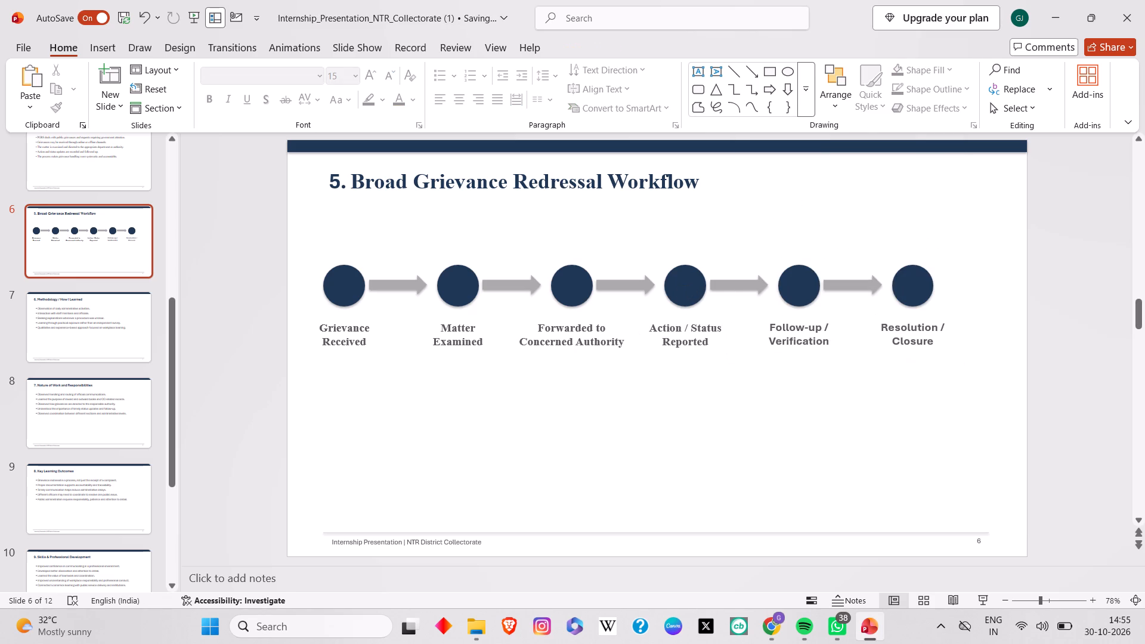
Set the font of the "Follow-up / Verification" label in the slide 6 workflow to Times New Roman.
left_click_drag(769, 326, 822, 342)
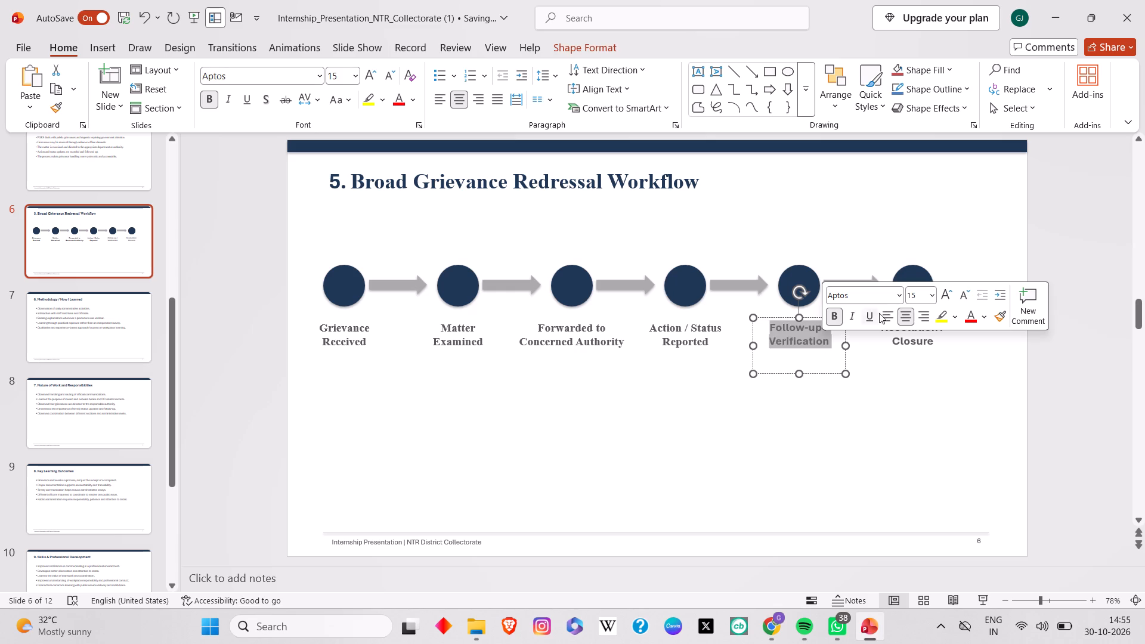
left_click(876, 291)
key("BackSpace")
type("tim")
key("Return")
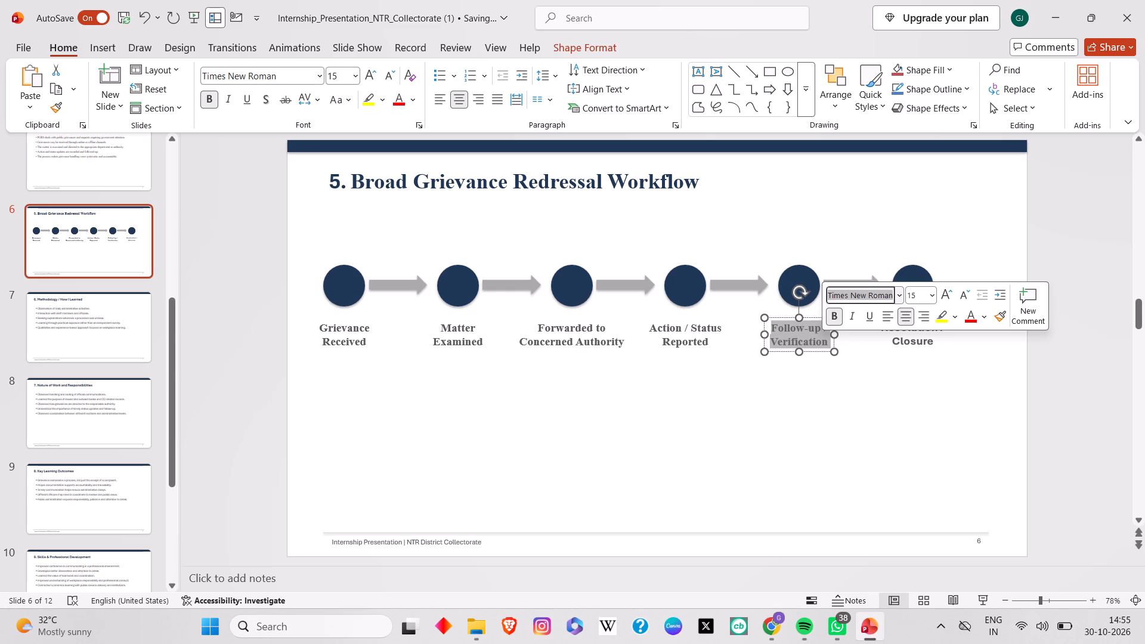
left_click(998, 382)
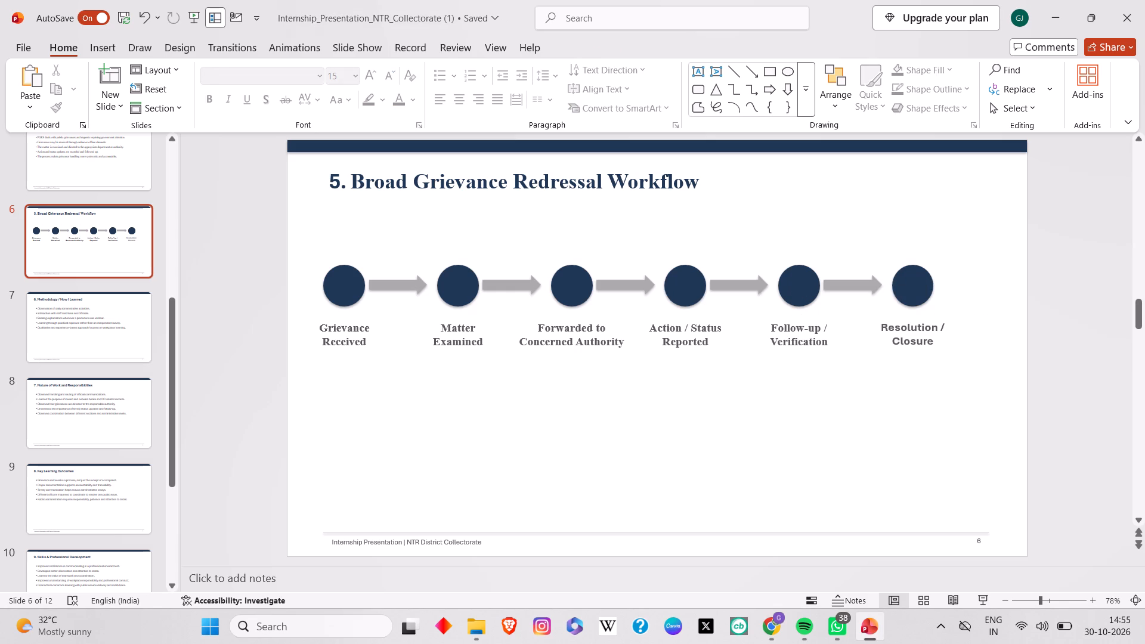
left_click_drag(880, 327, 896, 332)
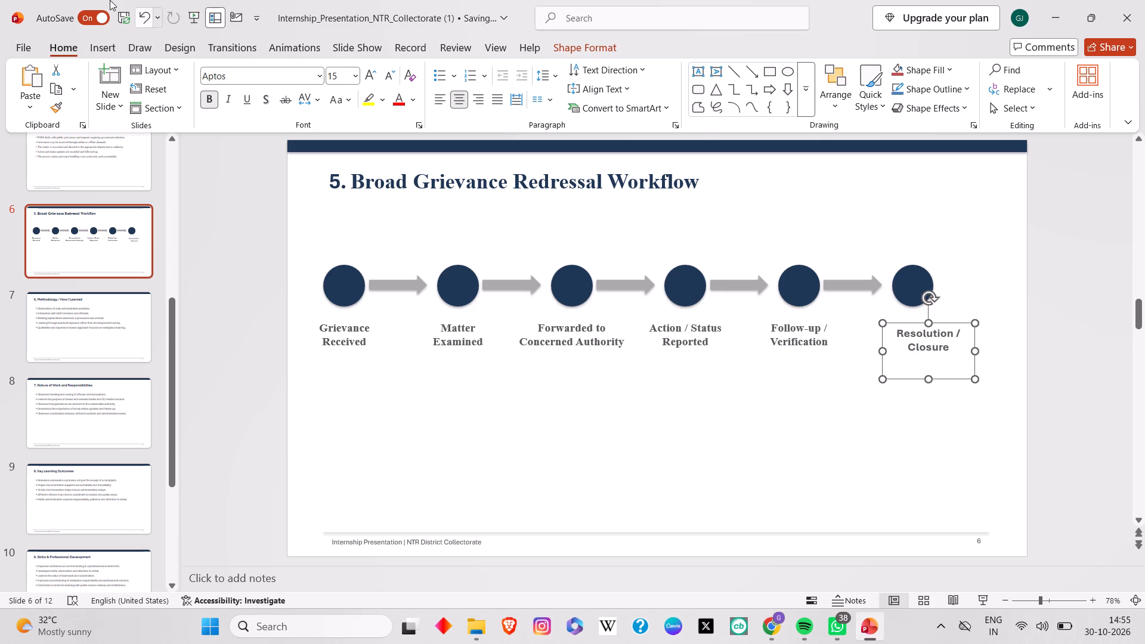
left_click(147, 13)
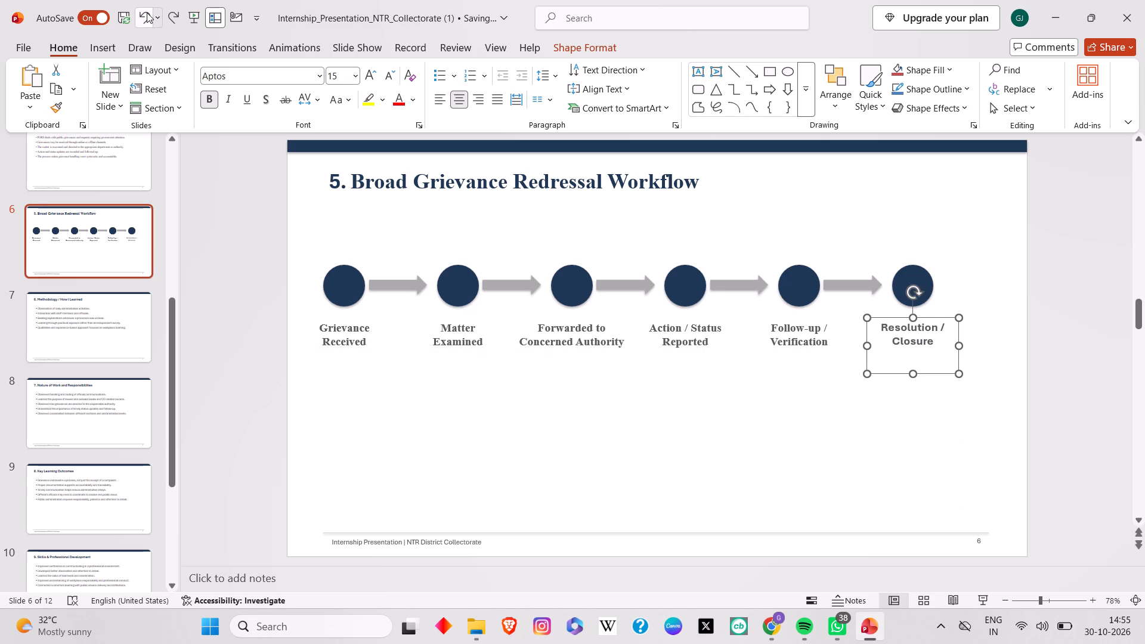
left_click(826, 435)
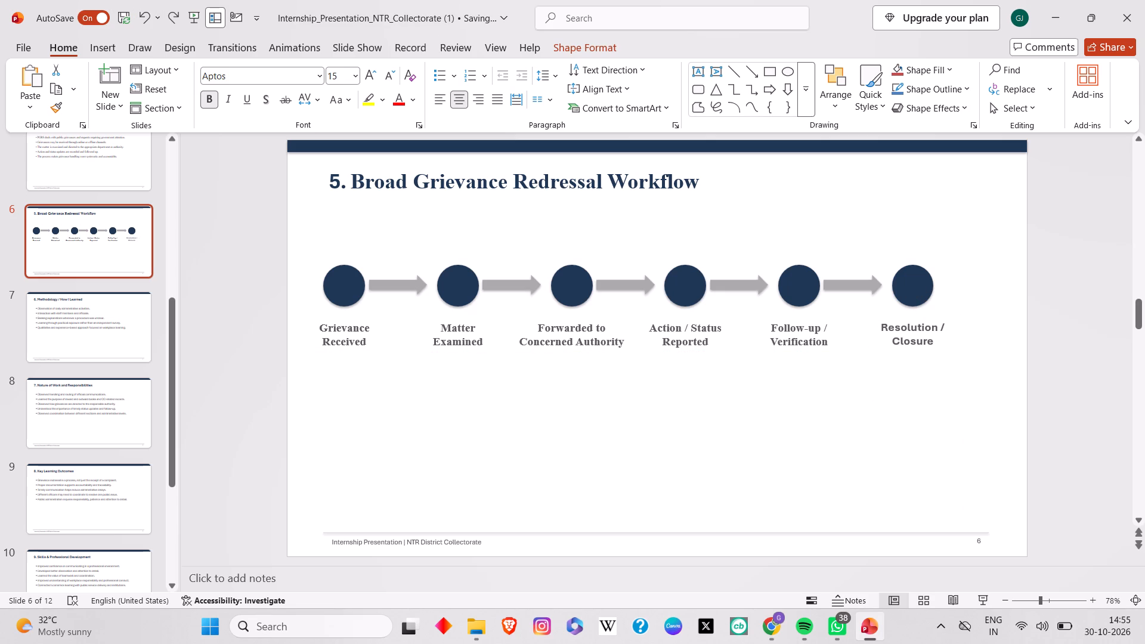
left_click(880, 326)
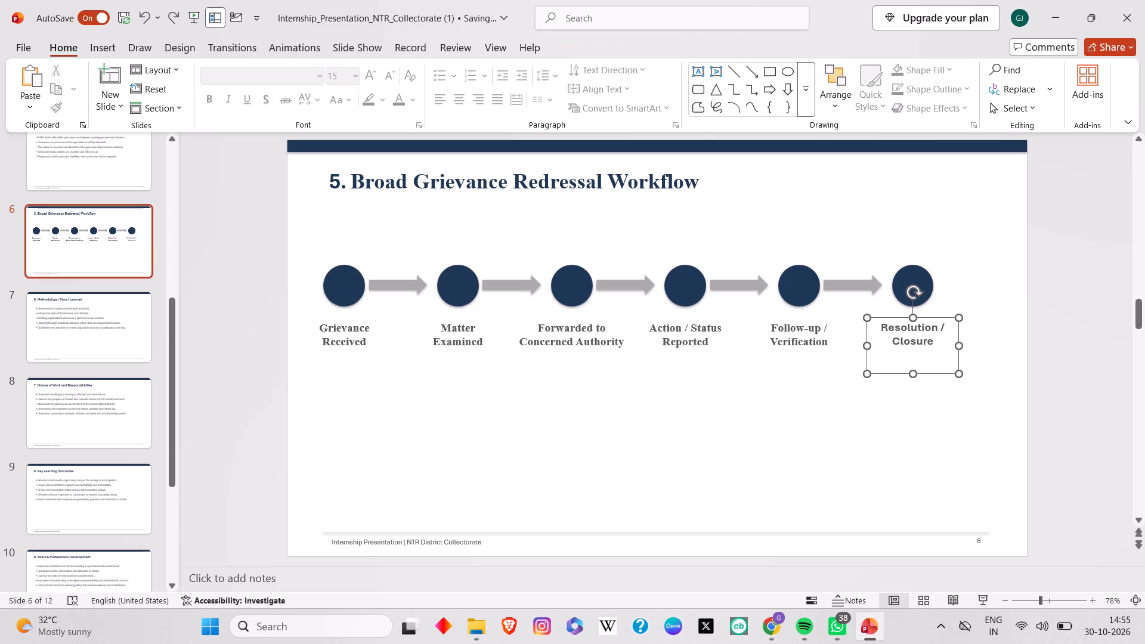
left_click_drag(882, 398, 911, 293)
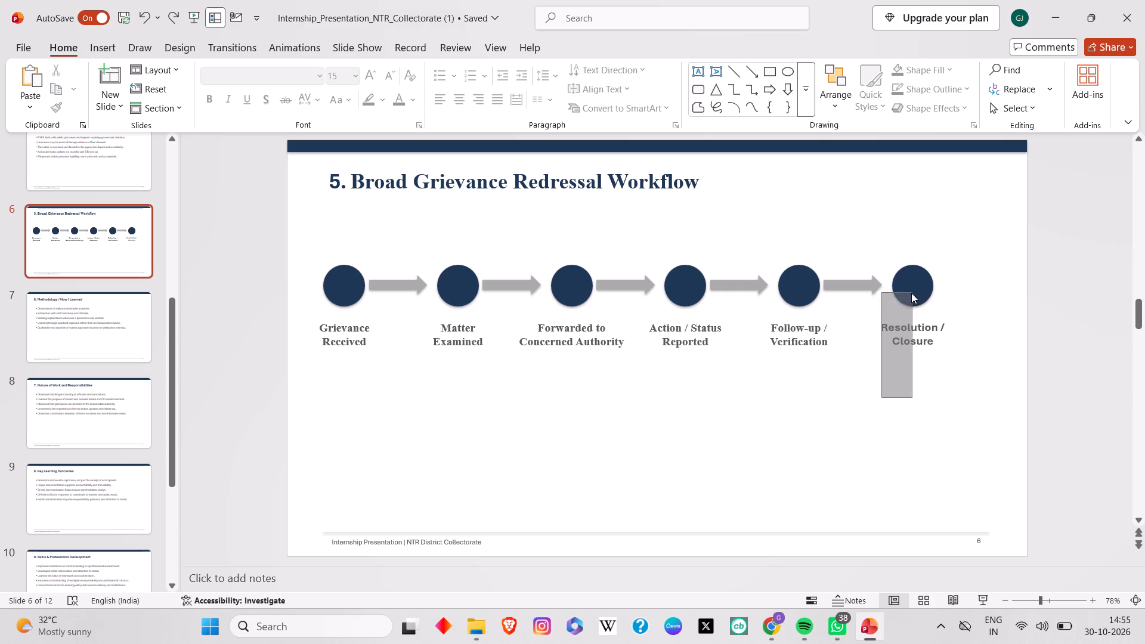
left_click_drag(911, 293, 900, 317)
Set the font of the "Resolution / Closure" label in the slide 6 workflow to Times New Roman.
left_click_drag(883, 326, 884, 326)
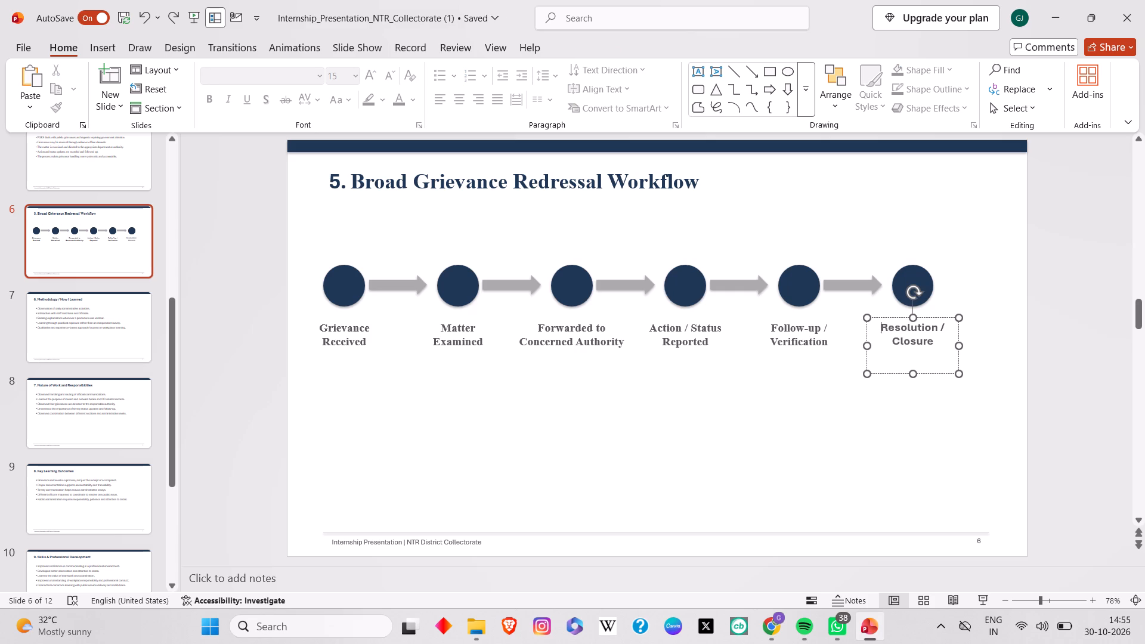
left_click_drag(884, 326, 930, 347)
left_click(972, 305)
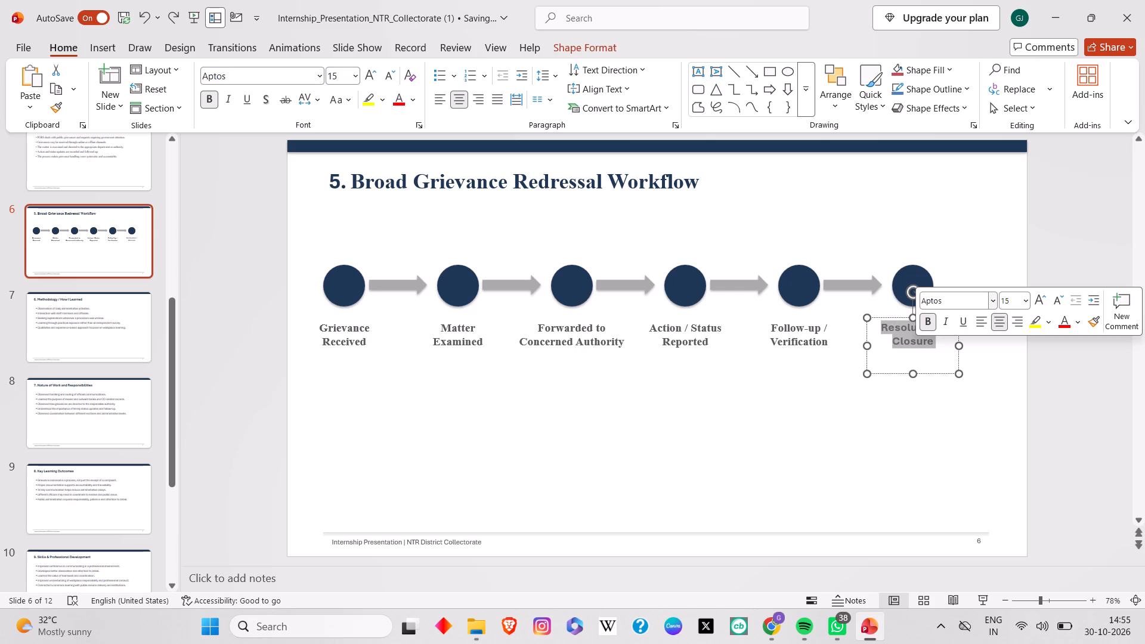
key("BackSpace")
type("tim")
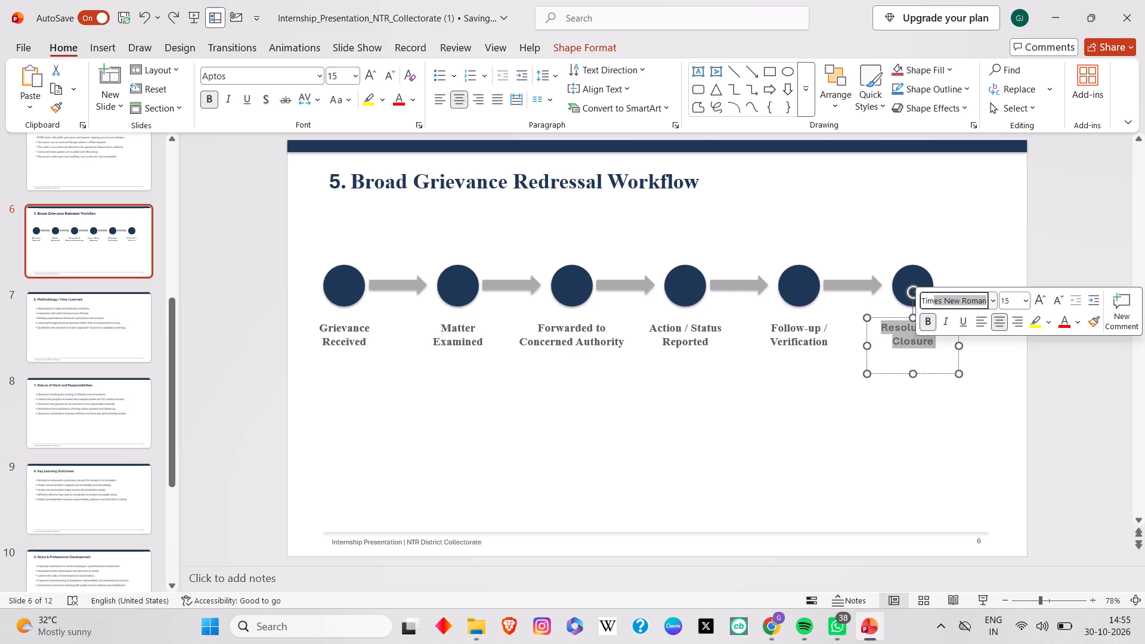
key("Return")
left_click(975, 363)
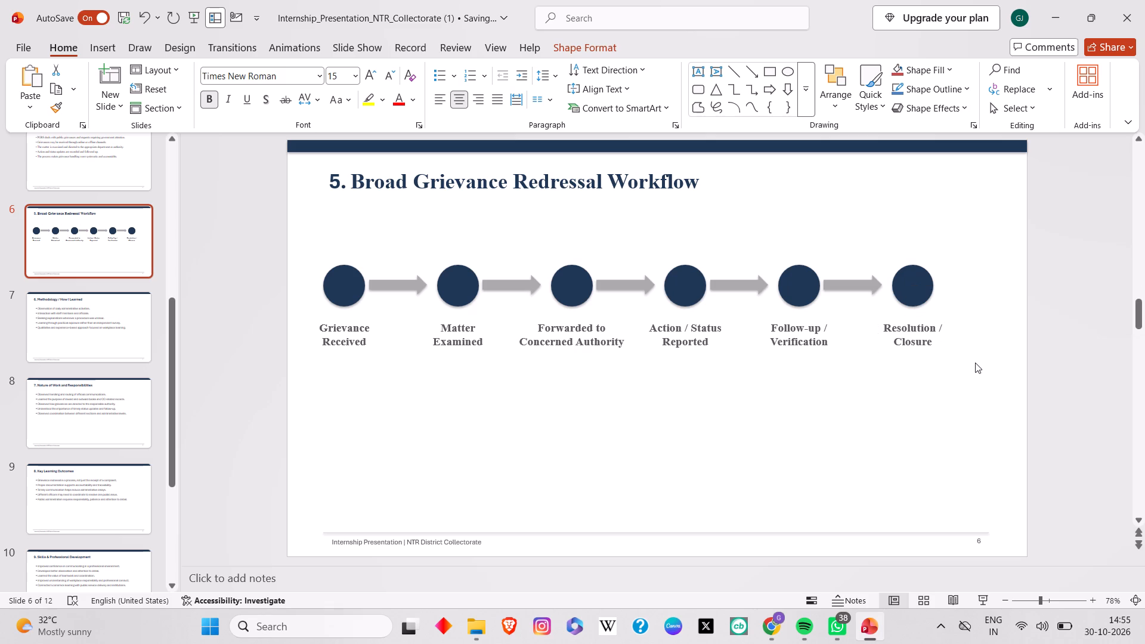
Set the font of the "Methodology / How I Learned" heading text on slide 7, after its number, to Times New Roman.
left_click(75, 326)
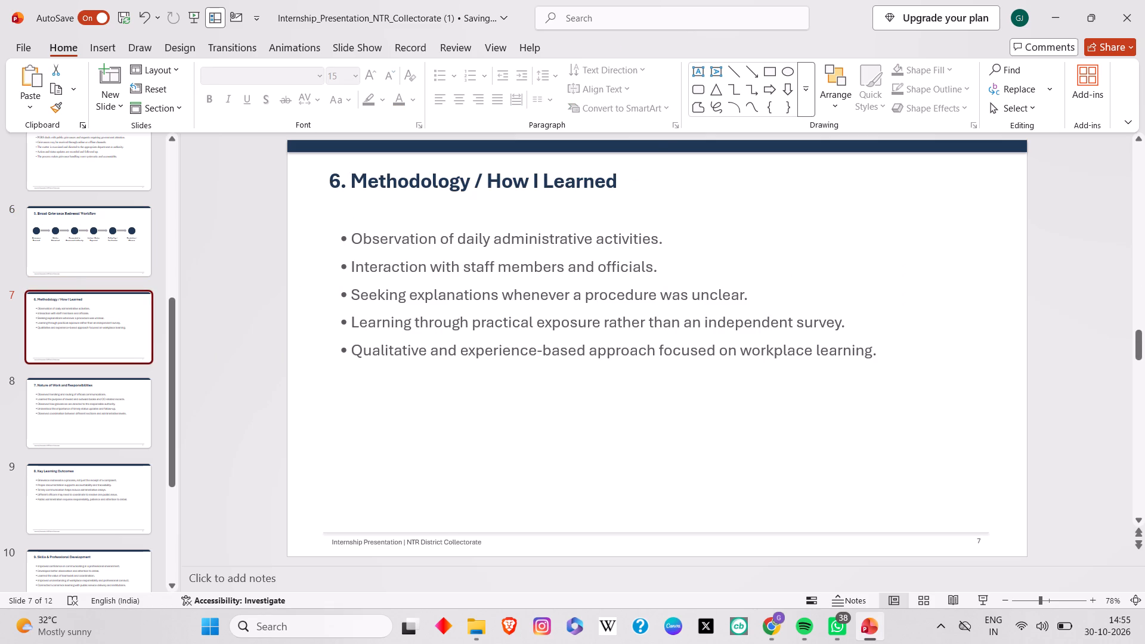
left_click(349, 173)
left_click_drag(352, 183, 605, 193)
left_click(665, 146)
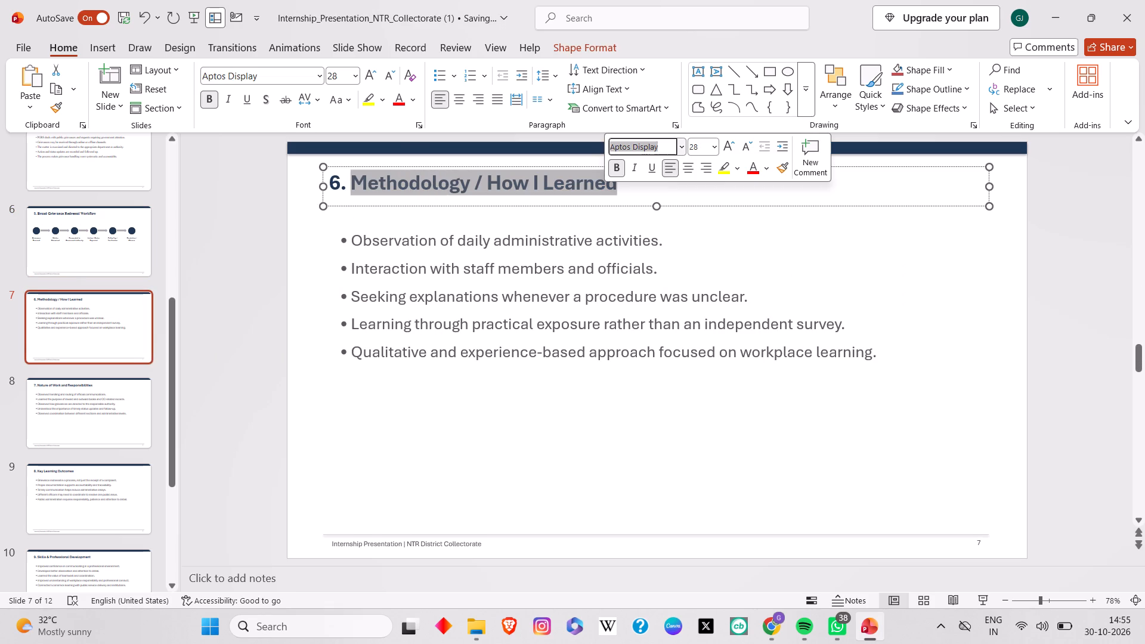
key("BackSpace")
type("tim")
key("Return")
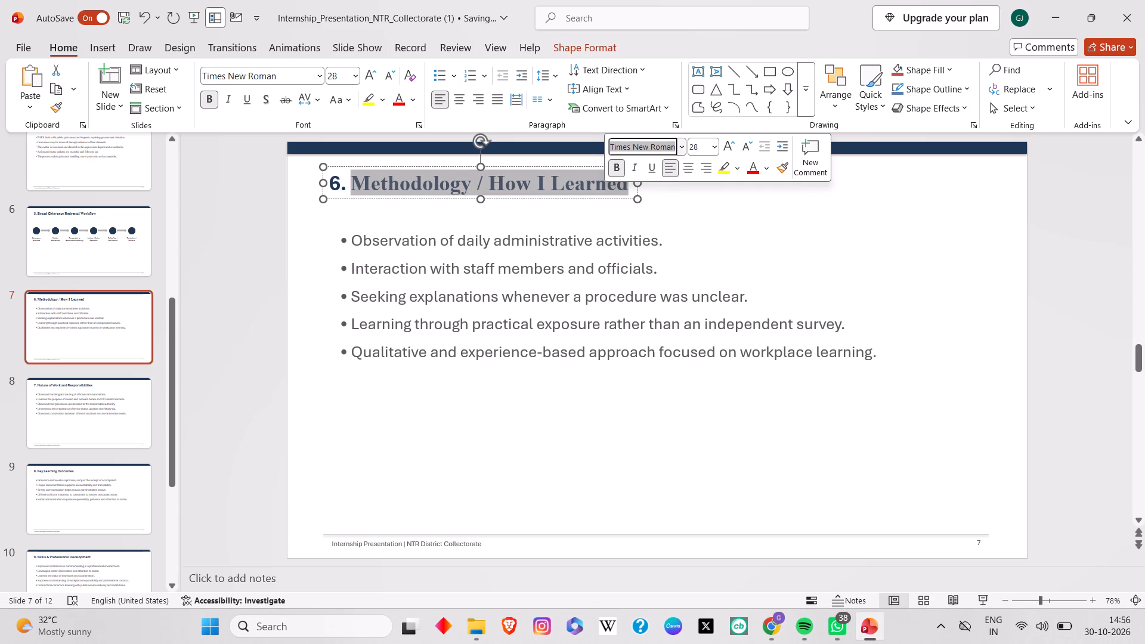
Set the font of the five bullet points under the slide 7 methodology heading to Times New Roman.
left_click_drag(348, 241, 691, 366)
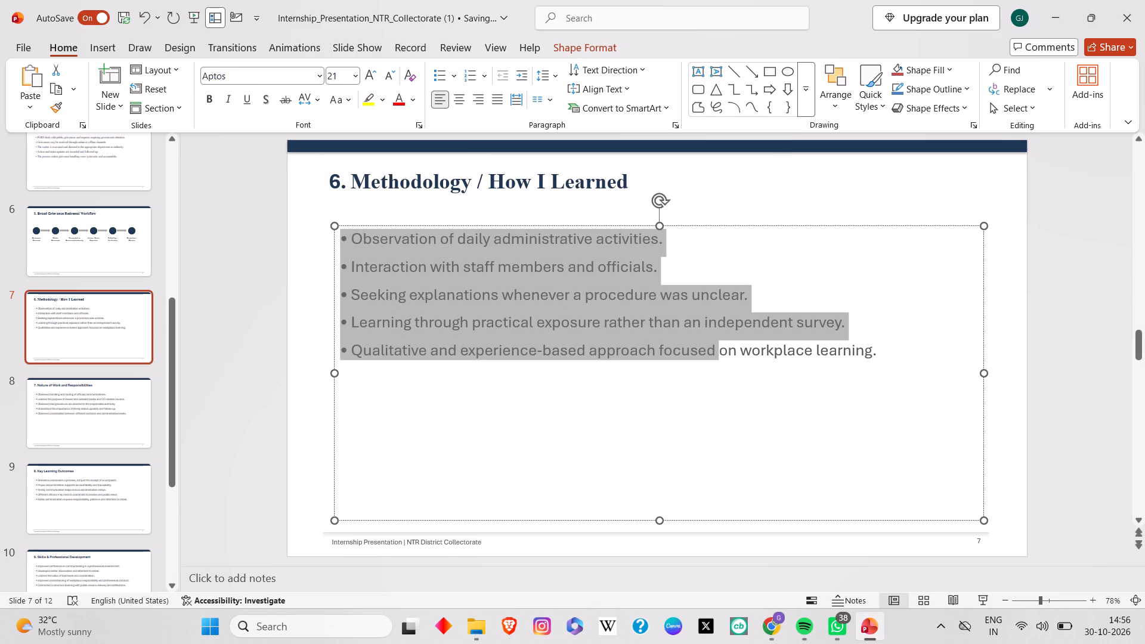
left_click_drag(691, 366, 875, 362)
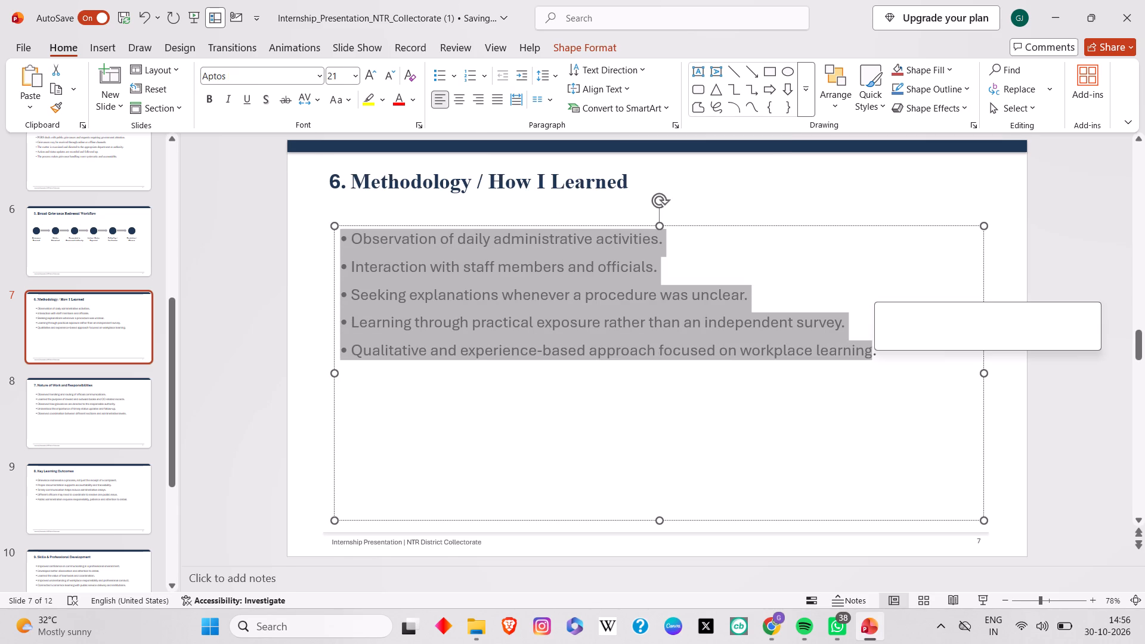
left_click(930, 316)
key("BackSpace")
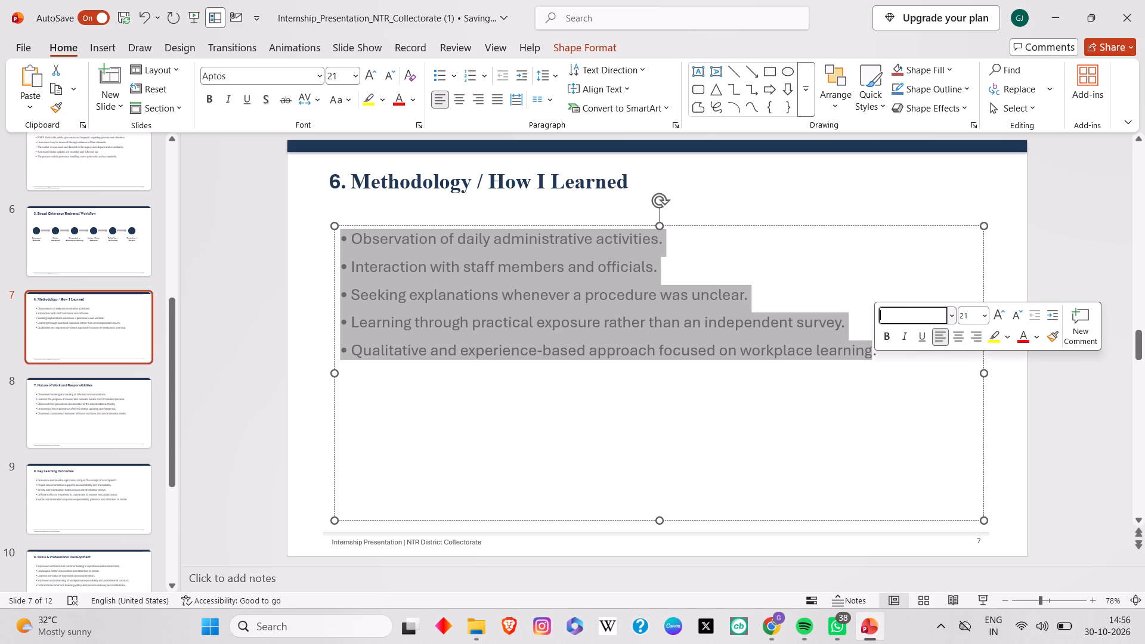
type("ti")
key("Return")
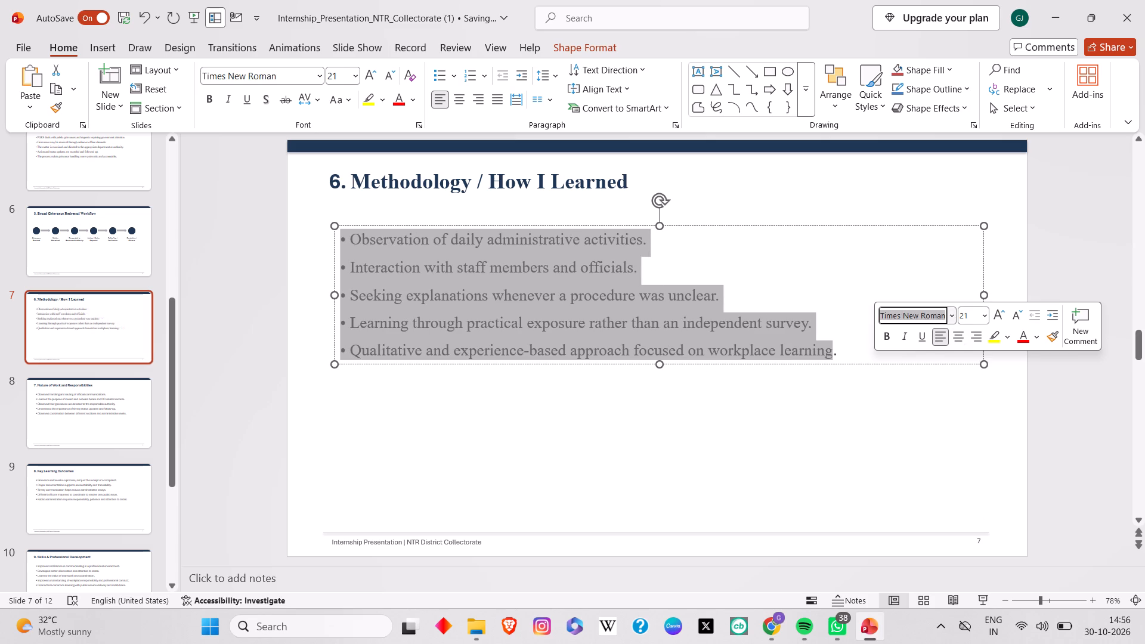
Set the font of the "Nature of Work and Responsibilities" heading text on slide 8, after the digit 7, to Times New Roman.
left_click(50, 407)
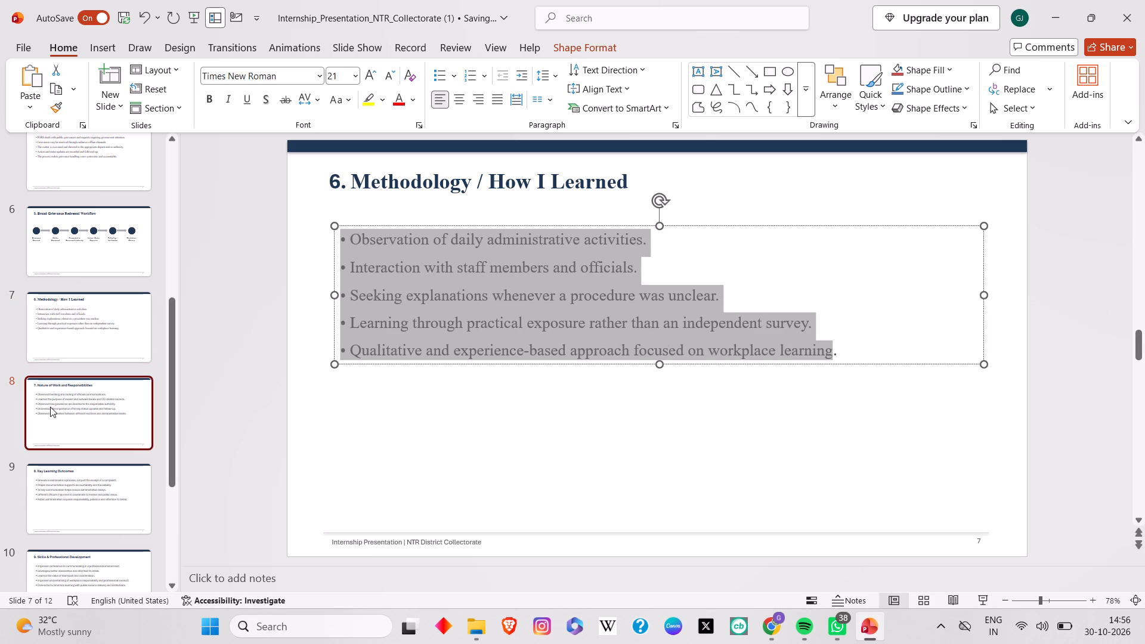
left_click(351, 180)
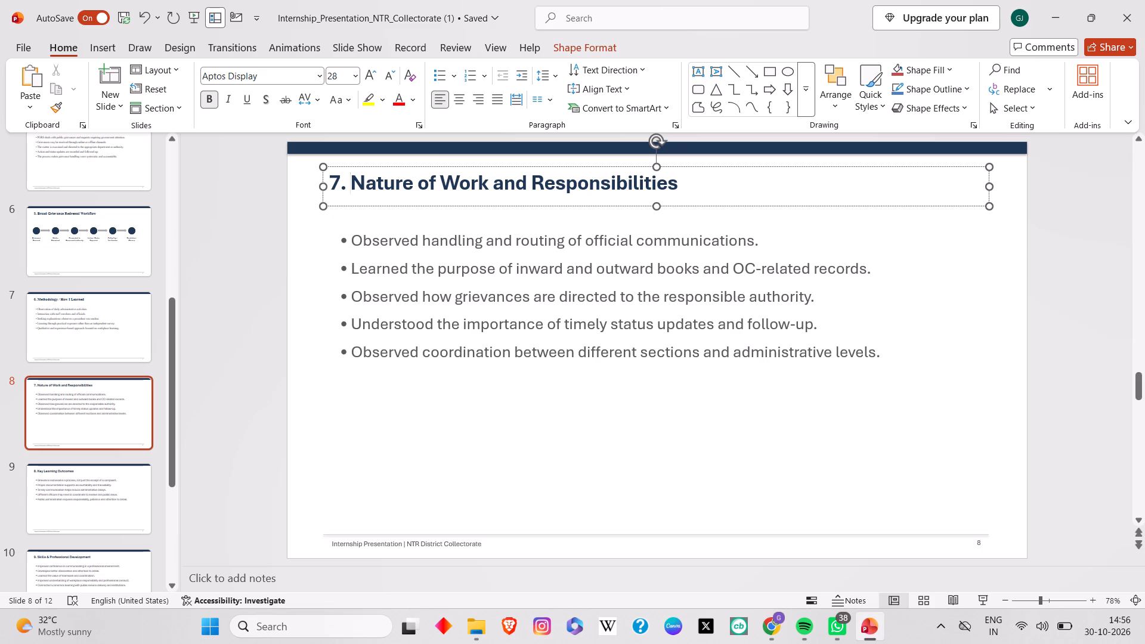
left_click_drag(348, 182, 692, 193)
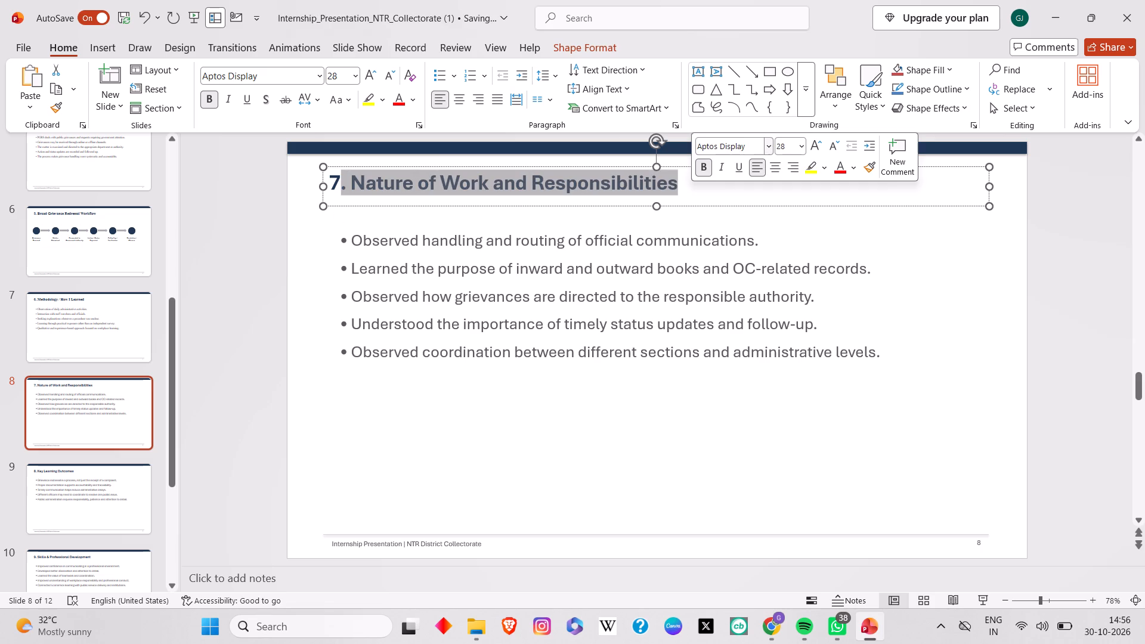
left_click(762, 145)
key("BackSpace")
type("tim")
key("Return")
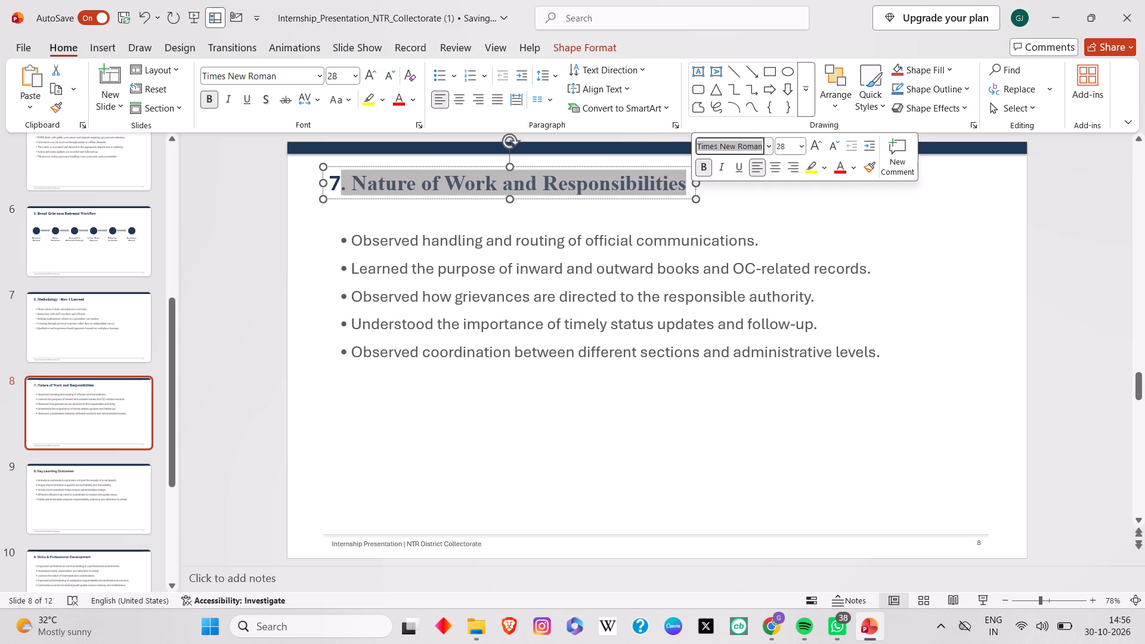
Set the font of all five bullet points on slide 8 to Times New Roman.
left_click_drag(348, 243, 643, 372)
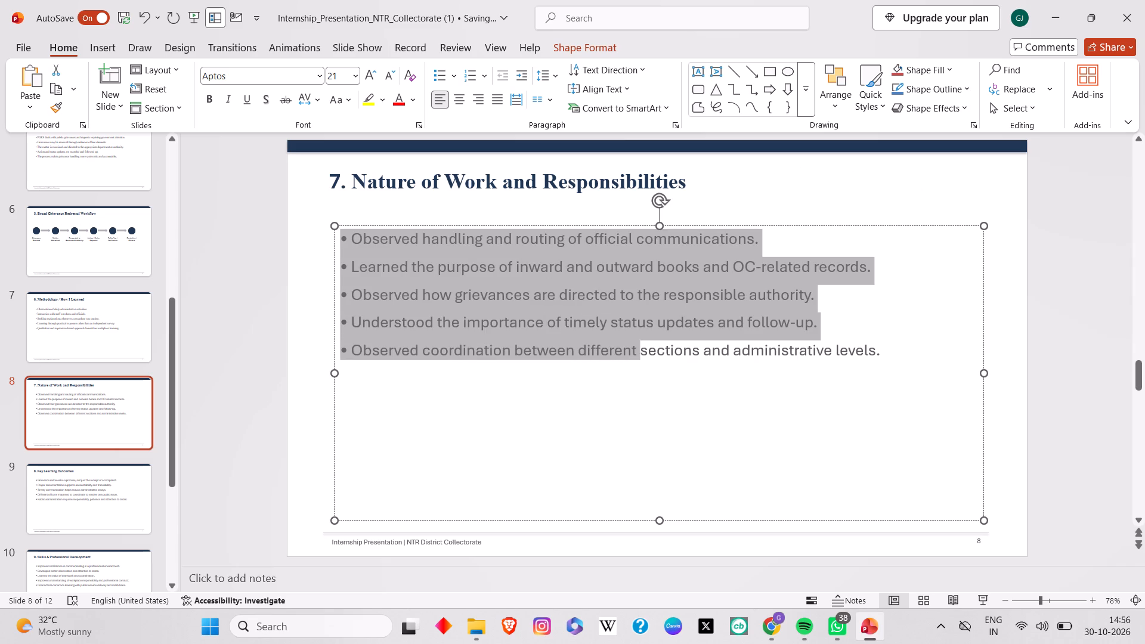
left_click_drag(643, 372, 849, 371)
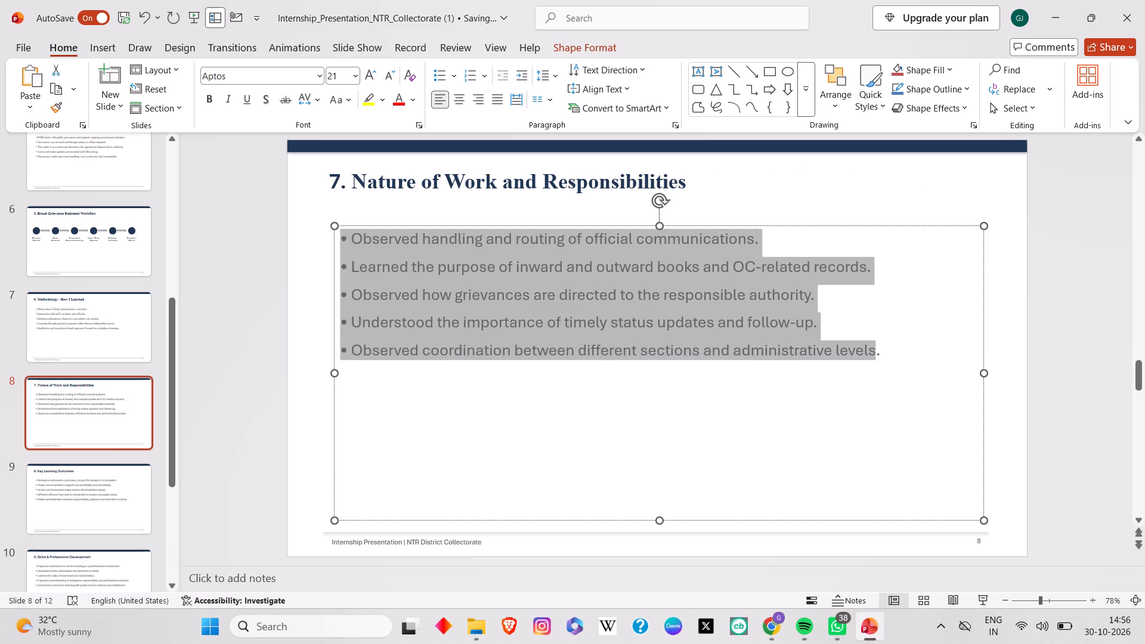
left_click_drag(849, 371, 907, 369)
left_click(960, 317)
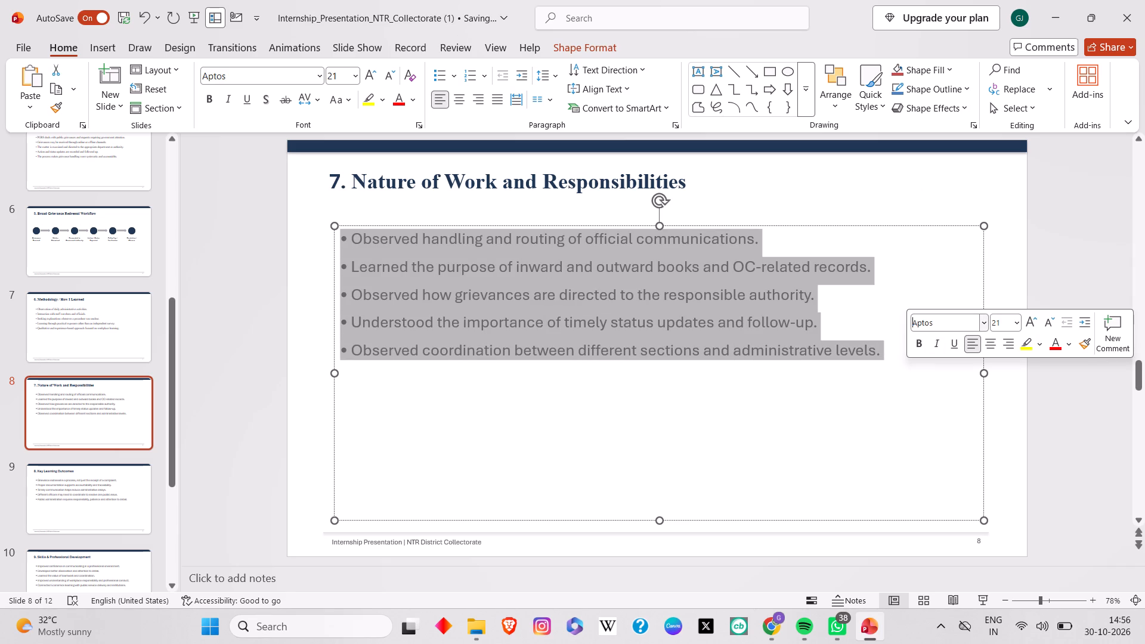
key("BackSpace")
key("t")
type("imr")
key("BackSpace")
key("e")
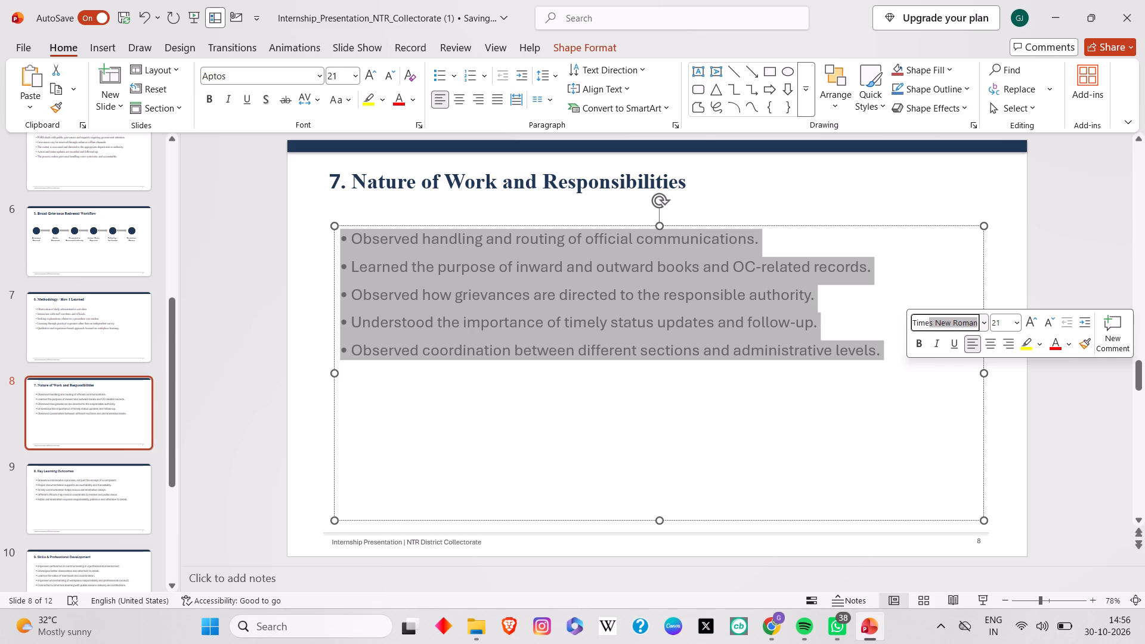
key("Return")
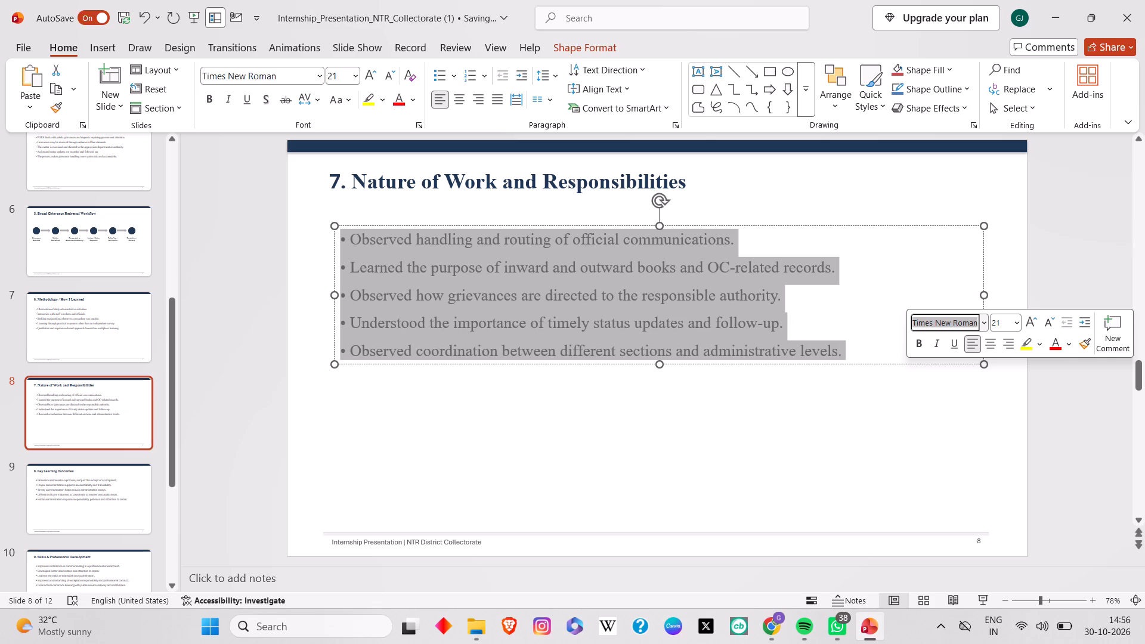
Set the font of the "Key Learning Outcomes" heading text on slide 9, after its number, to Times New Roman.
scroll(27, 373, "down", 2)
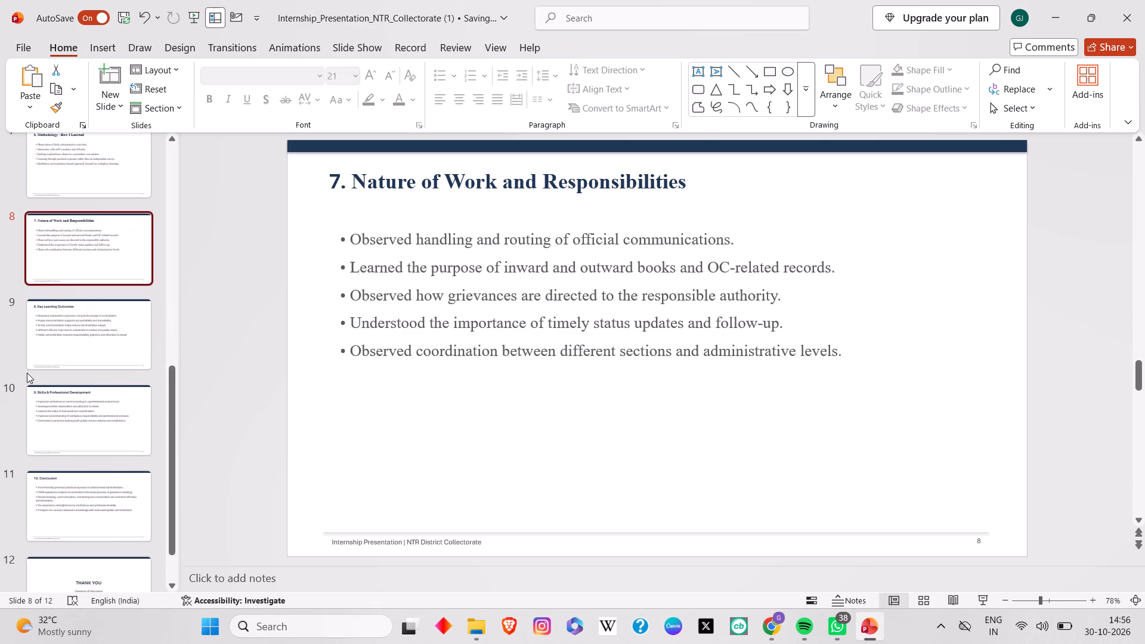
left_click(50, 351)
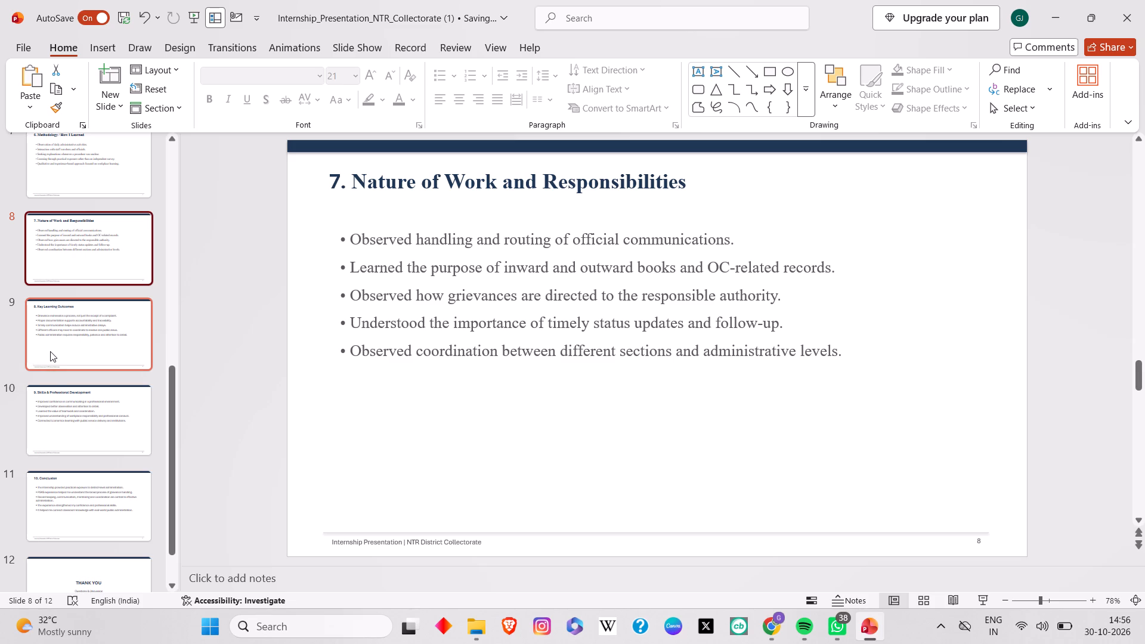
left_click_drag(355, 179, 555, 197)
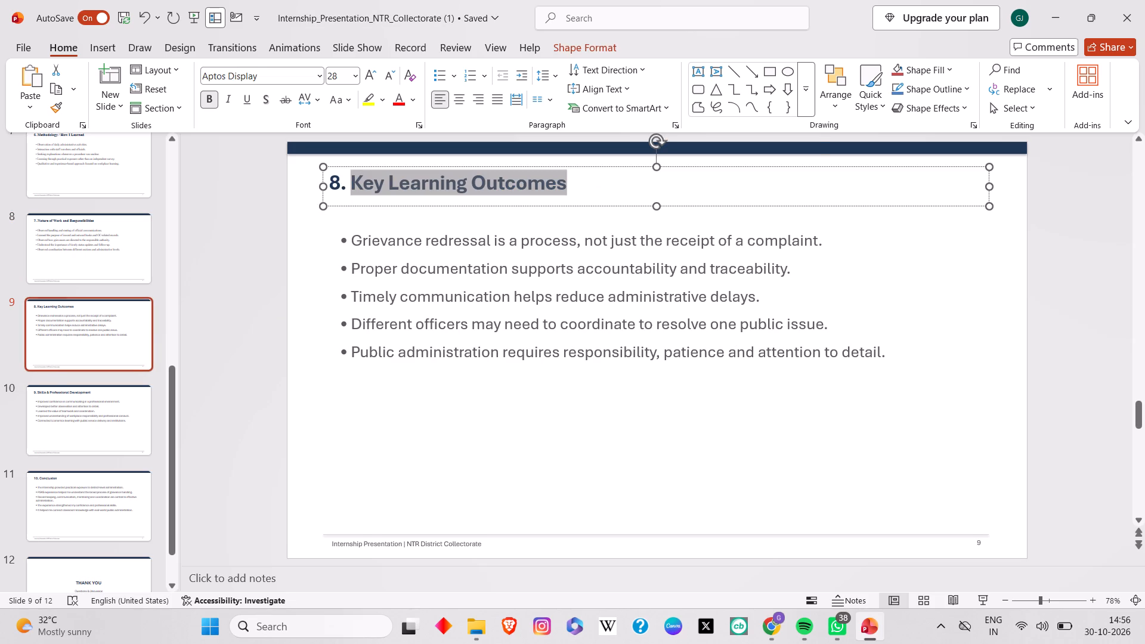
left_click_drag(555, 197, 596, 189)
left_click(673, 147)
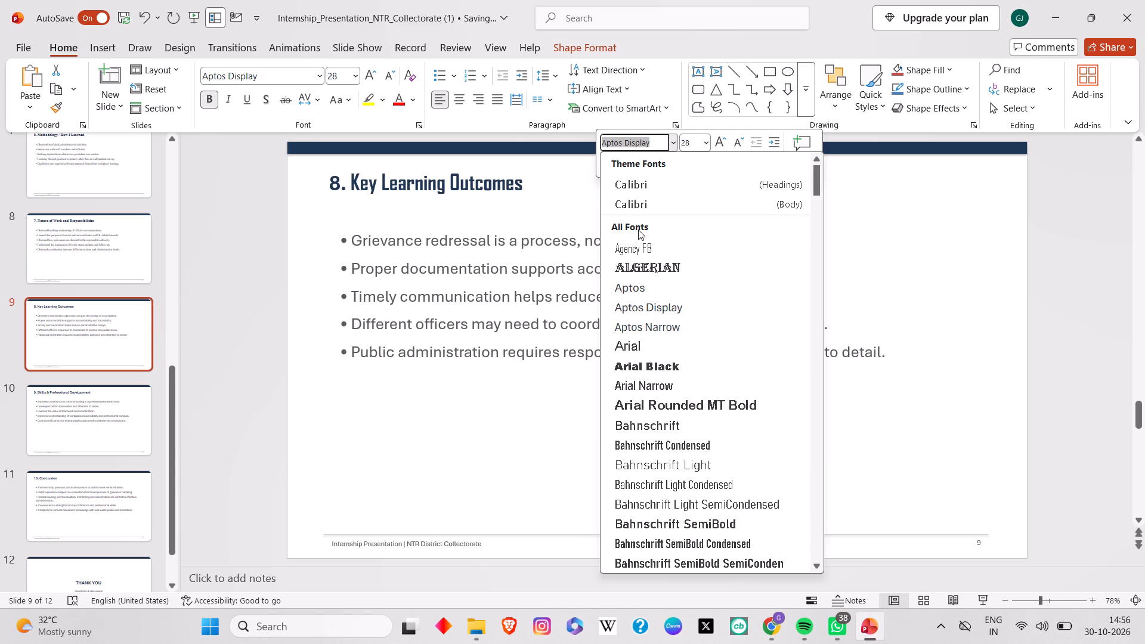
key("BackSpace")
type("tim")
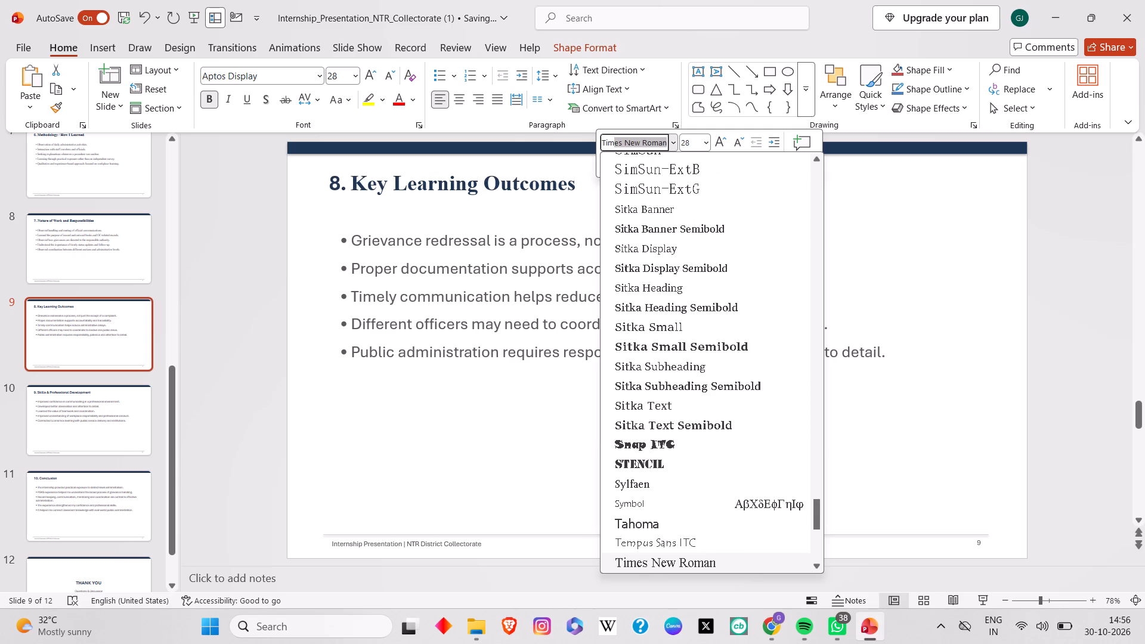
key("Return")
Set the font of all five bullet points on slide 9, including the end of the last one, to Times New Roman.
left_click_drag(349, 234, 692, 400)
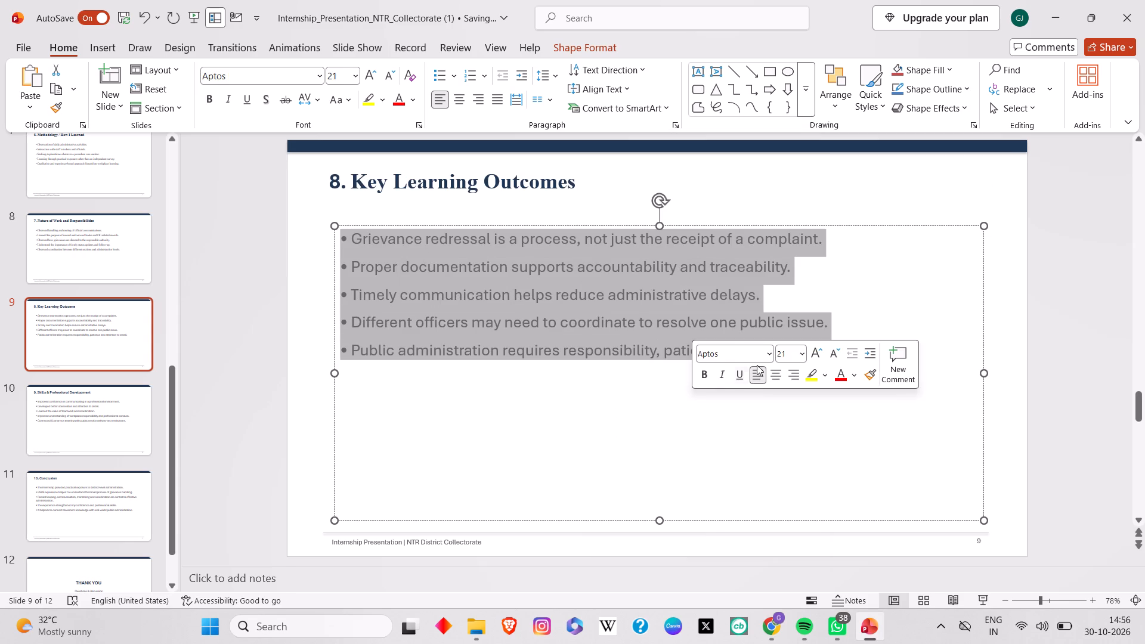
left_click(756, 353)
key("BackSpace")
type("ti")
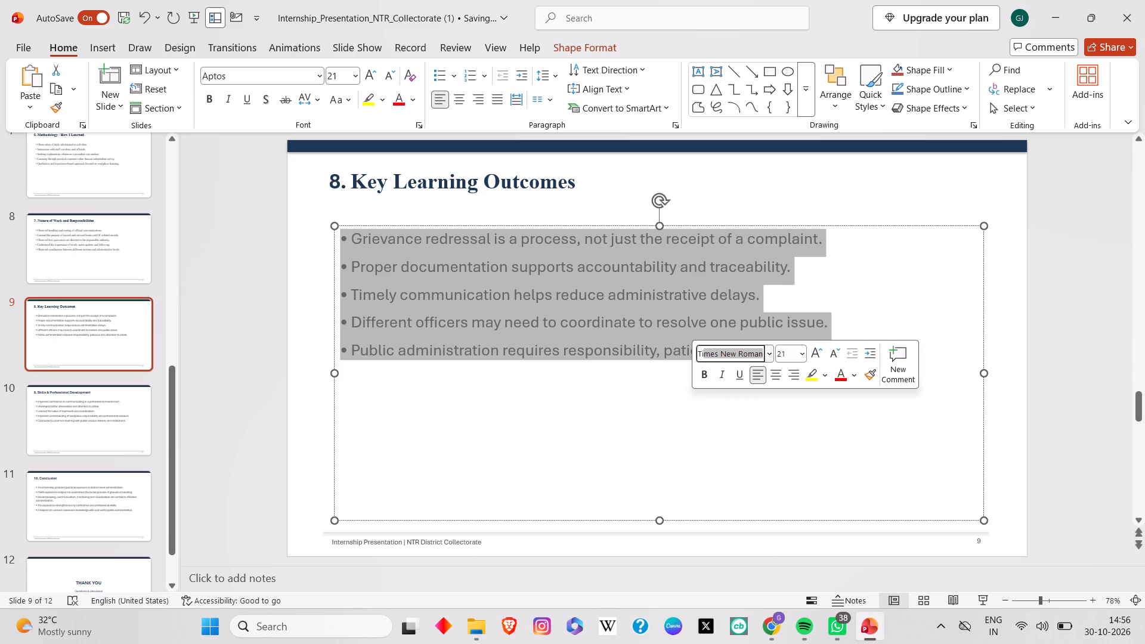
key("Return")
left_click(801, 459)
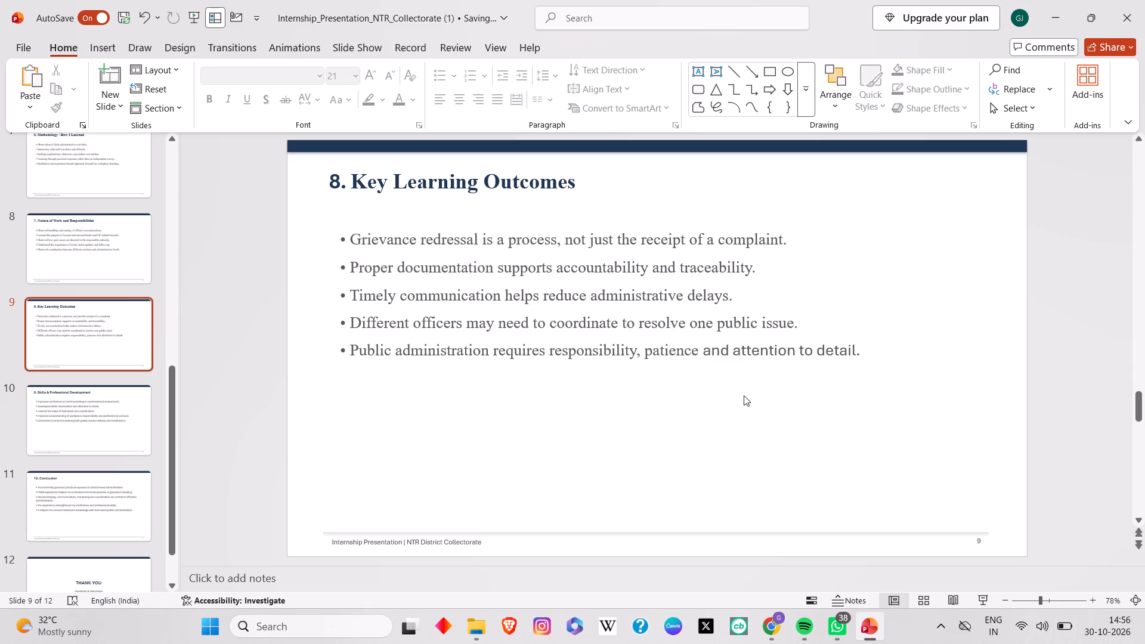
left_click_drag(704, 347, 878, 340)
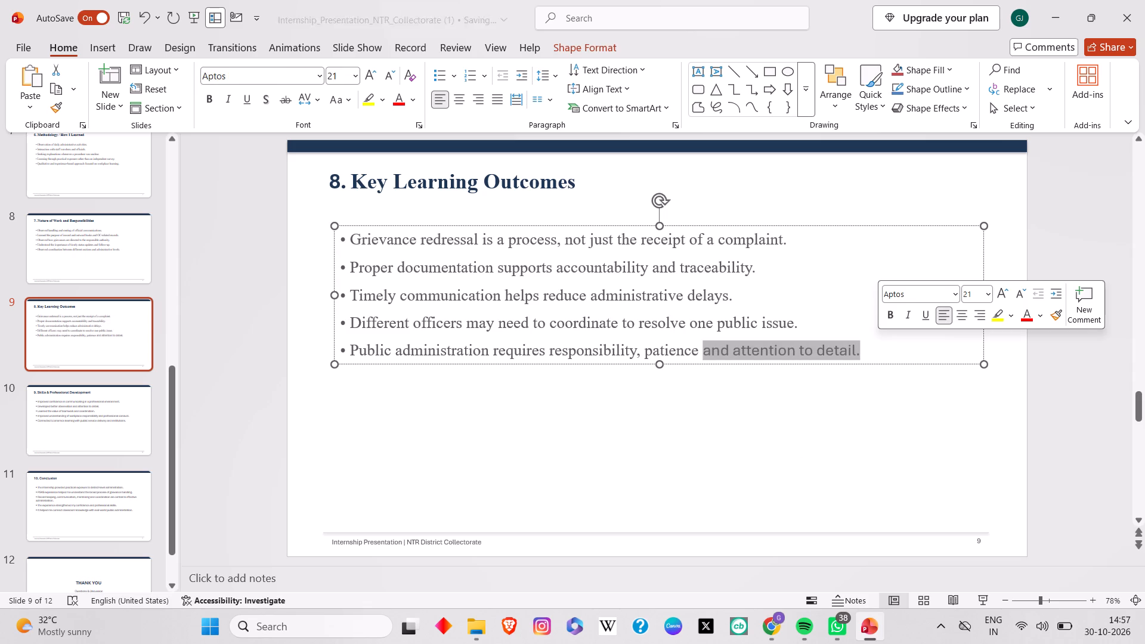
left_click(912, 293)
key("BackSpace")
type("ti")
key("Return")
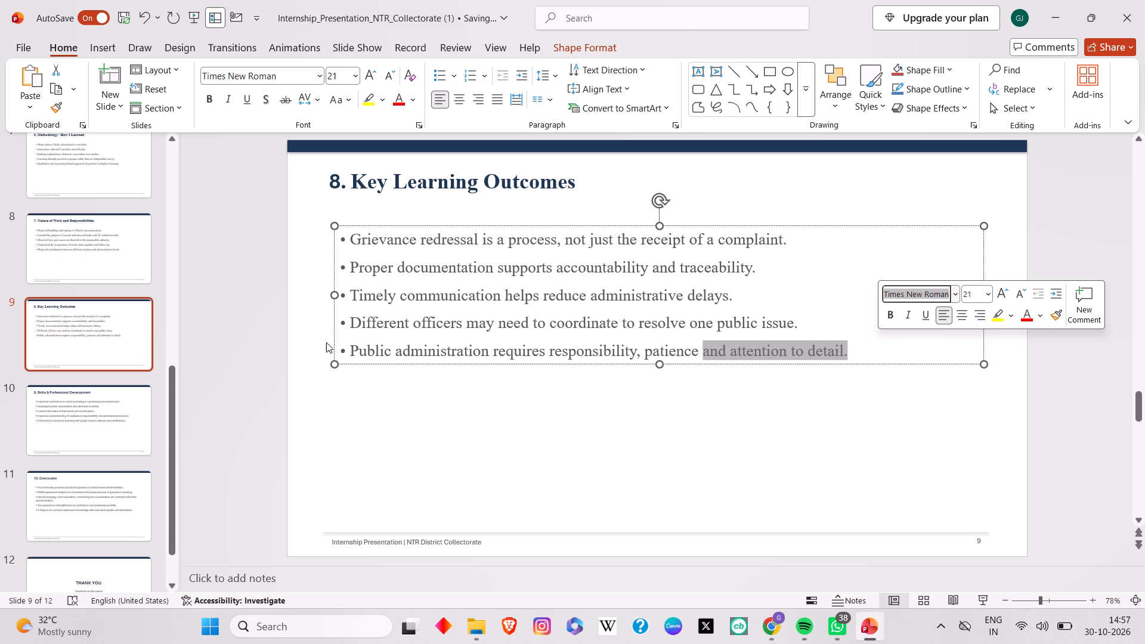
Set the font of the "Skills & Professional Development" heading text on slide 10, after the digit 9, to Times New Roman.
left_click(67, 416)
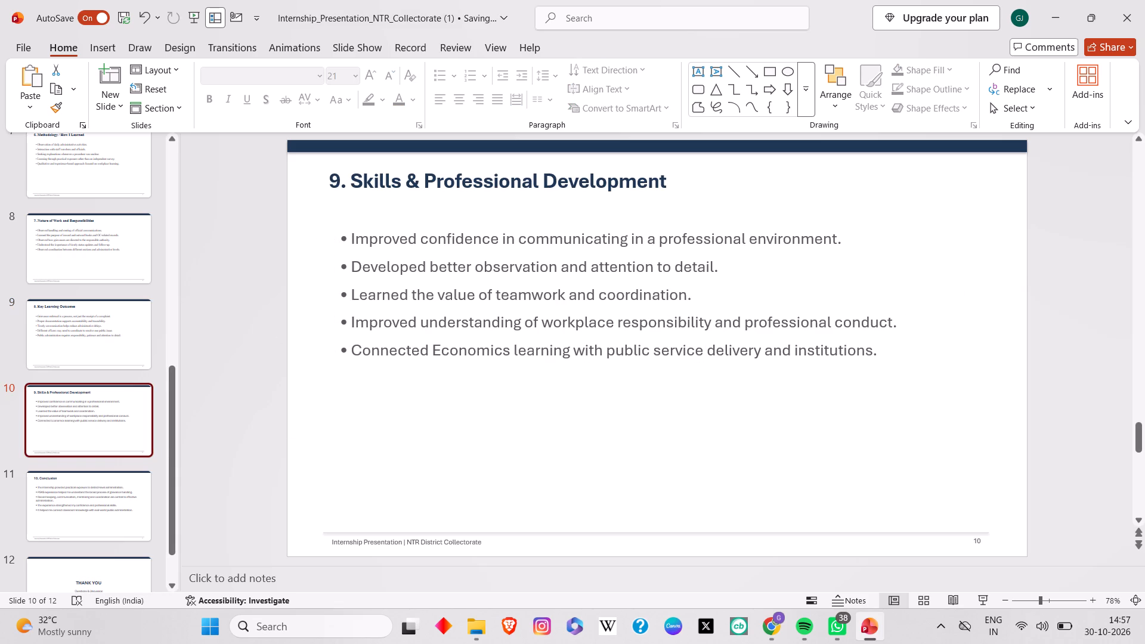
left_click_drag(343, 178, 364, 184)
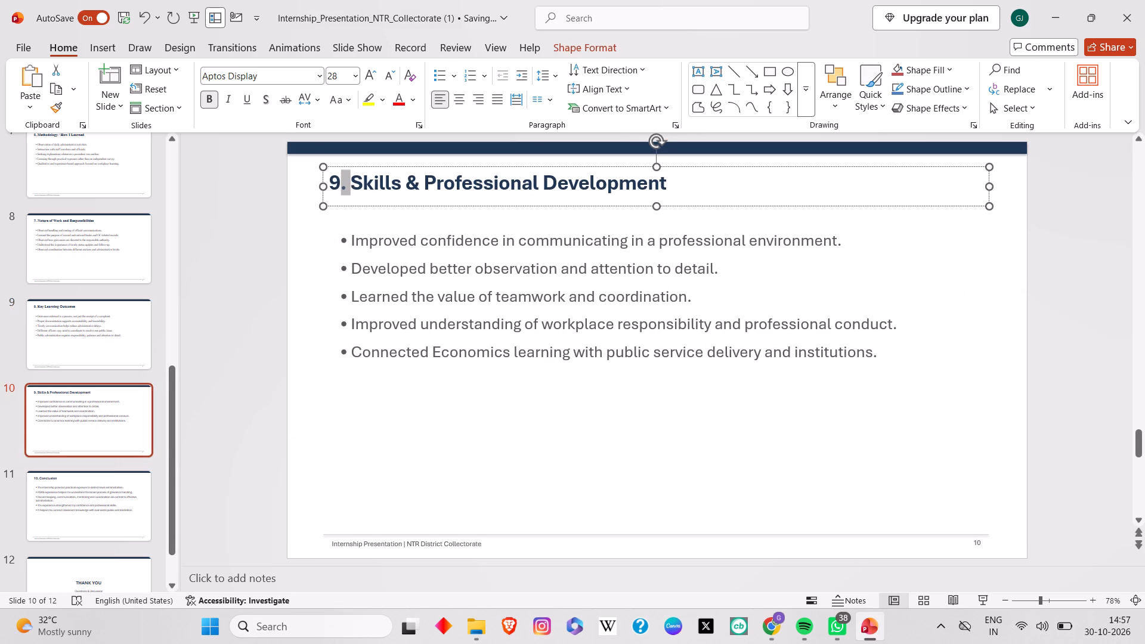
left_click_drag(364, 184, 654, 193)
left_click(728, 145)
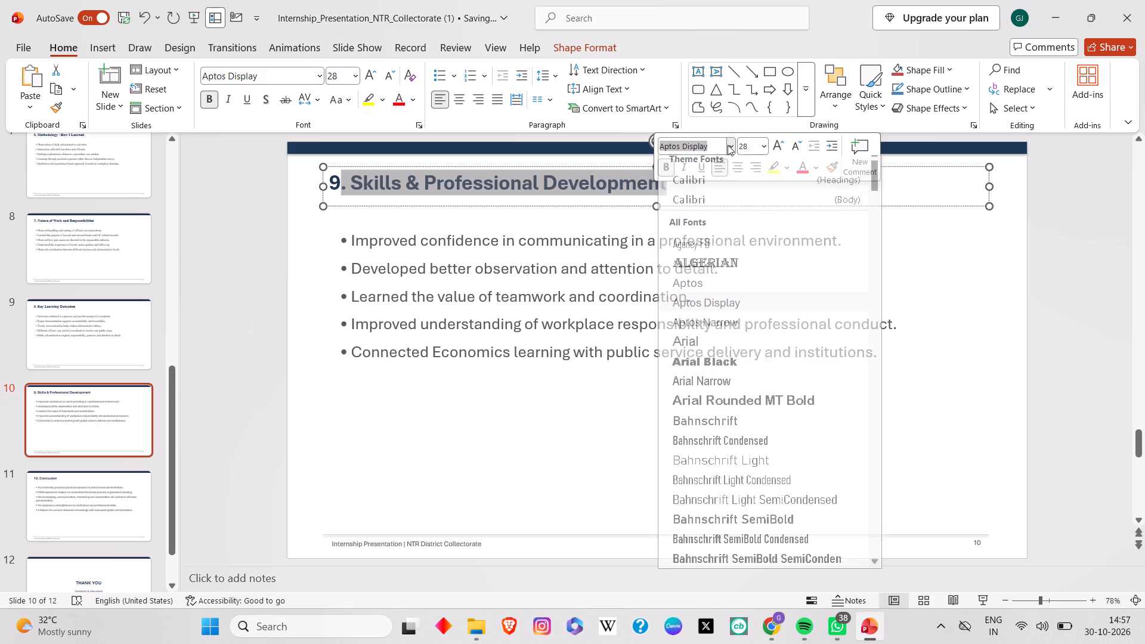
key("BackSpace")
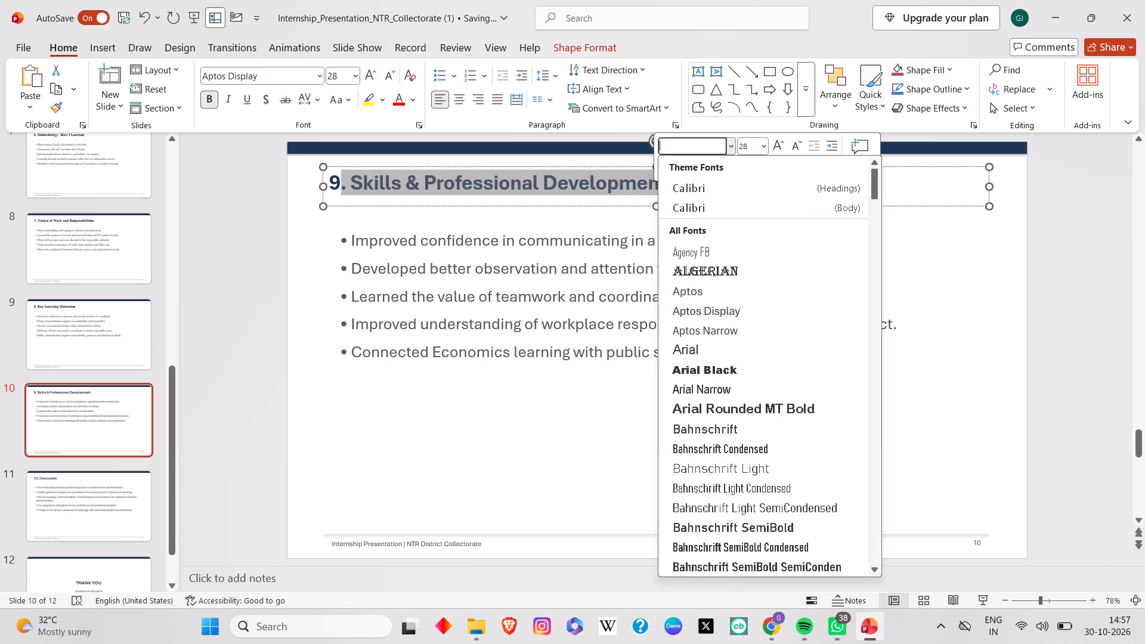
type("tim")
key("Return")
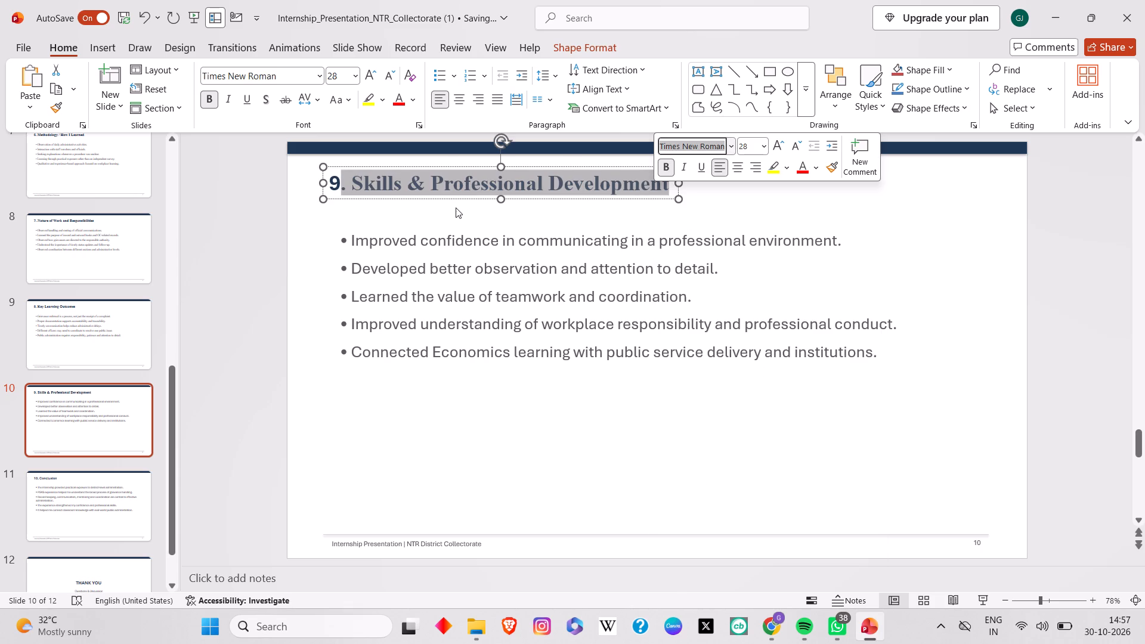
Set the font of all five bullet points on slide 10, including the first line's bullet character, to Times New Roman.
left_click_drag(350, 237, 615, 372)
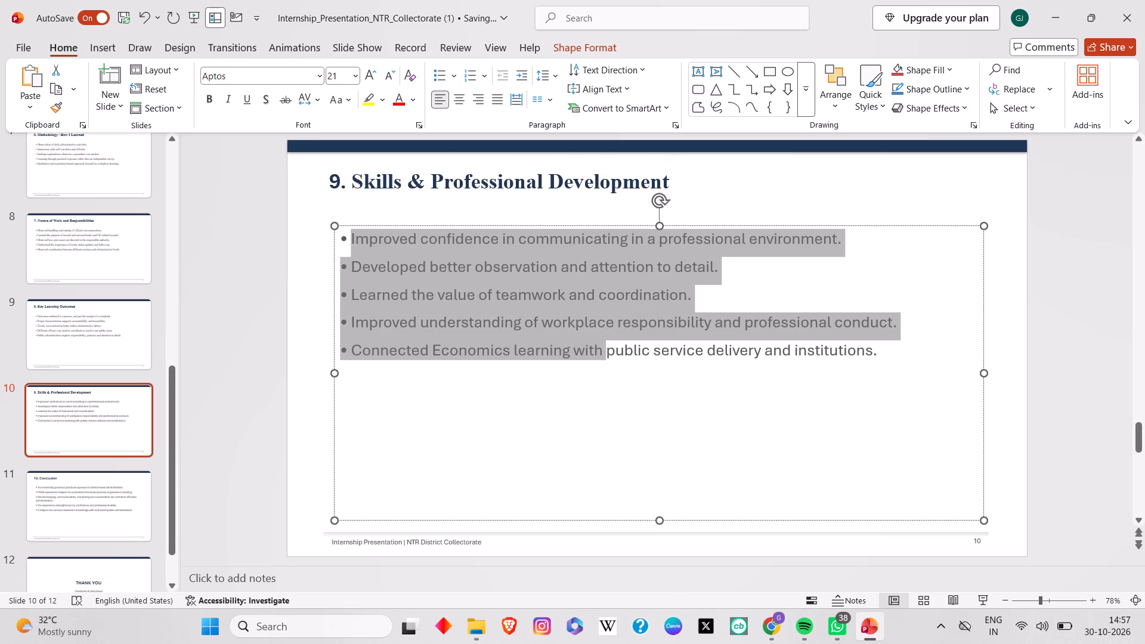
left_click_drag(615, 372, 857, 370)
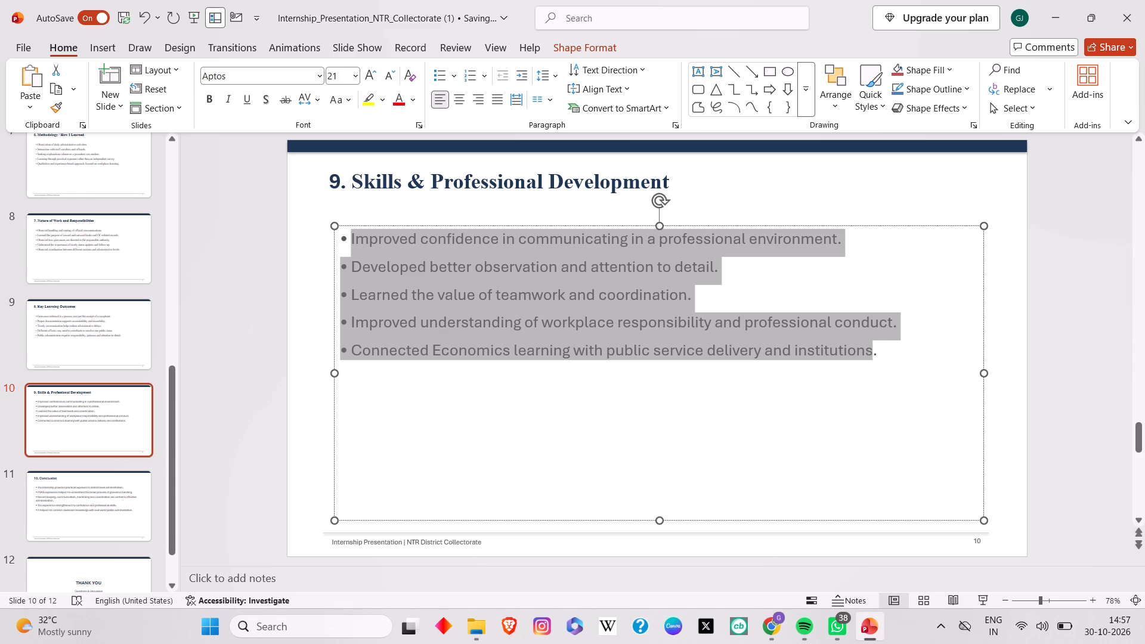
left_click_drag(857, 370, 906, 367)
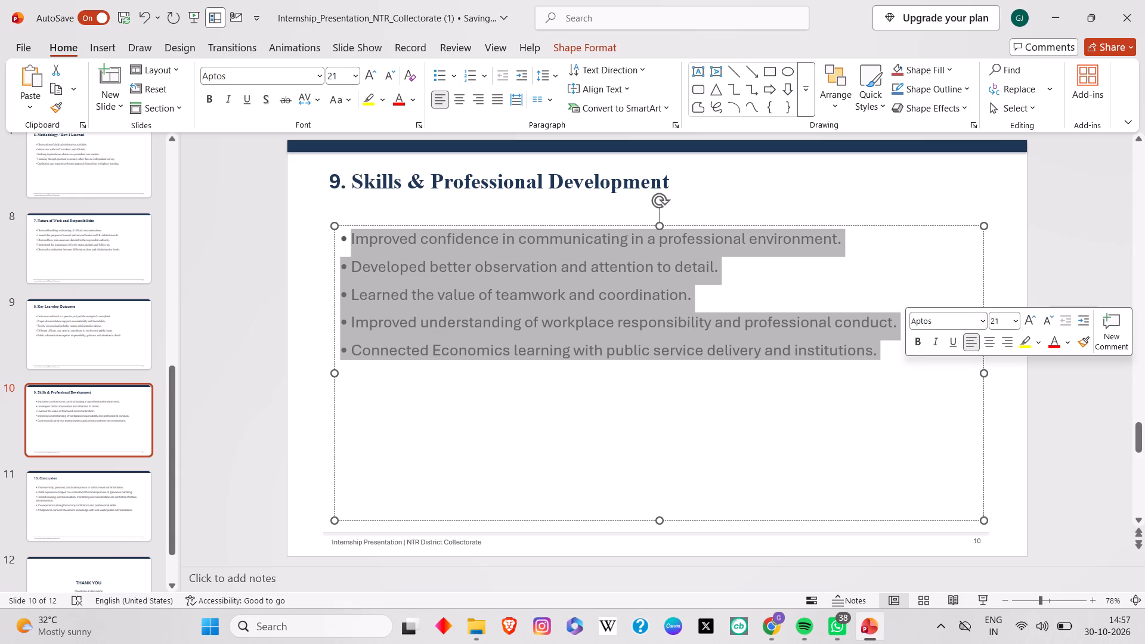
left_click(930, 321)
key("BackSpace")
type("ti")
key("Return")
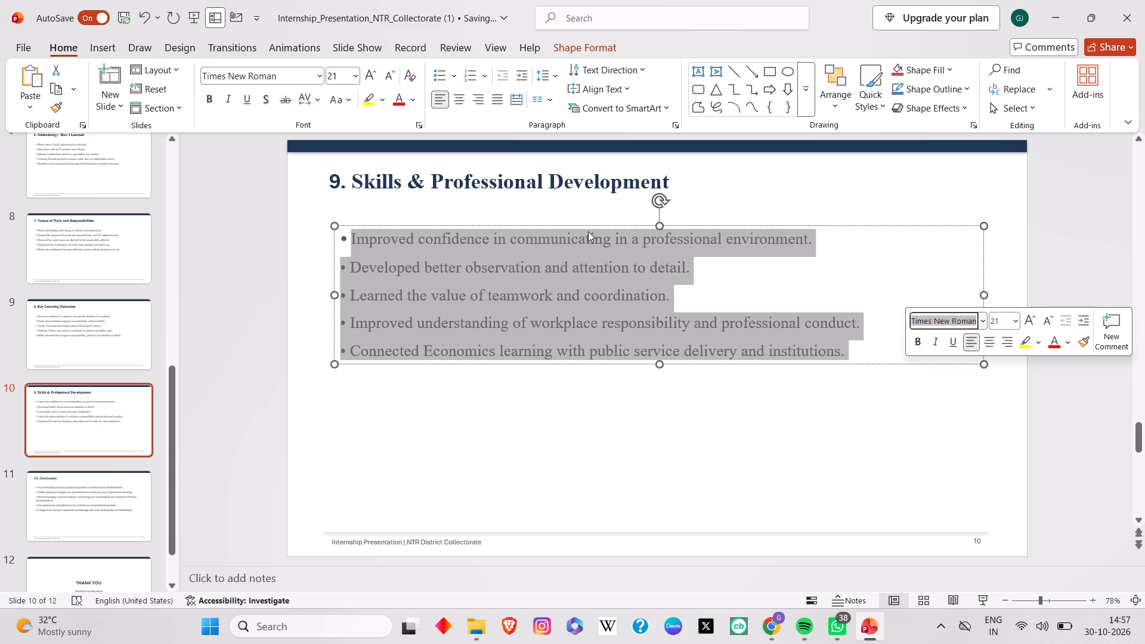
left_click(541, 388)
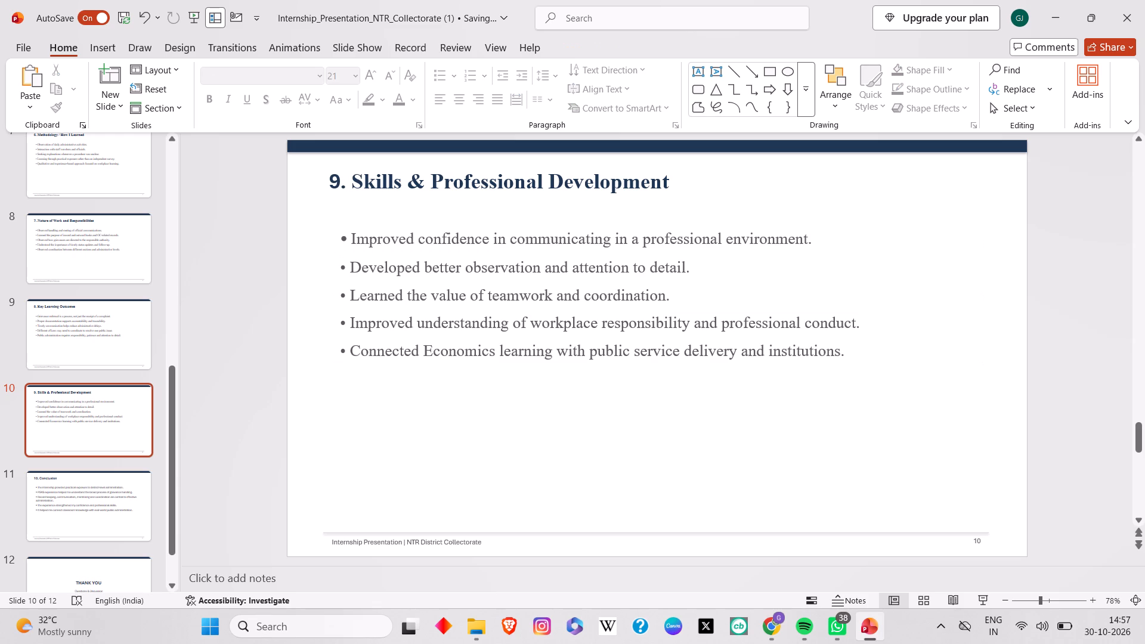
left_click_drag(341, 236, 347, 237)
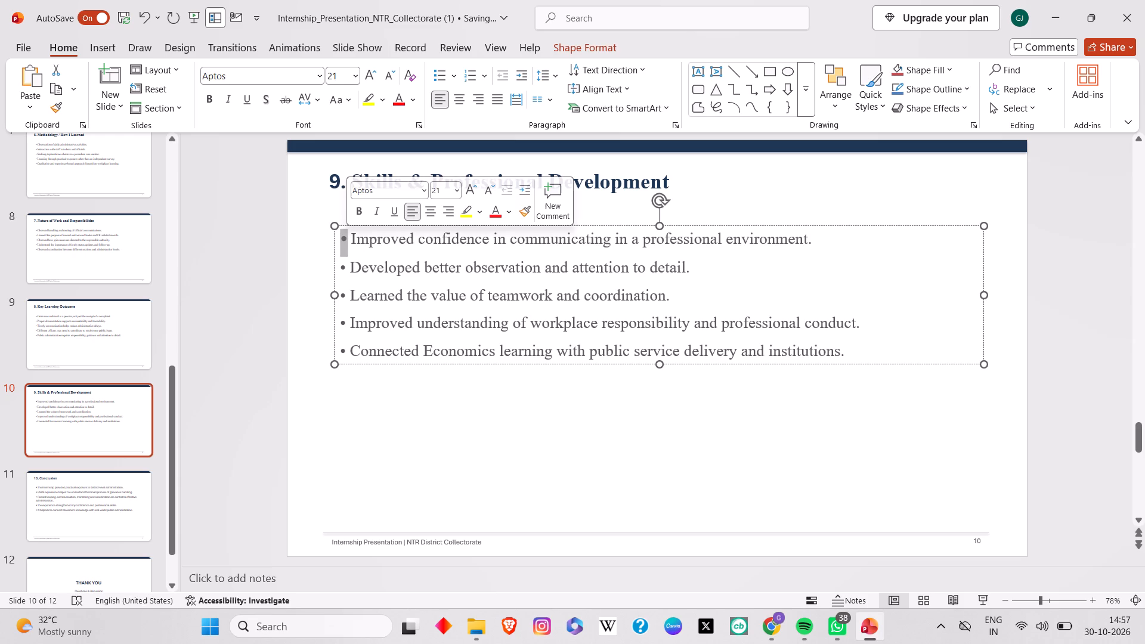
left_click(427, 188)
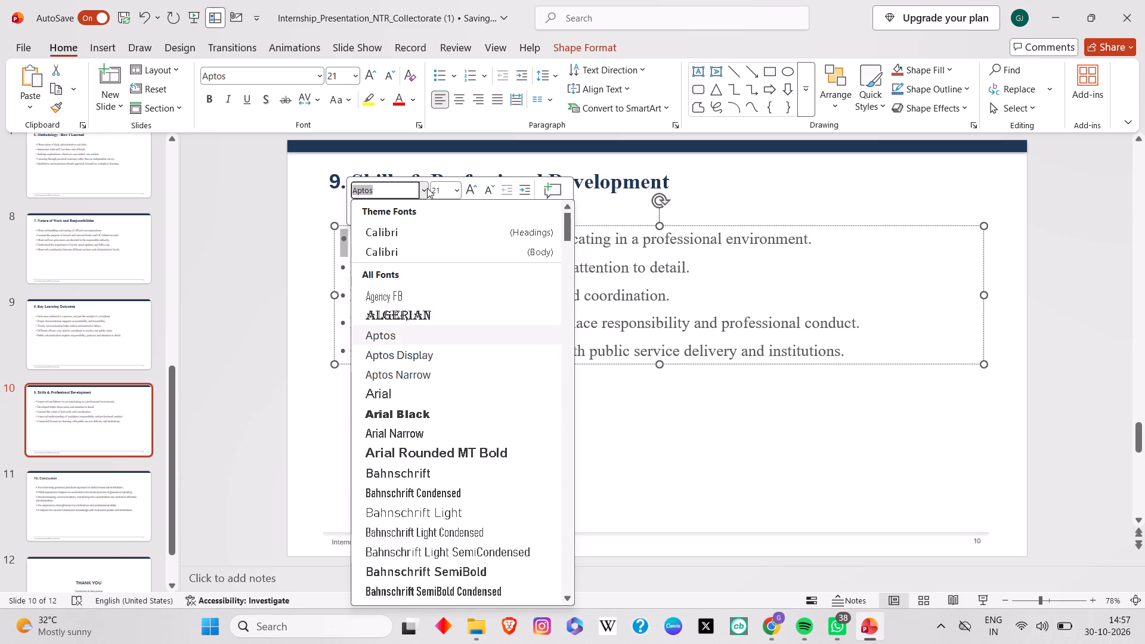
key("BackSpace")
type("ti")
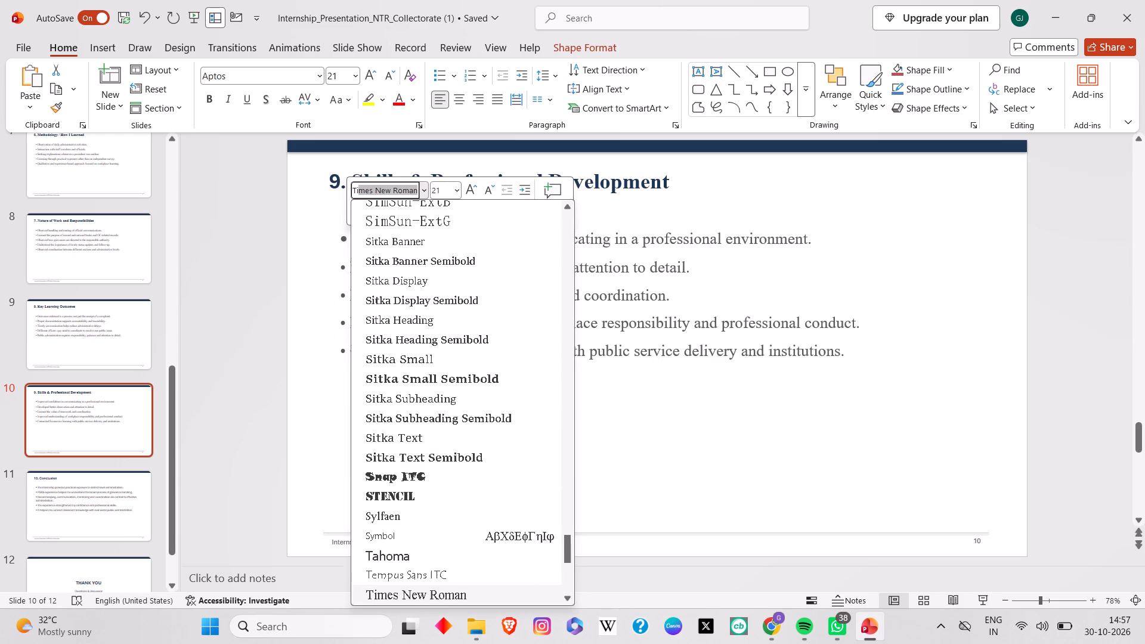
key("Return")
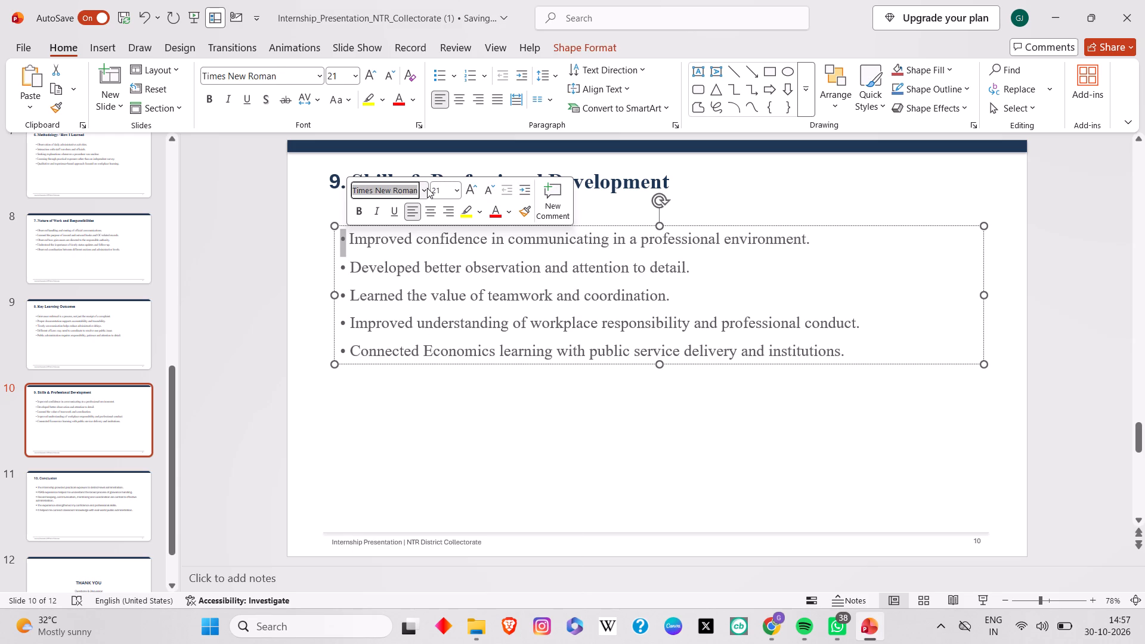
left_click(482, 448)
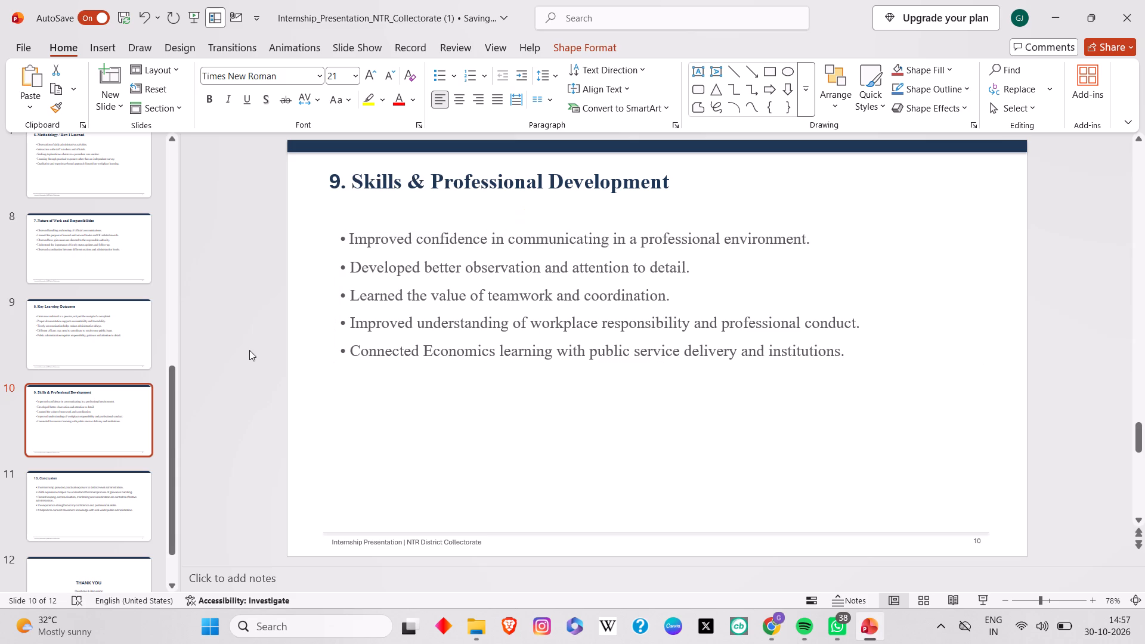
Set the font of all five conclusion bullet points on slide 11 to Times New Roman.
left_click(122, 526)
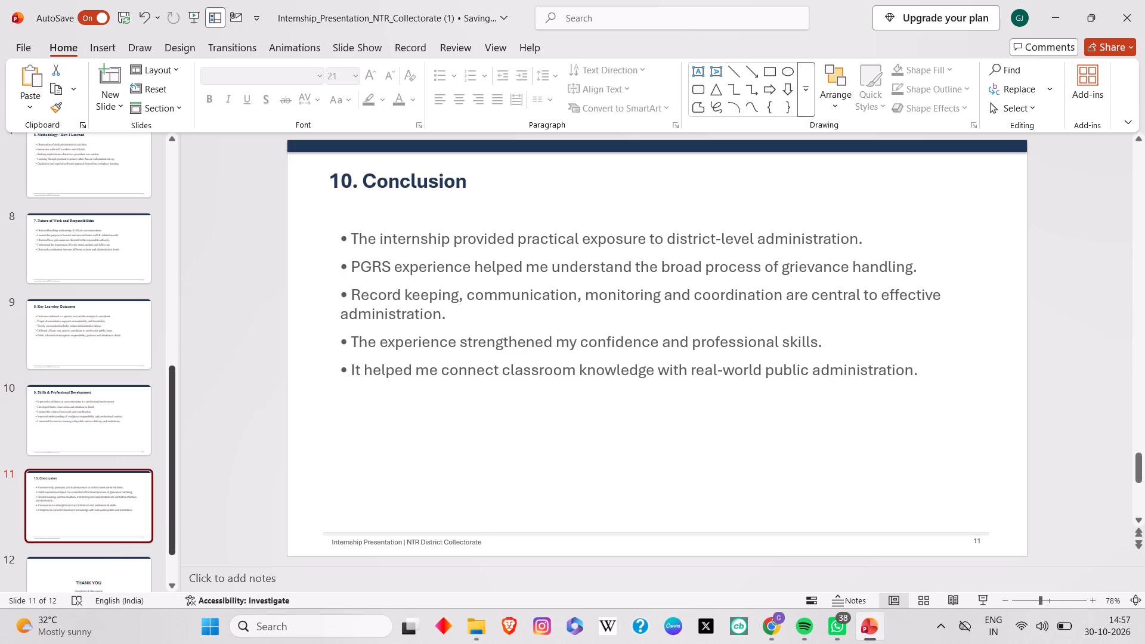
left_click(339, 233)
left_click(339, 233)
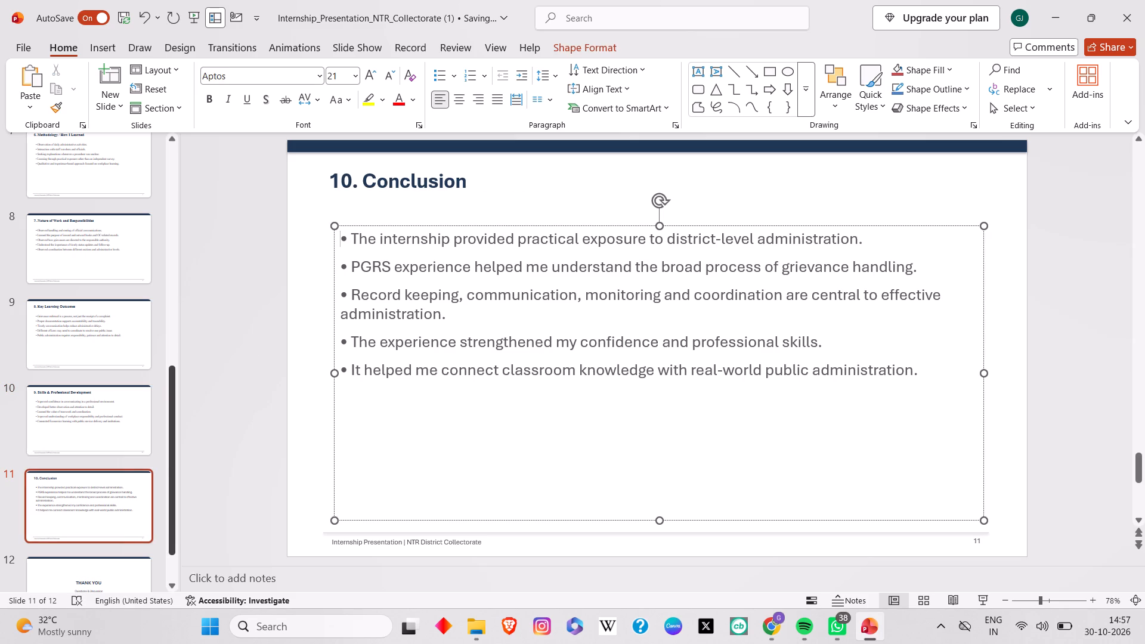
left_click_drag(341, 236, 403, 392)
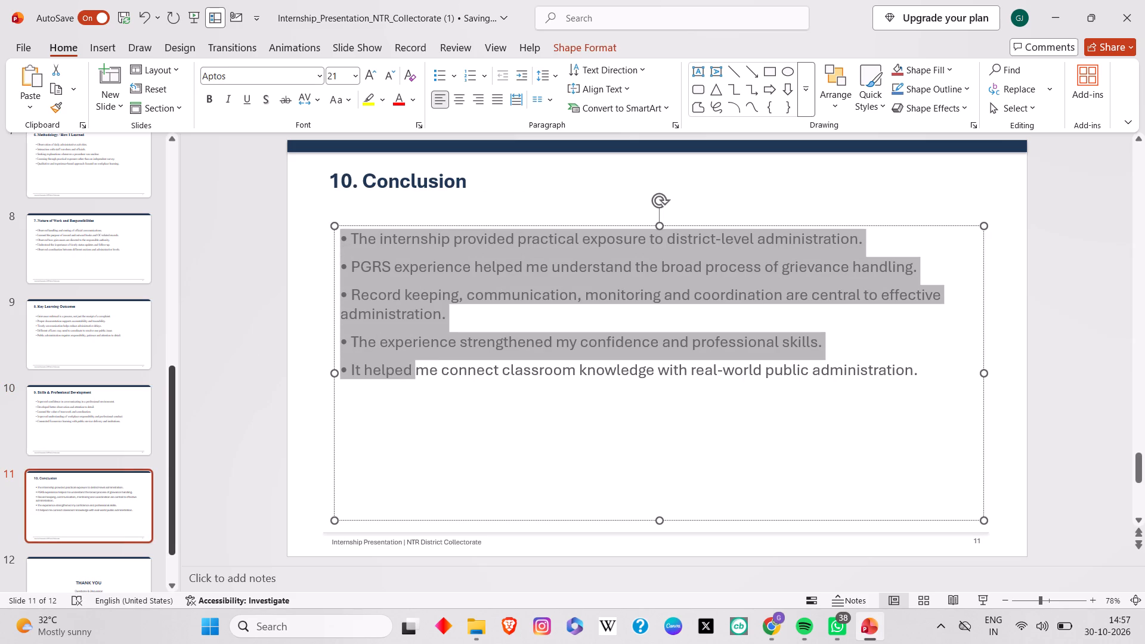
left_click_drag(403, 392, 770, 391)
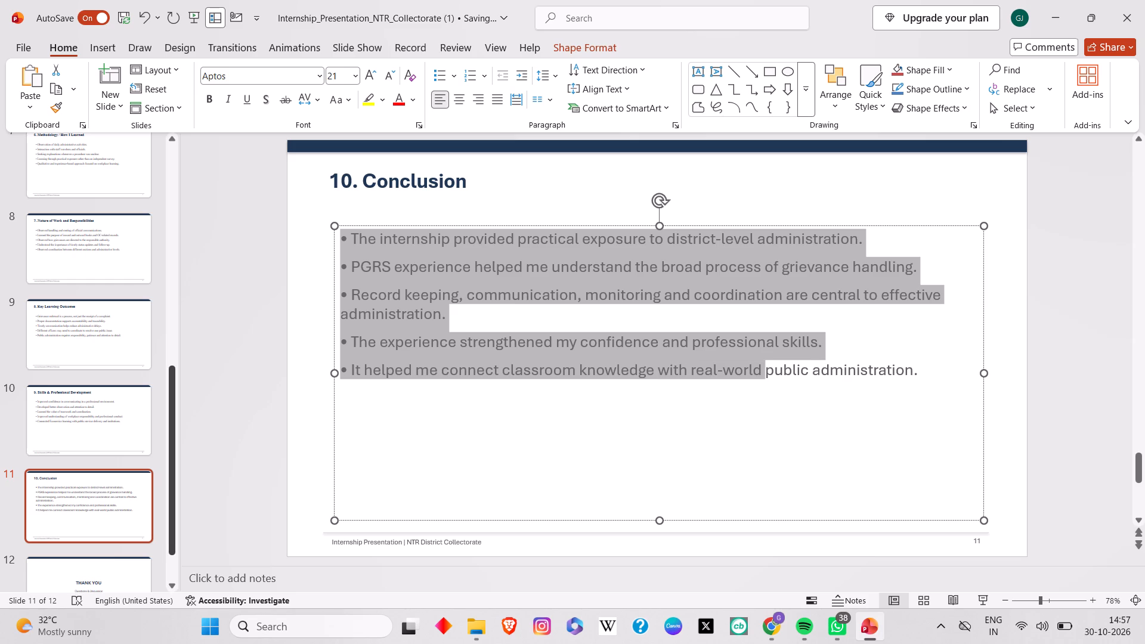
left_click_drag(770, 391, 945, 389)
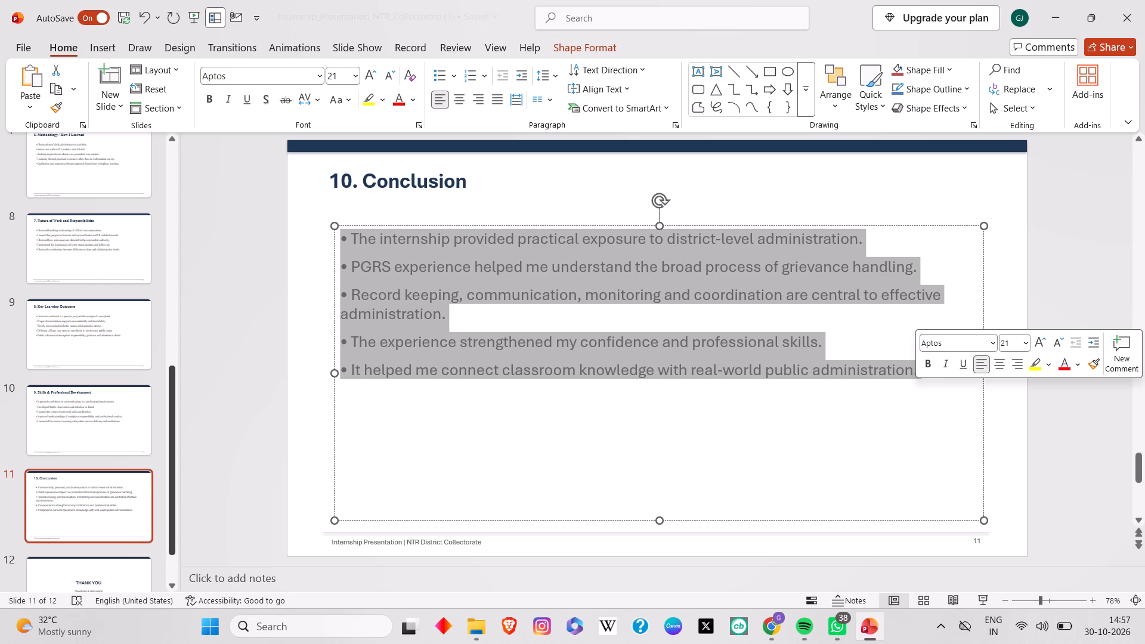
left_click(971, 338)
key("BackSpace")
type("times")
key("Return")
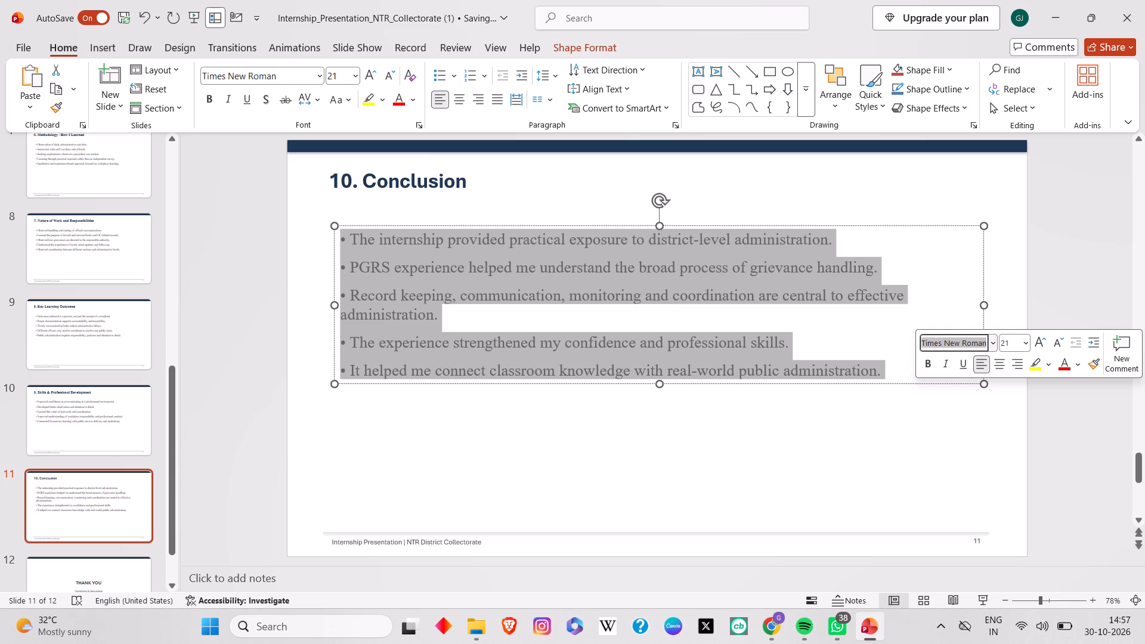
Set the font of the word "Conclusion" in the slide 11 heading to Times New Roman.
left_click_drag(360, 171, 489, 184)
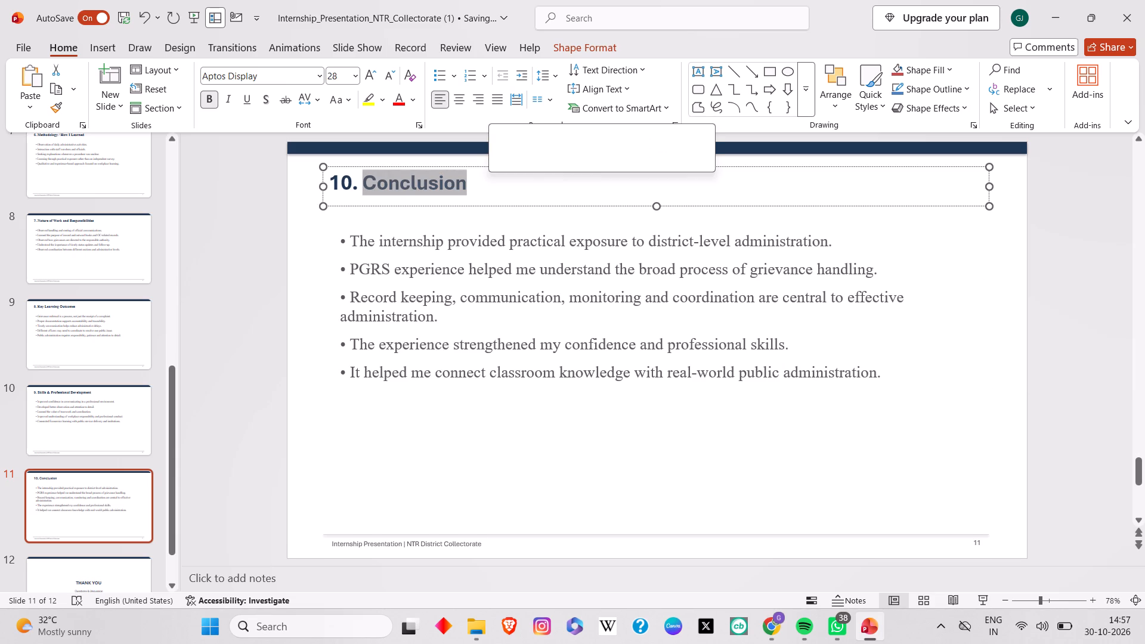
left_click(556, 134)
key("BackSpace")
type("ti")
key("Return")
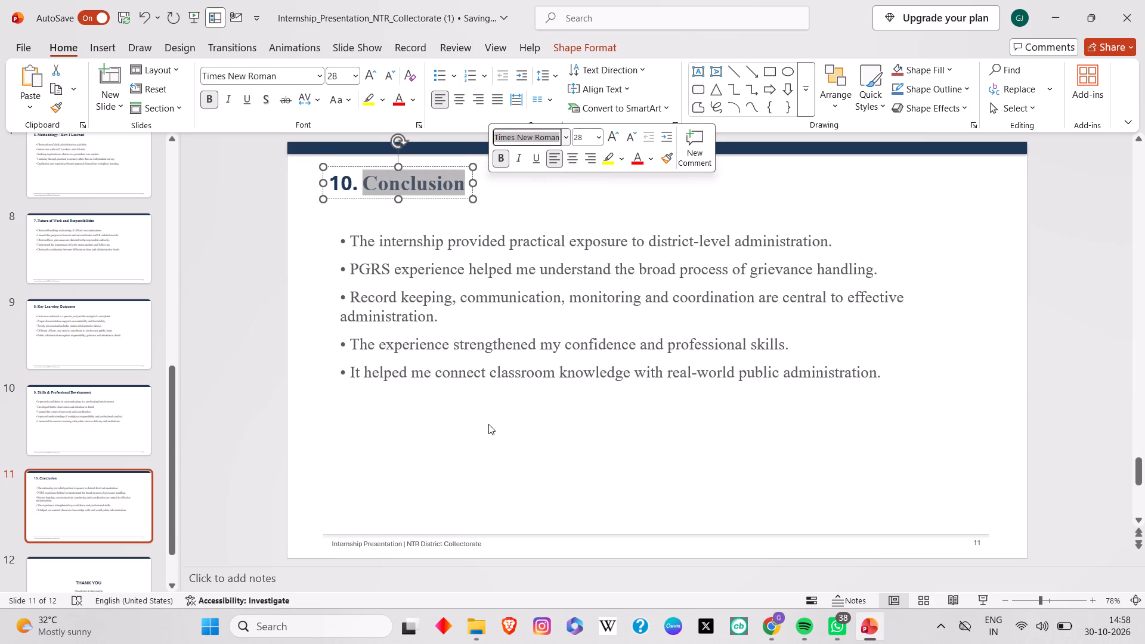
left_click(488, 424)
Set the font of the "THANK YOU" heading on slide 12 to Times New Roman.
scroll(201, 451, "down", 2)
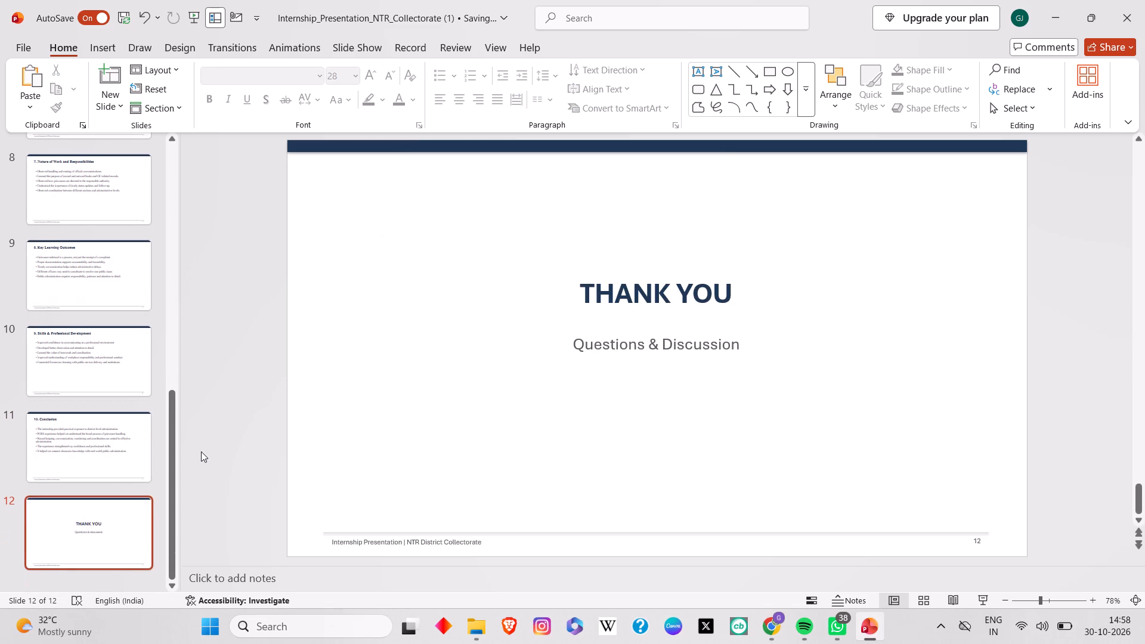
left_click_drag(580, 283, 770, 314)
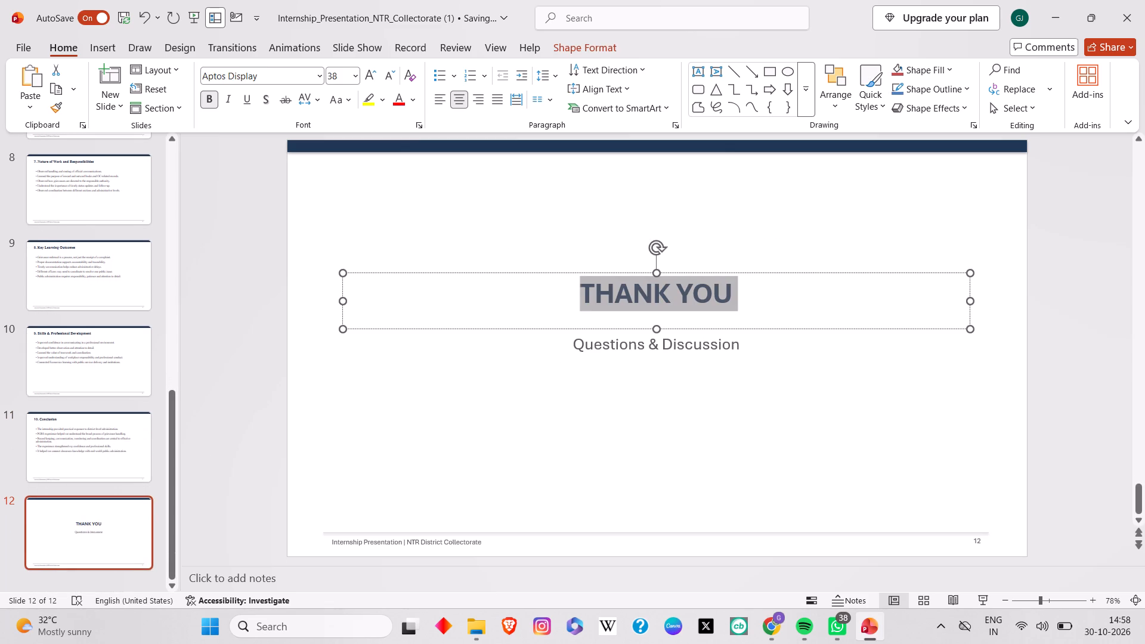
left_click_drag(770, 314, 772, 314)
left_click(827, 266)
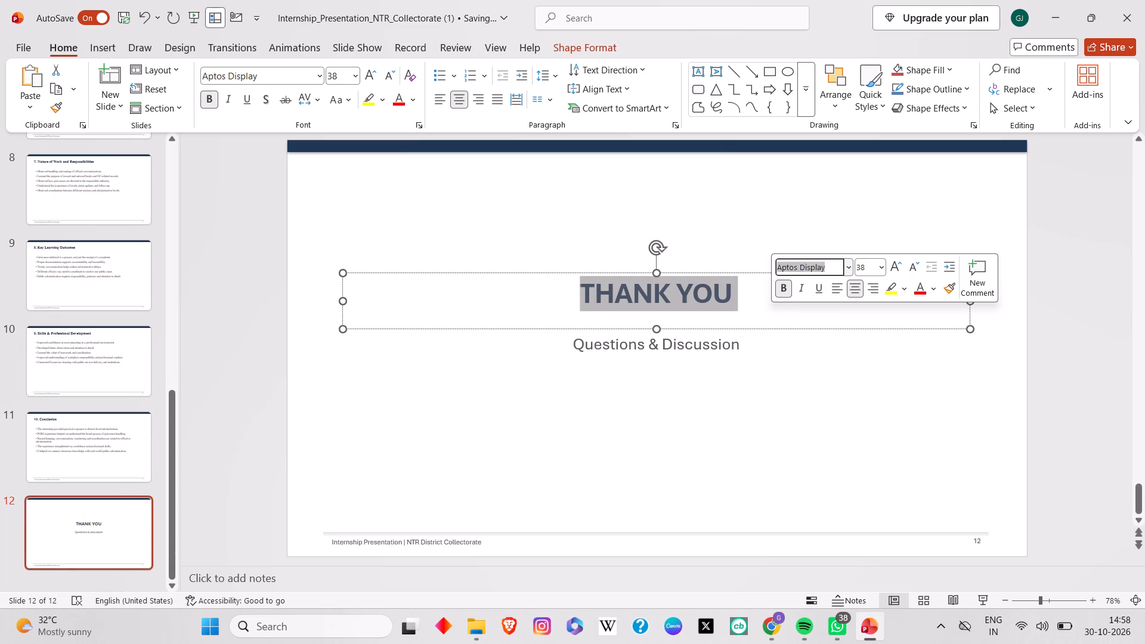
key("BackSpace")
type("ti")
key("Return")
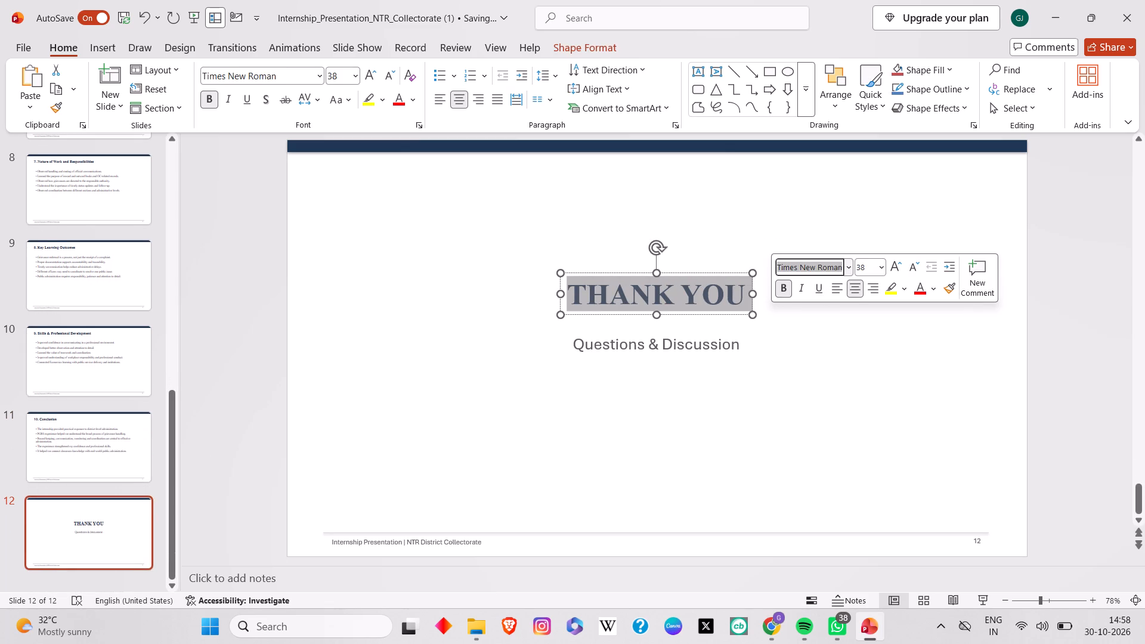
left_click(865, 394)
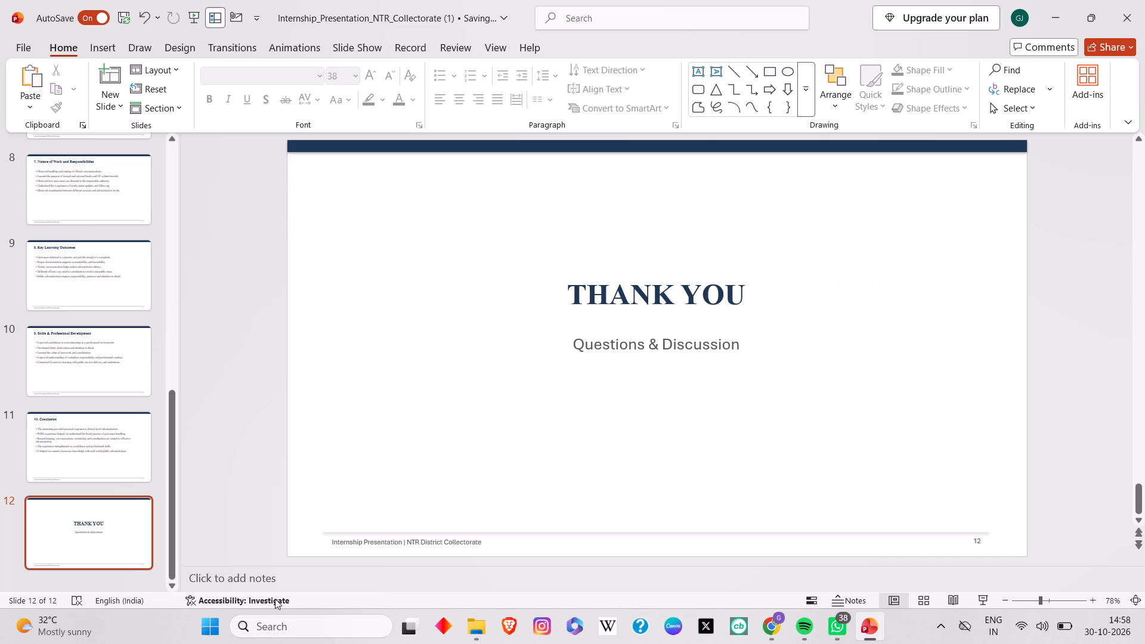
Delete the "Internship Presentation | NTR District Collectorate" footer text and the page number from slide 12.
left_click(494, 540)
key("BackSpace")
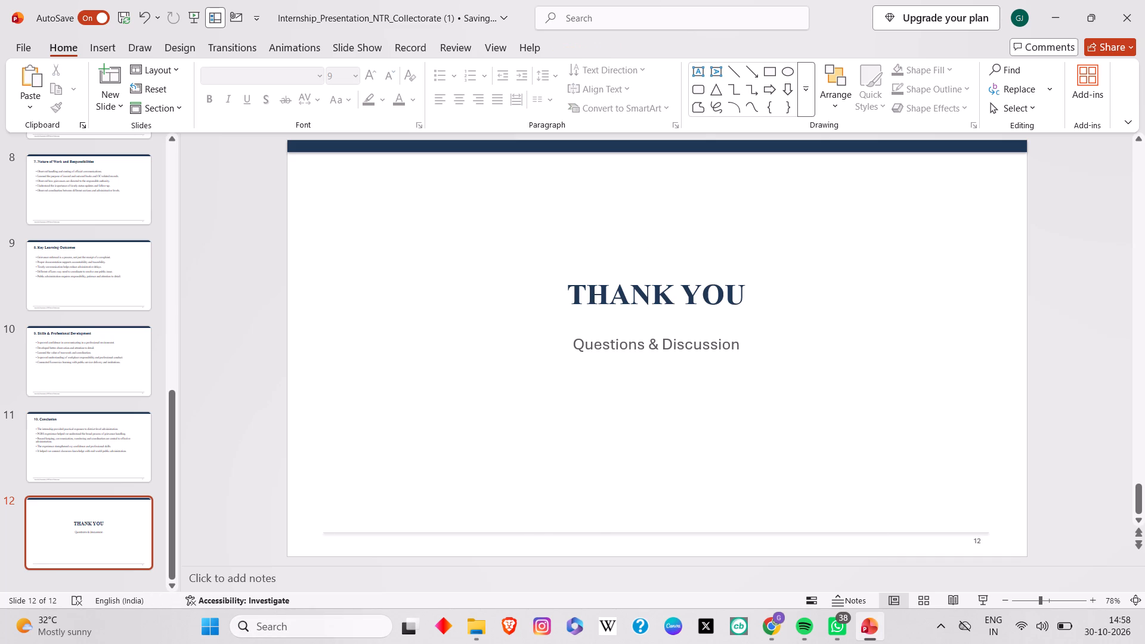
left_click(985, 538)
key("BackSpace")
Delete the footer text, page number and footer line from the Conclusion slide, slide 11.
left_click(101, 442)
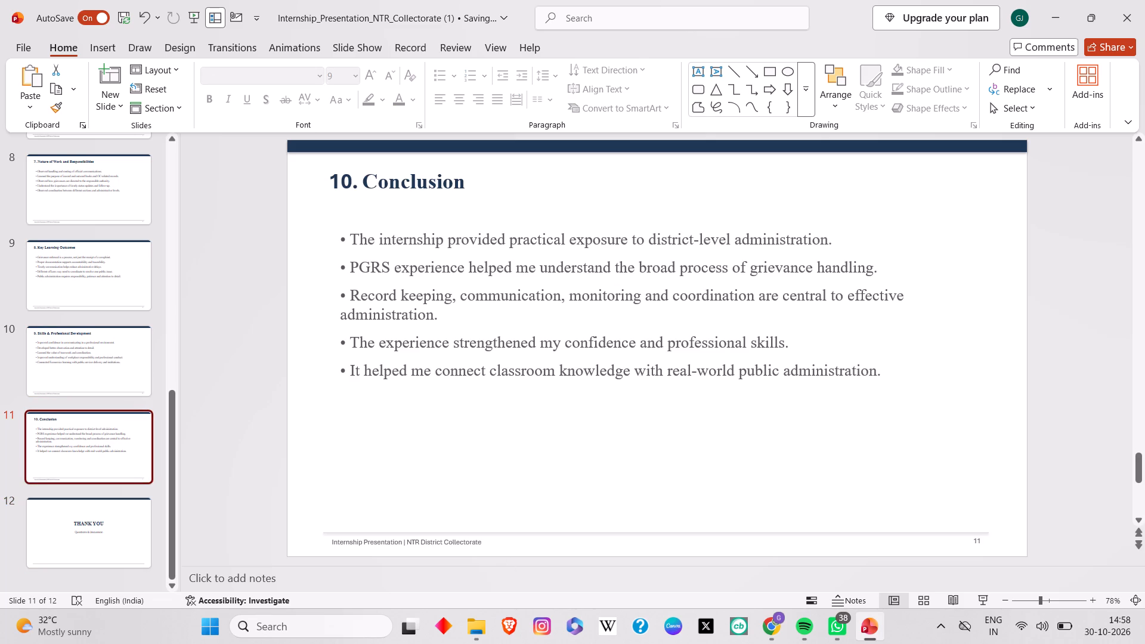
left_click(491, 542)
key("BackSpace")
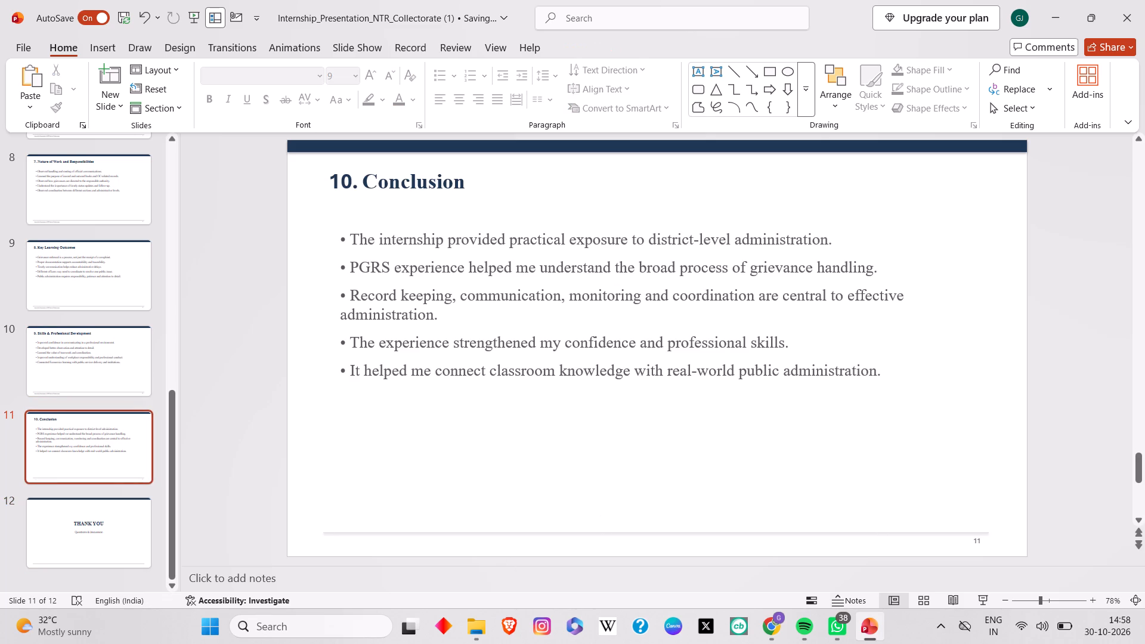
left_click(976, 530)
key("BackSpace")
left_click(573, 532)
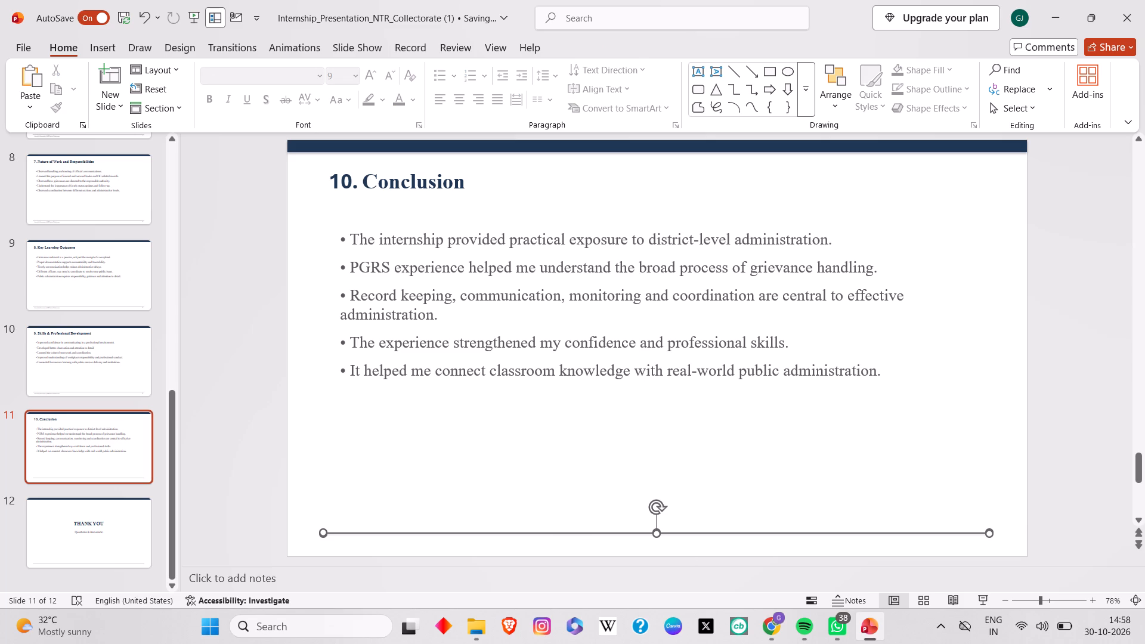
key("BackSpace")
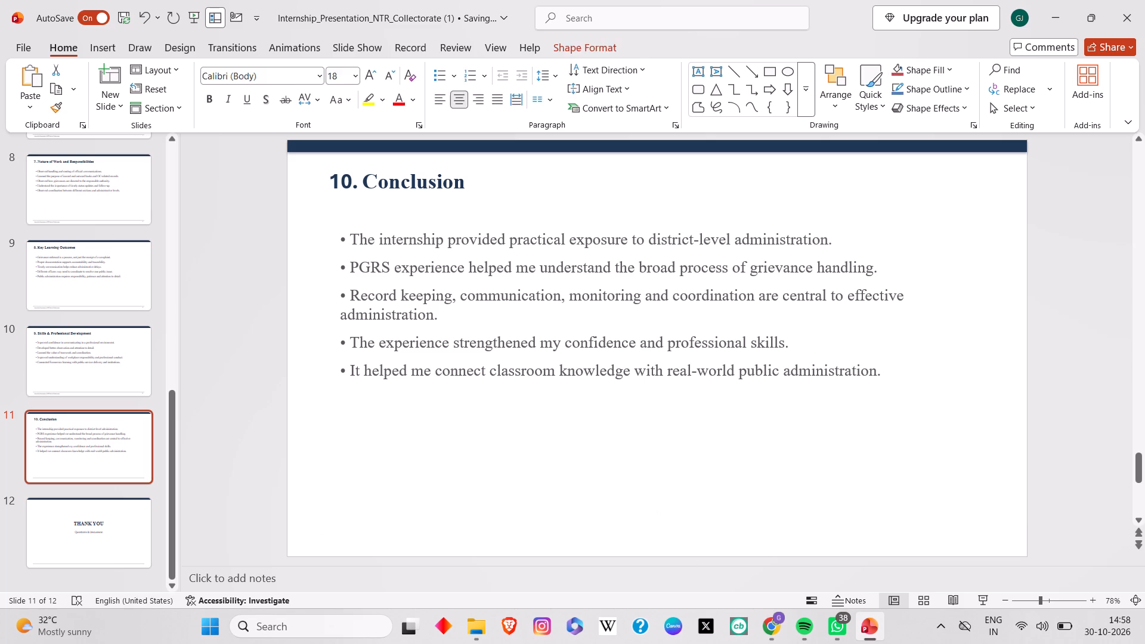
Delete the footer line from the closing slide, slide 12.
left_click(105, 519)
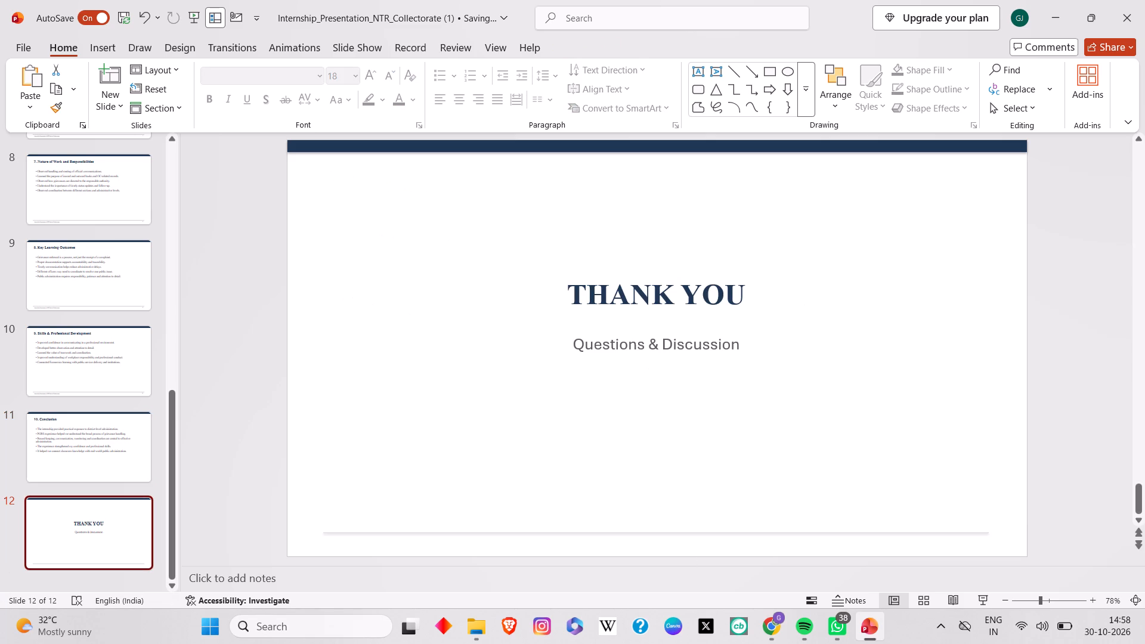
left_click(424, 532)
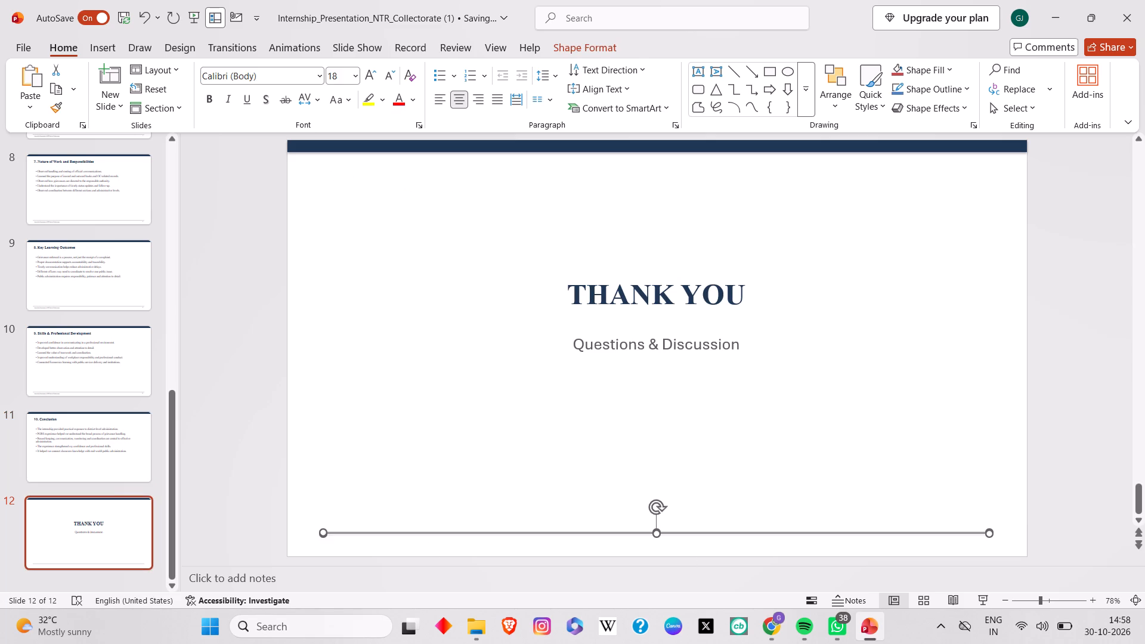
key("BackSpace")
Delete the footer text, footer line and page number from slide 10, "Skills & Professional Development".
left_click(87, 432)
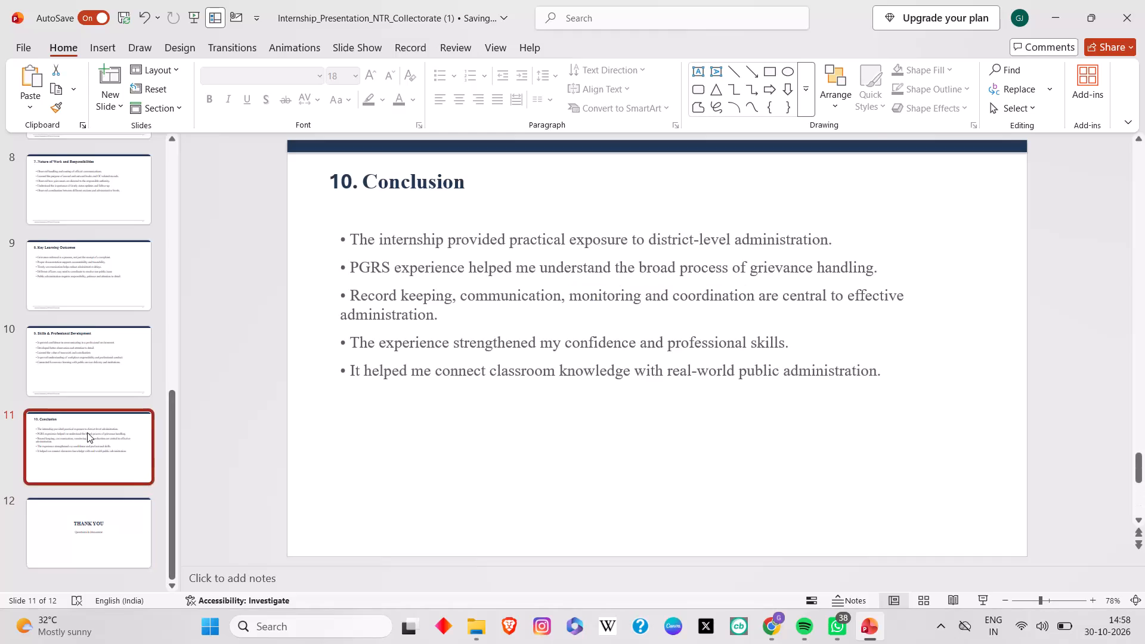
left_click(143, 352)
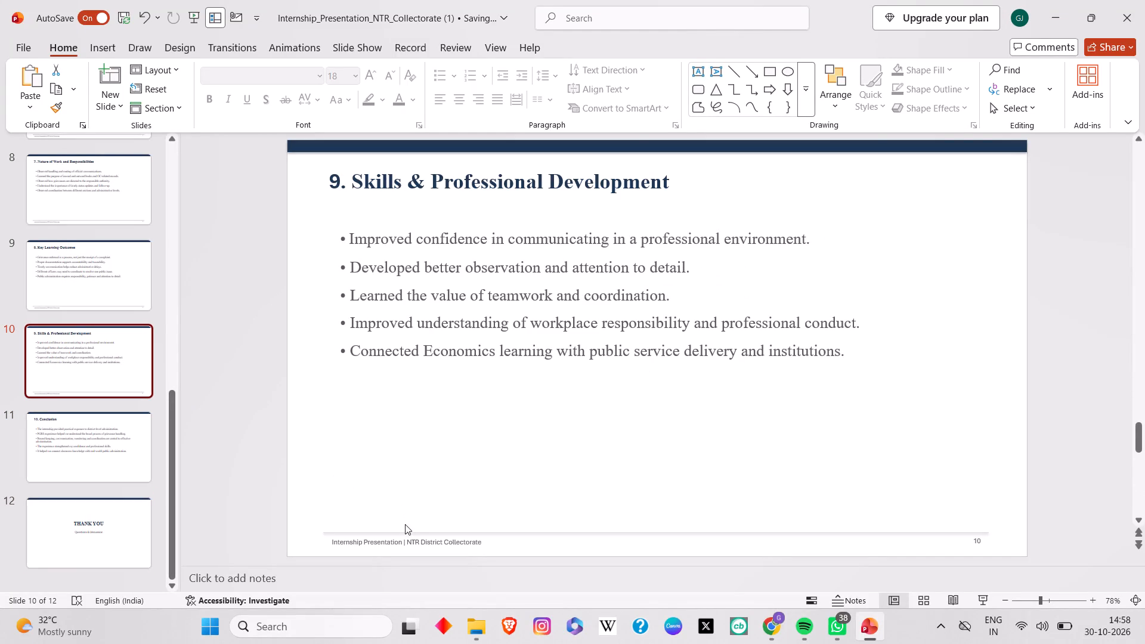
left_click(406, 531)
key("BackSpace")
left_click(406, 531)
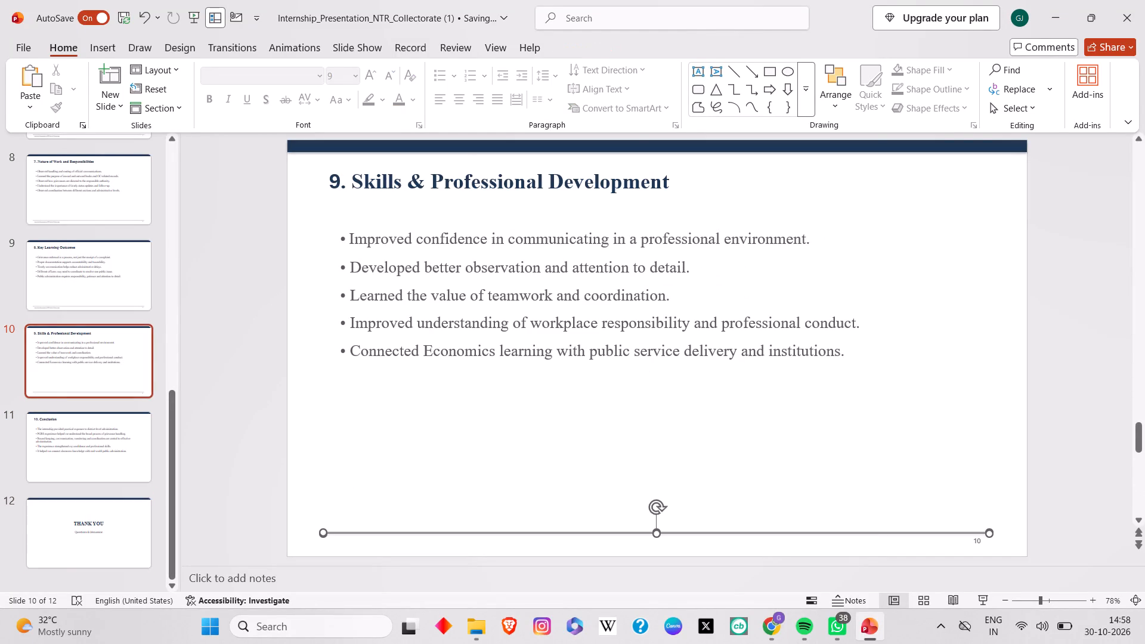
key("BackSpace")
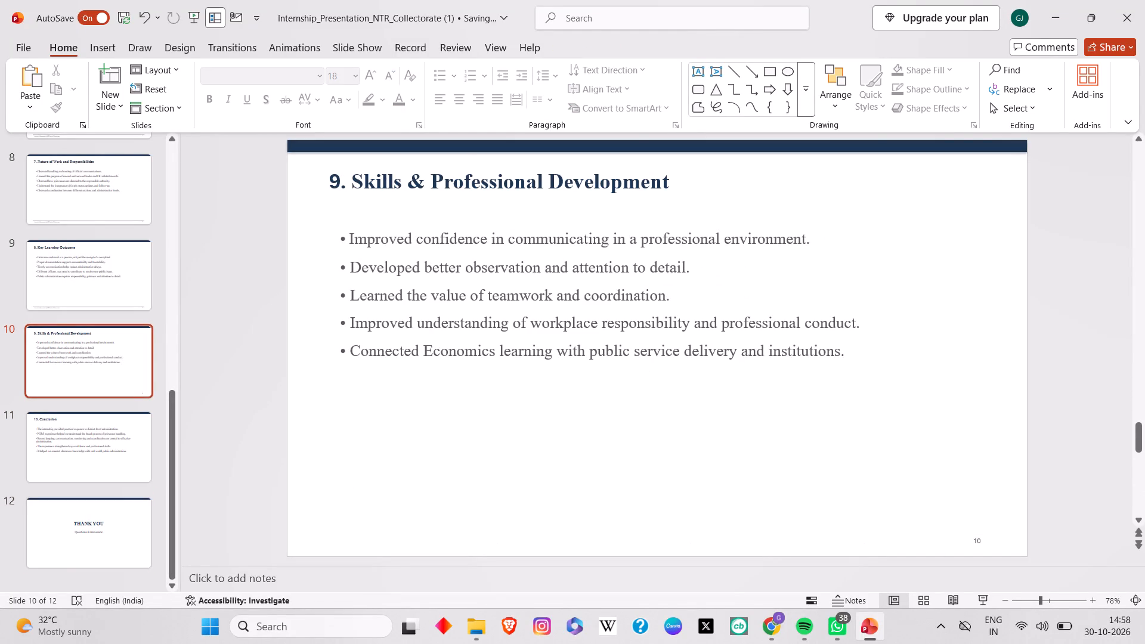
left_click(975, 541)
key("BackSpace")
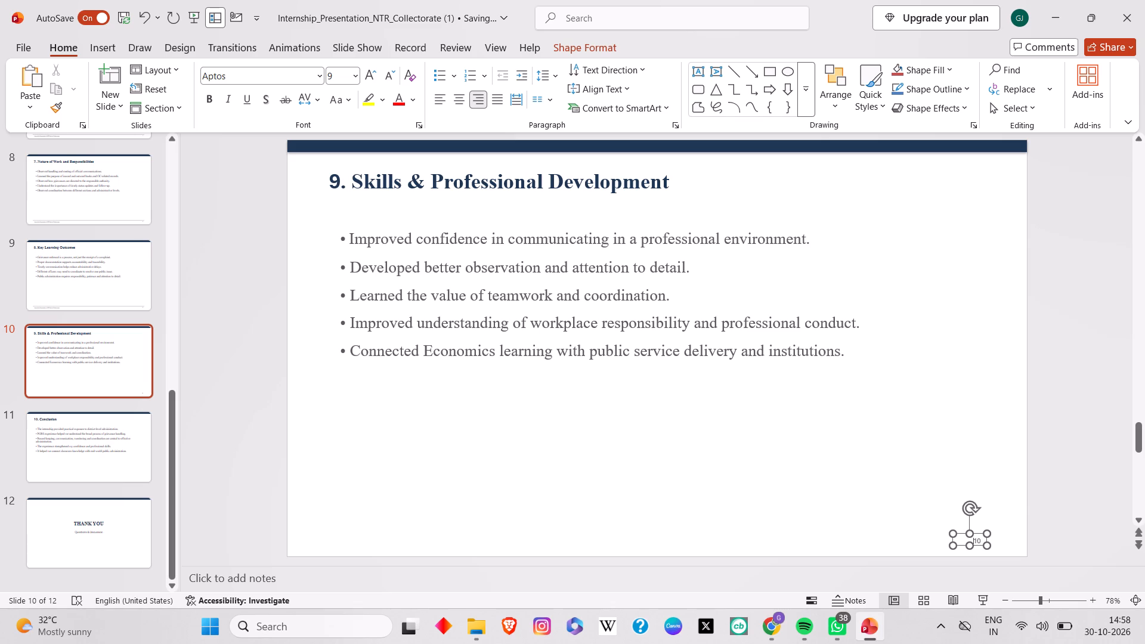
key("Right")
key("BackSpace")
key("BackSpace")
key("BackSpace")
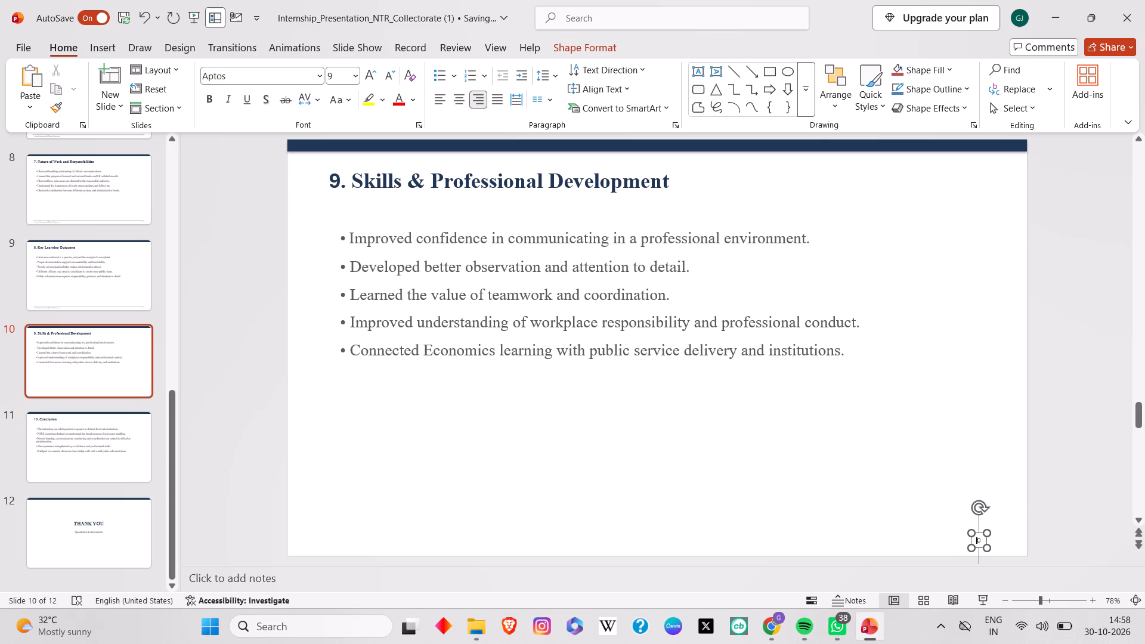
left_click(933, 522)
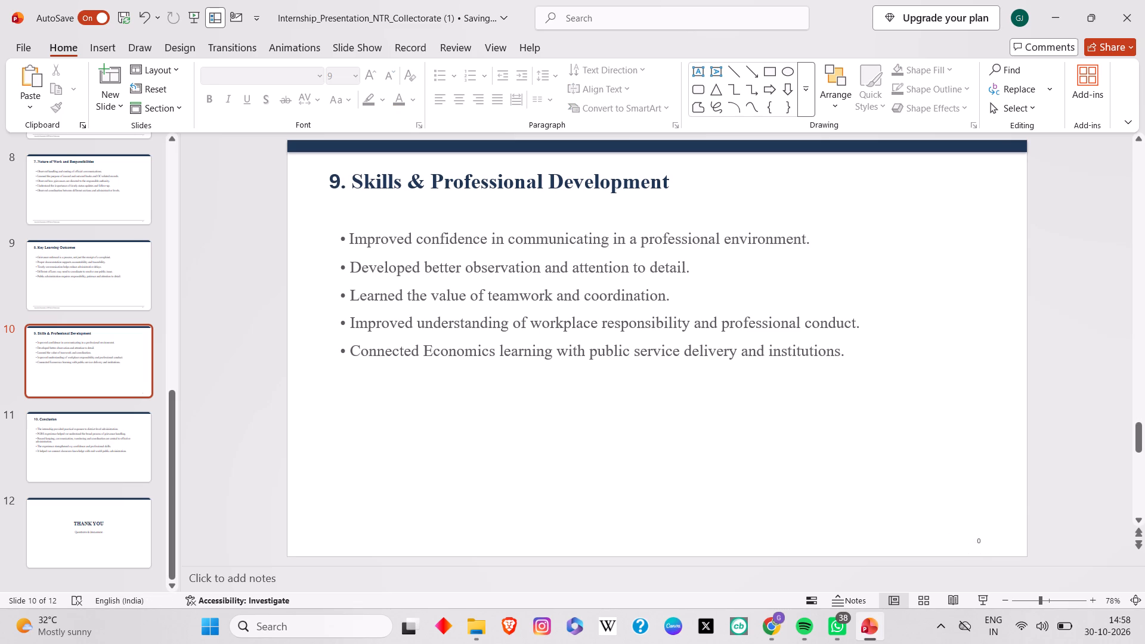
left_click(986, 535)
key("BackSpace")
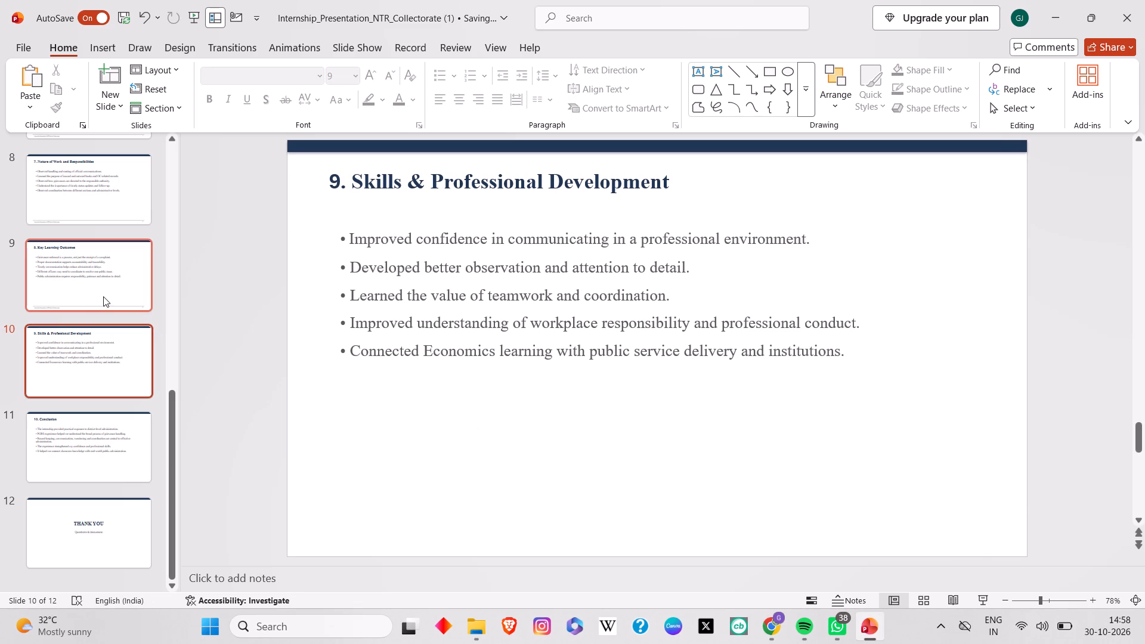
Delete the footer line, footer text and page number from slide 9, "Key Learning Outcomes".
left_click(103, 296)
left_click(415, 534)
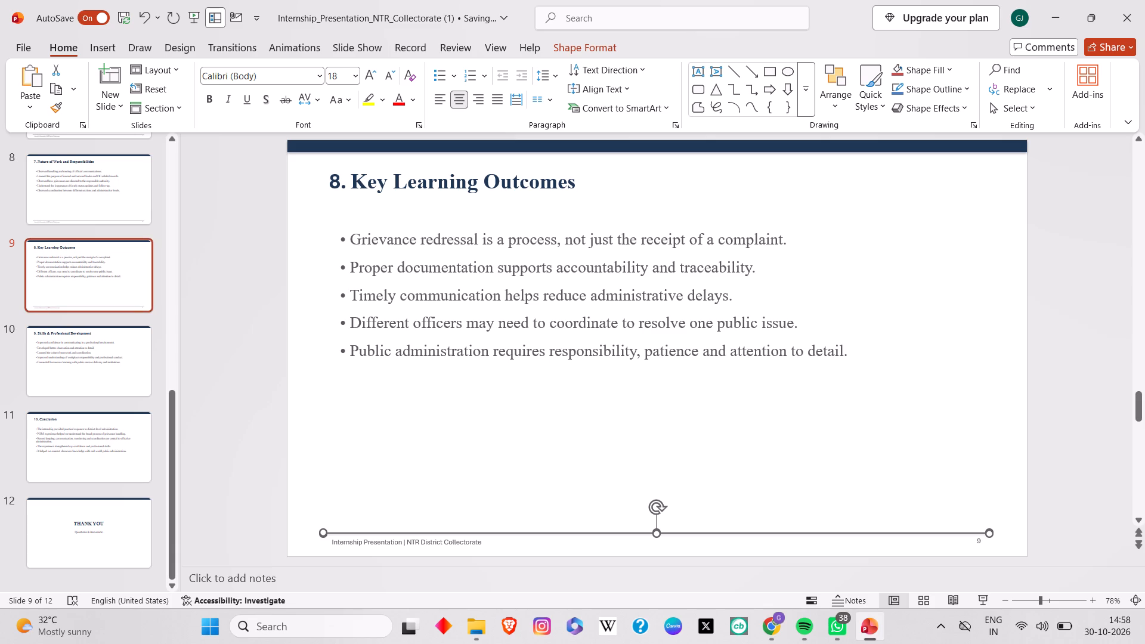
key("BackSpace")
left_click(415, 534)
key("BackSpace")
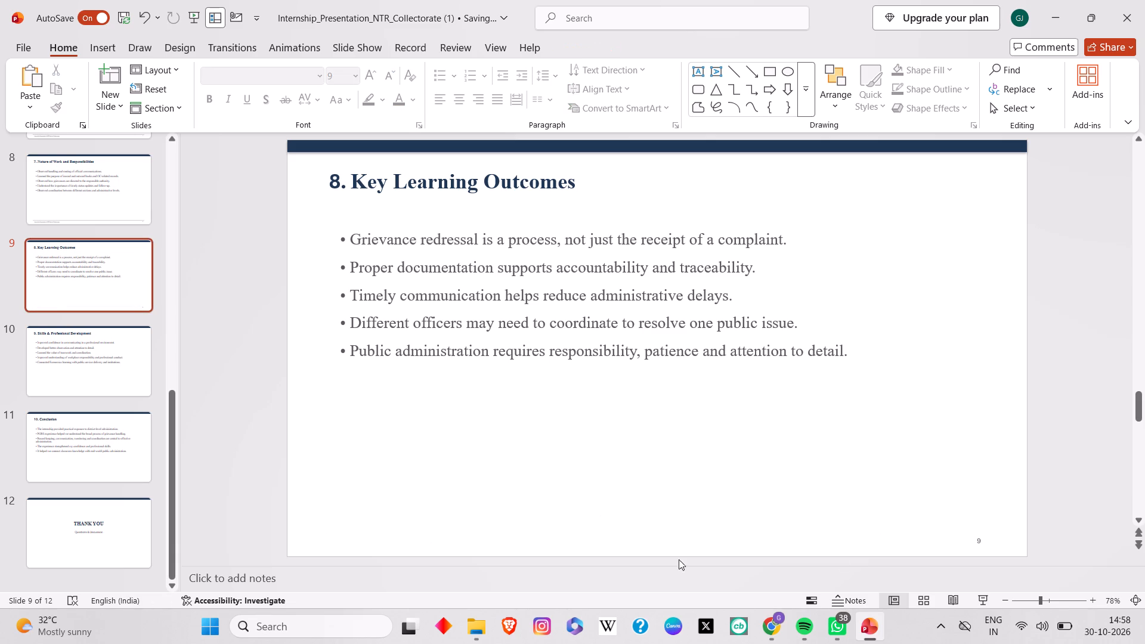
left_click(974, 537)
key("BackSpace")
Delete the footer text, footer line and page number from slide 8, "Nature of Work and Responsibilities".
left_click(70, 206)
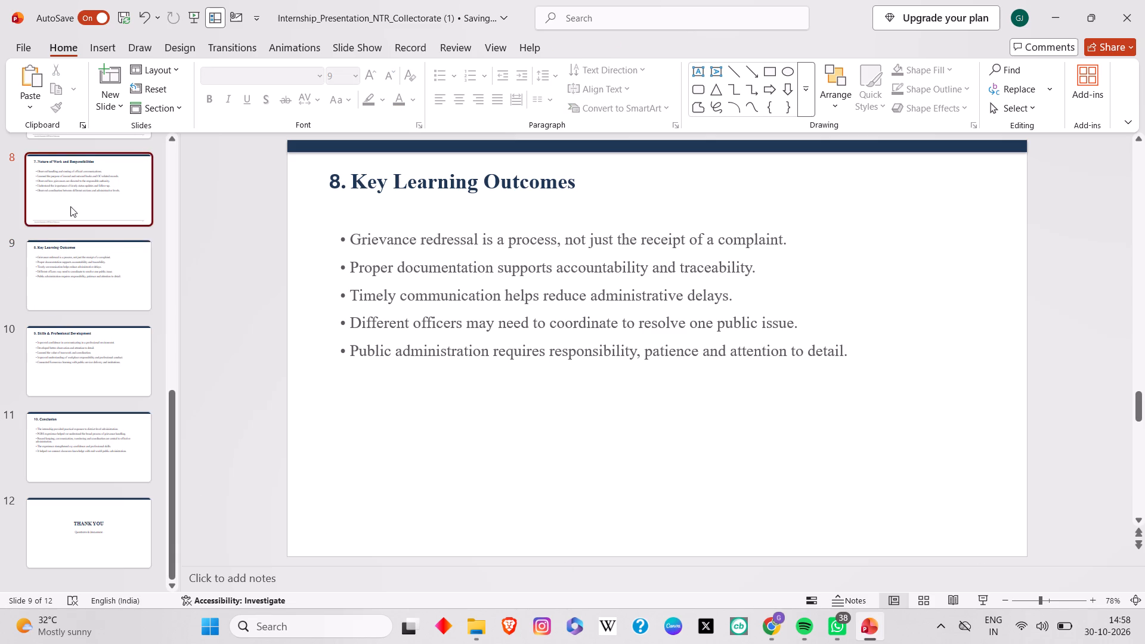
left_click(465, 543)
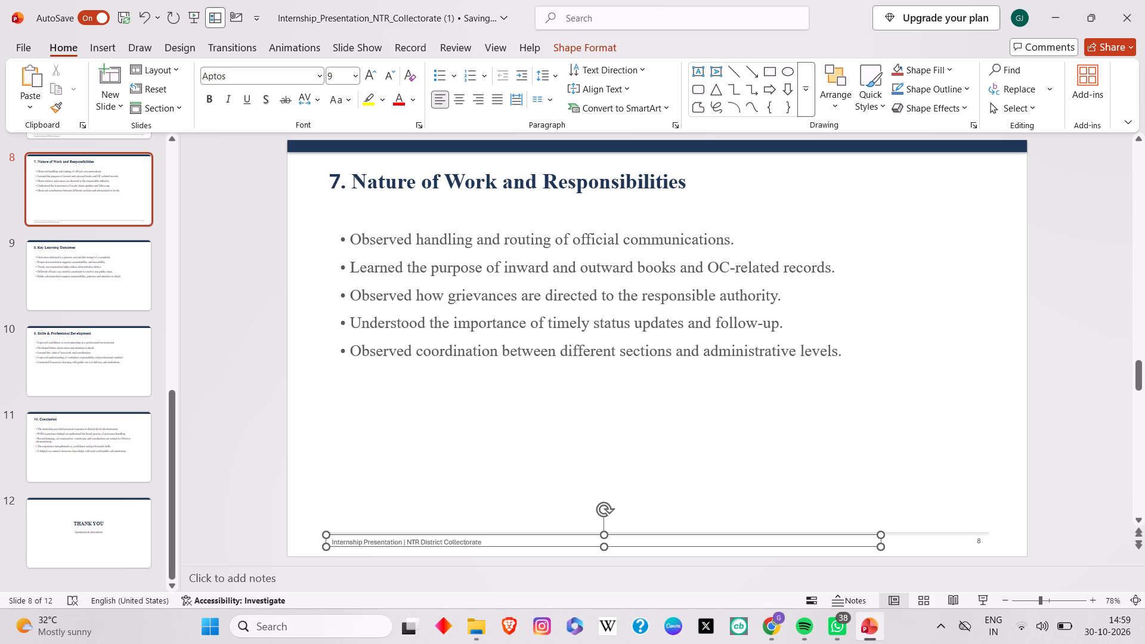
key("BackSpace")
left_click(457, 531)
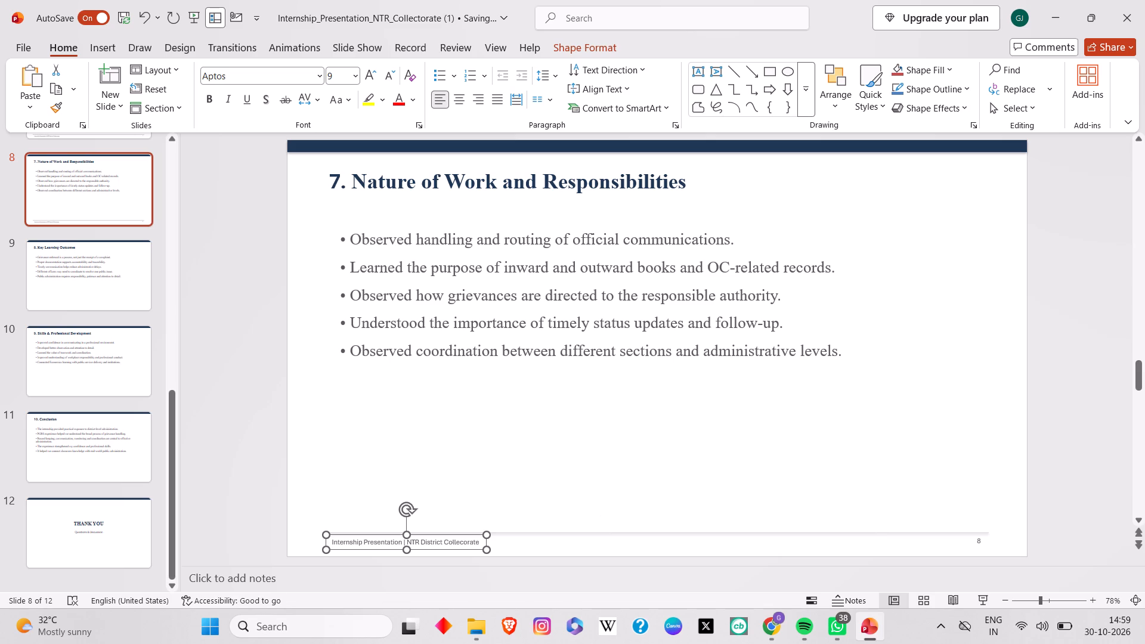
key("BackSpace")
key("BackSpace")
left_click(457, 531)
key("BackSpace")
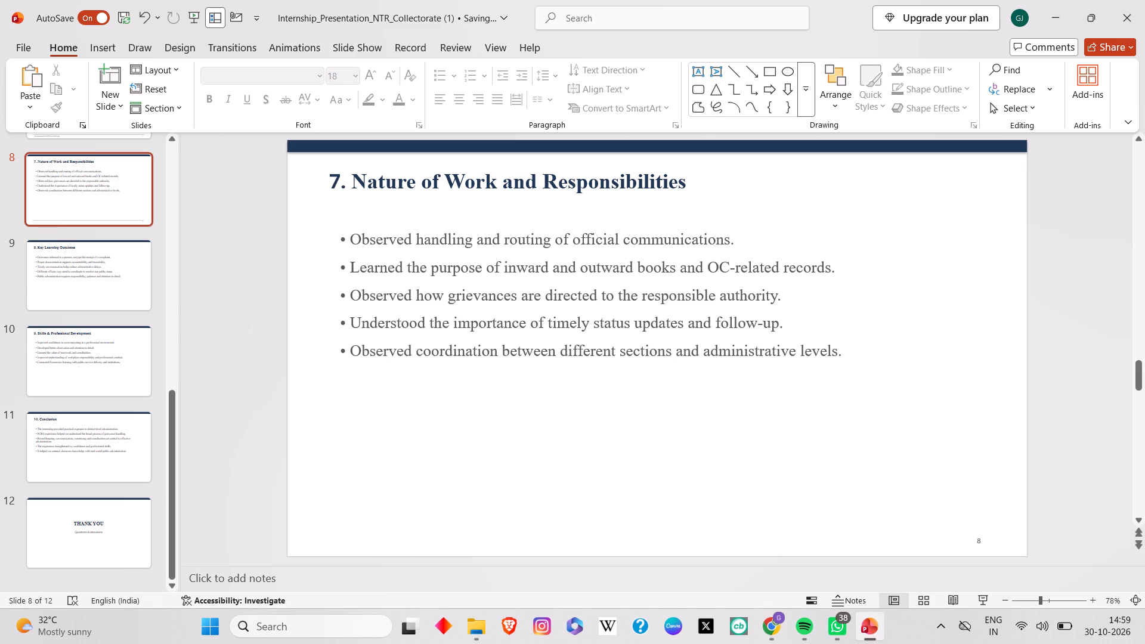
left_click(980, 543)
key("BackSpace")
left_click(895, 510)
Delete the footer text, footer line and page number from slide 7, "Methodology / How I Learned".
scroll(141, 288, "up", 2)
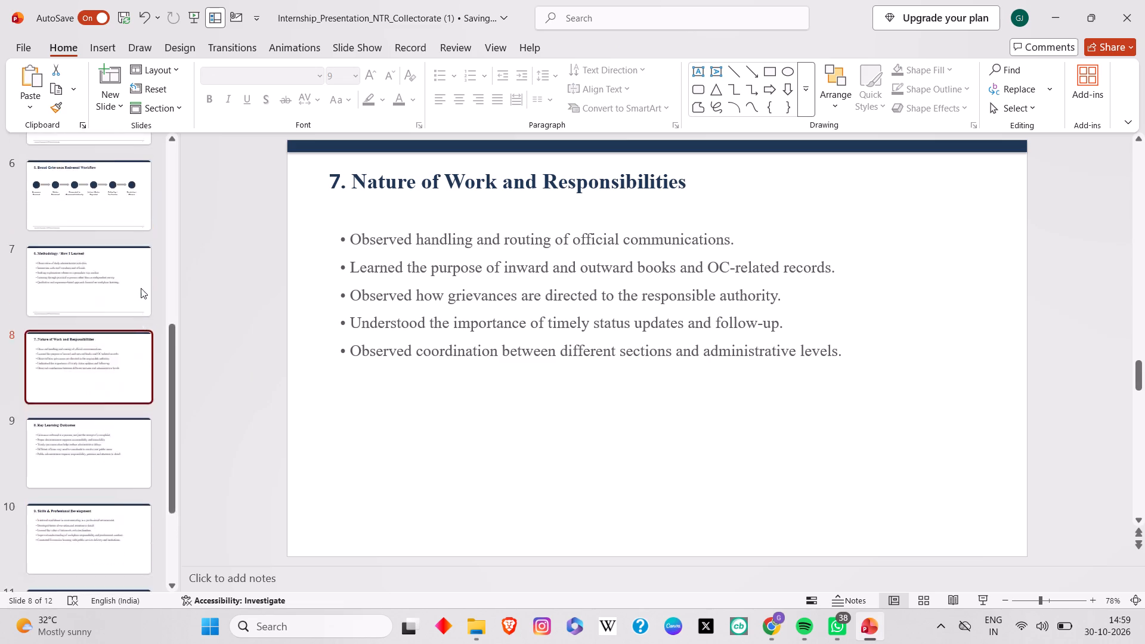
scroll(141, 288, "up", 3)
left_click(125, 532)
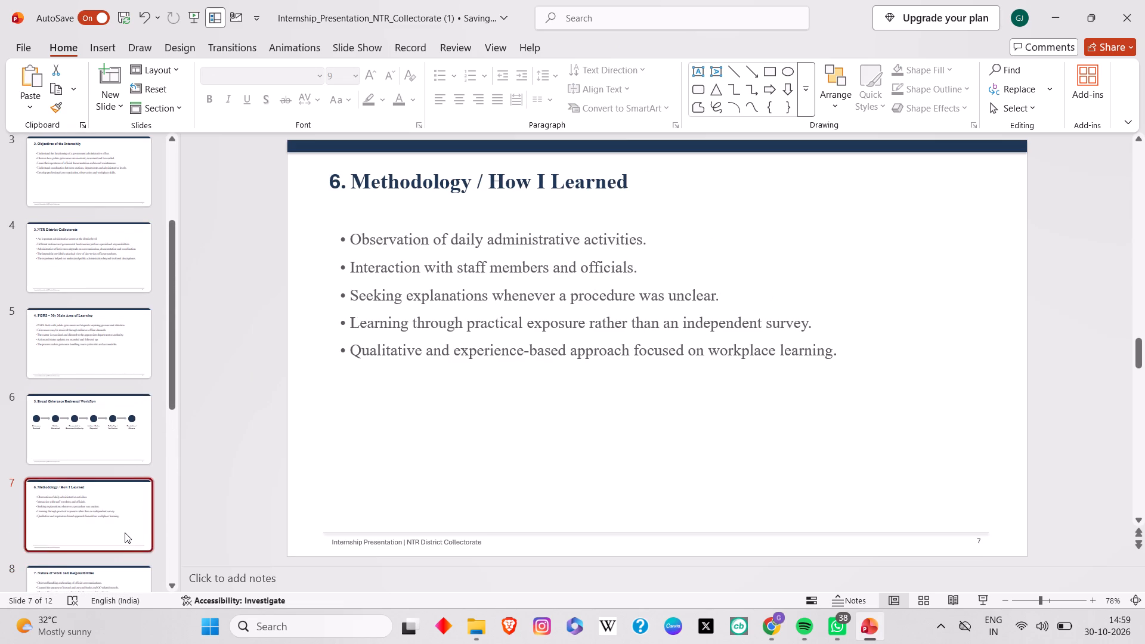
left_click(366, 535)
key("BackSpace")
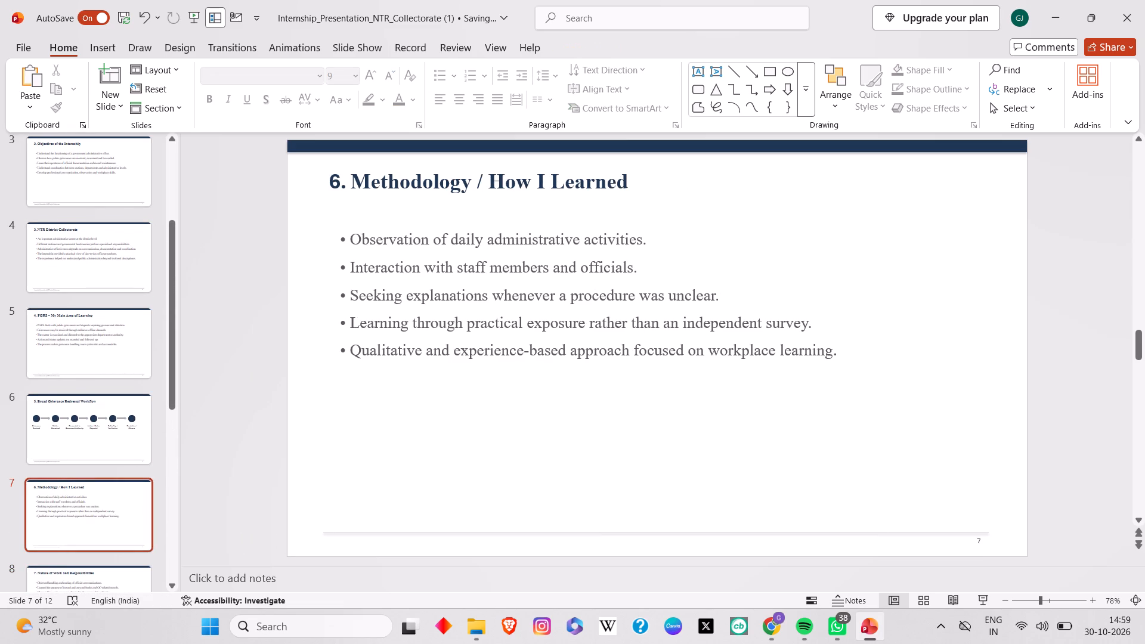
left_click(366, 535)
key("BackSpace")
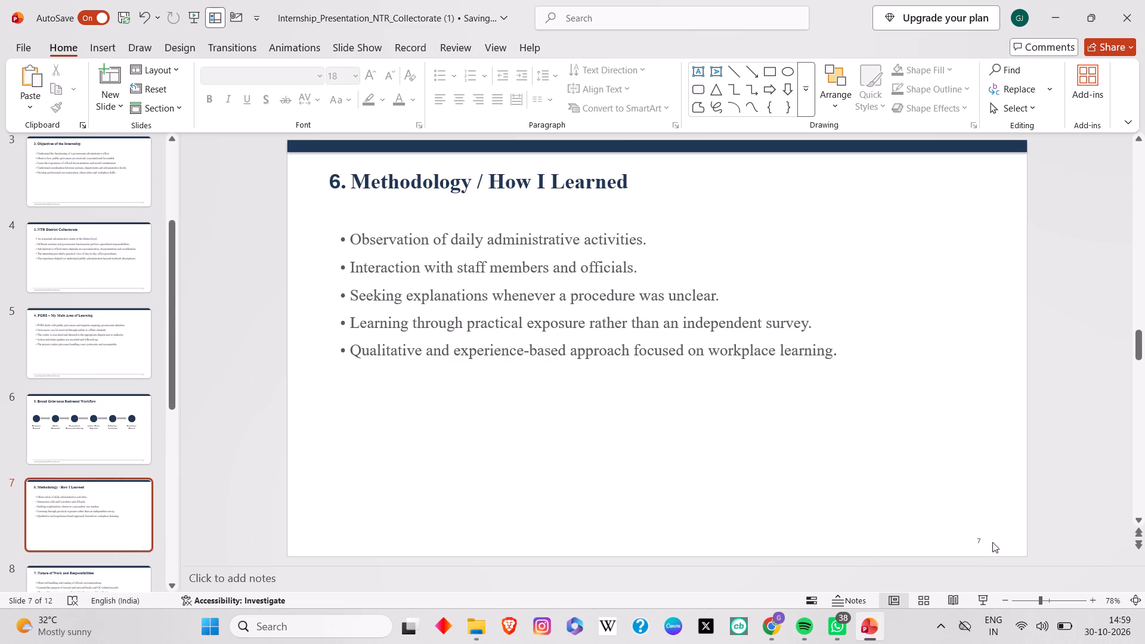
left_click(976, 540)
key("BackSpace")
Delete the footer text, footer line and page number from slide 6, "Broad Grievance Redressal Workflow".
left_click(88, 400)
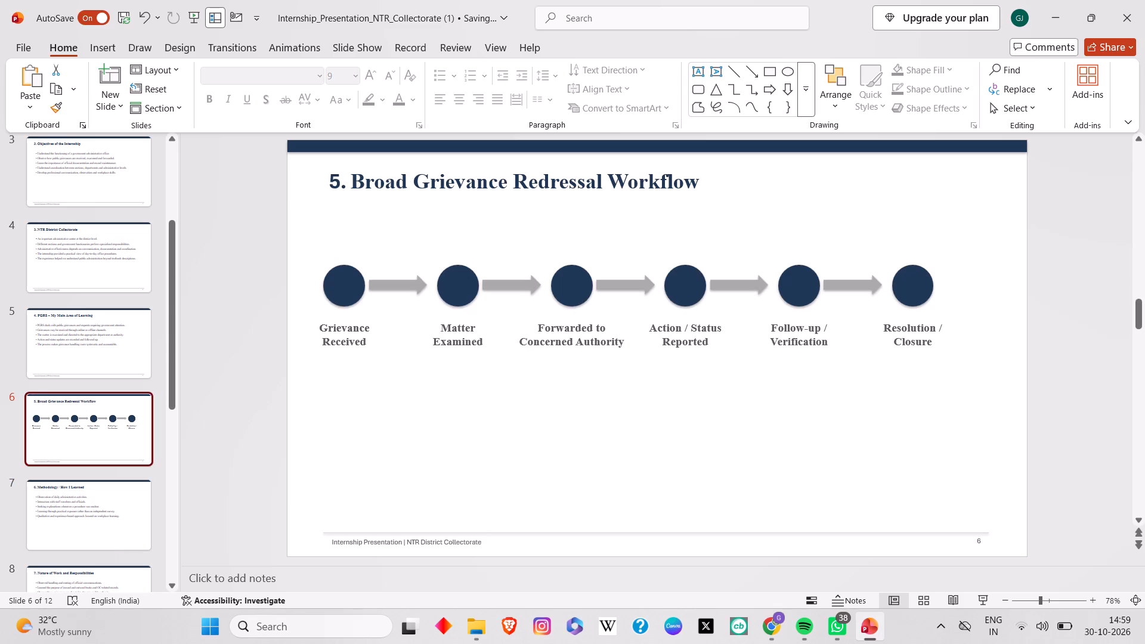
left_click(400, 533)
key("BackSpace")
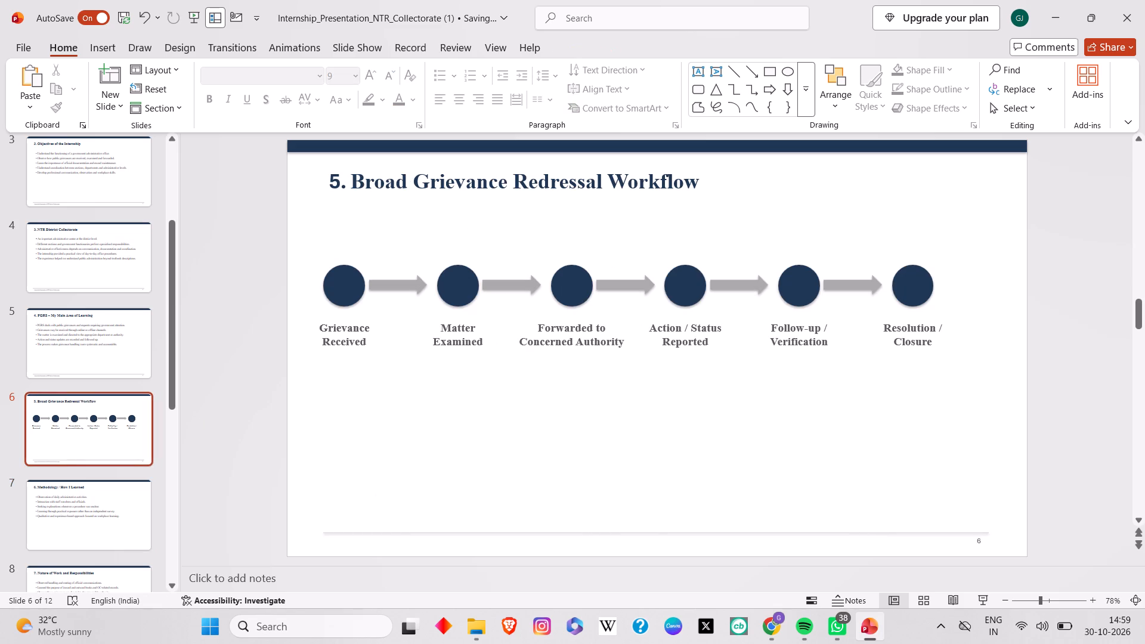
left_click(400, 533)
key("BackSpace")
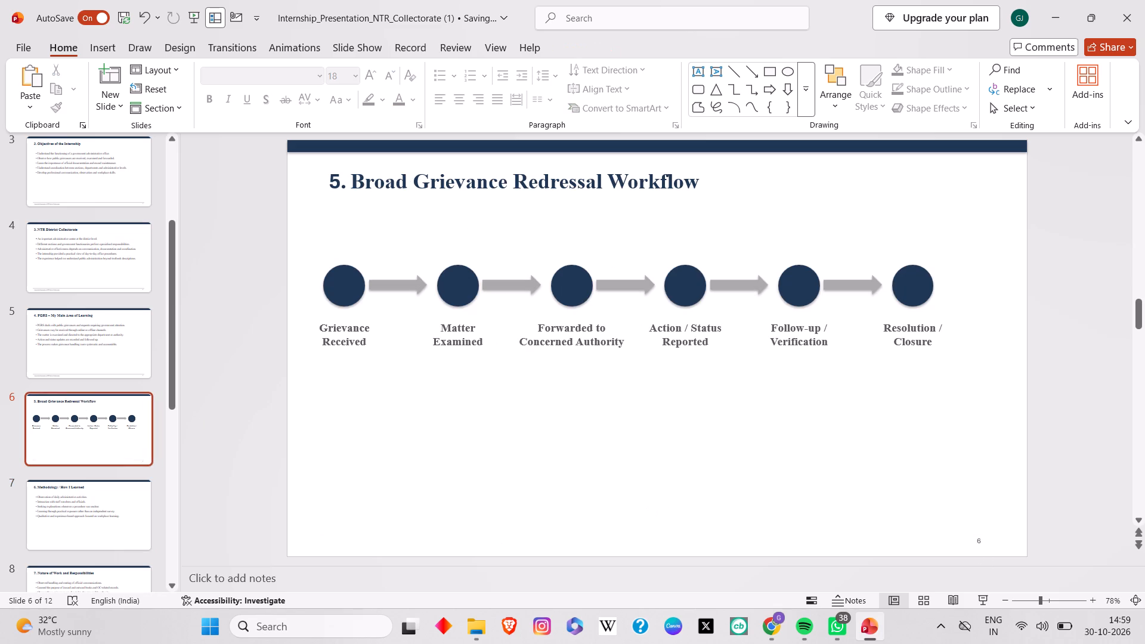
left_click(973, 538)
key("BackSpace")
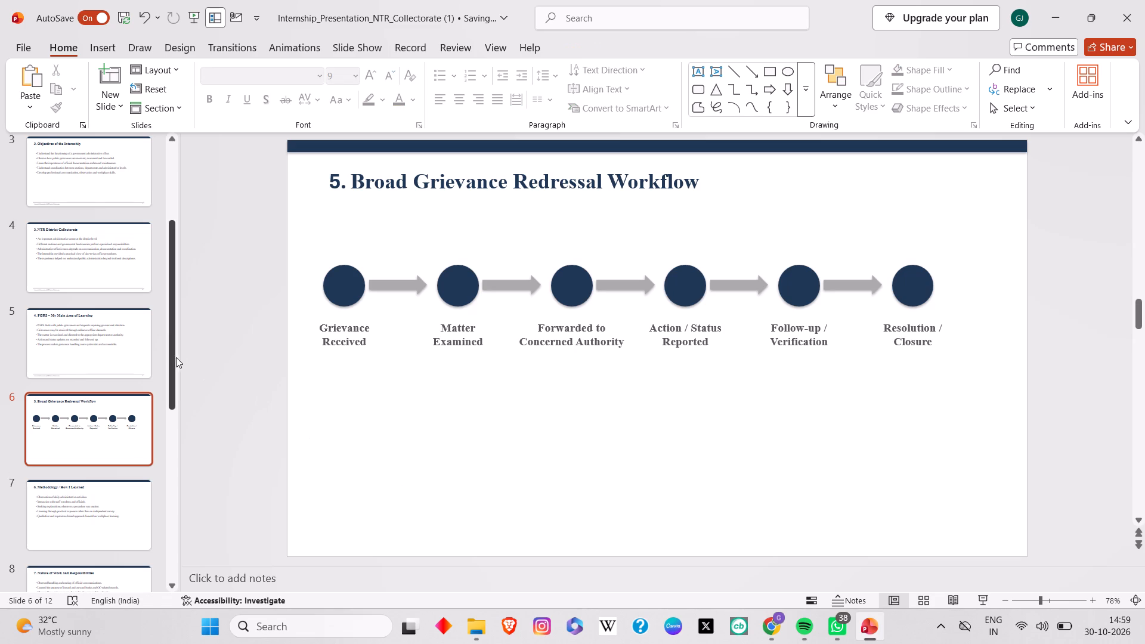
Delete the footer text, footer line and page number from slide 5, "PGRS – My Main Area of Learning".
left_click(116, 352)
left_click(394, 536)
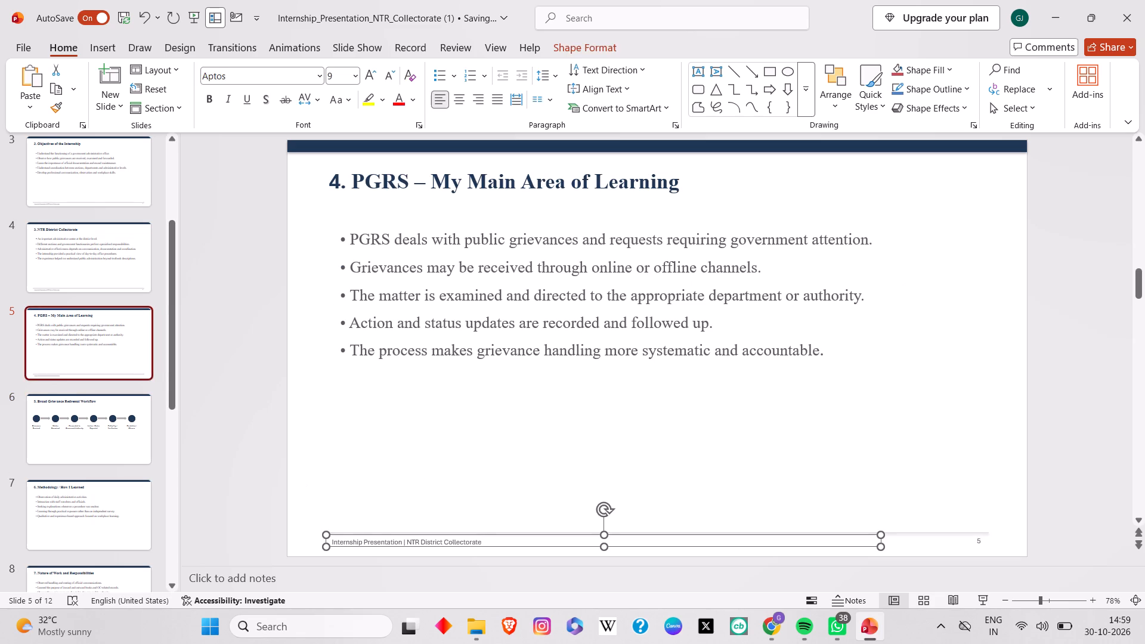
key("BackSpace")
left_click(409, 532)
key("BackSpace")
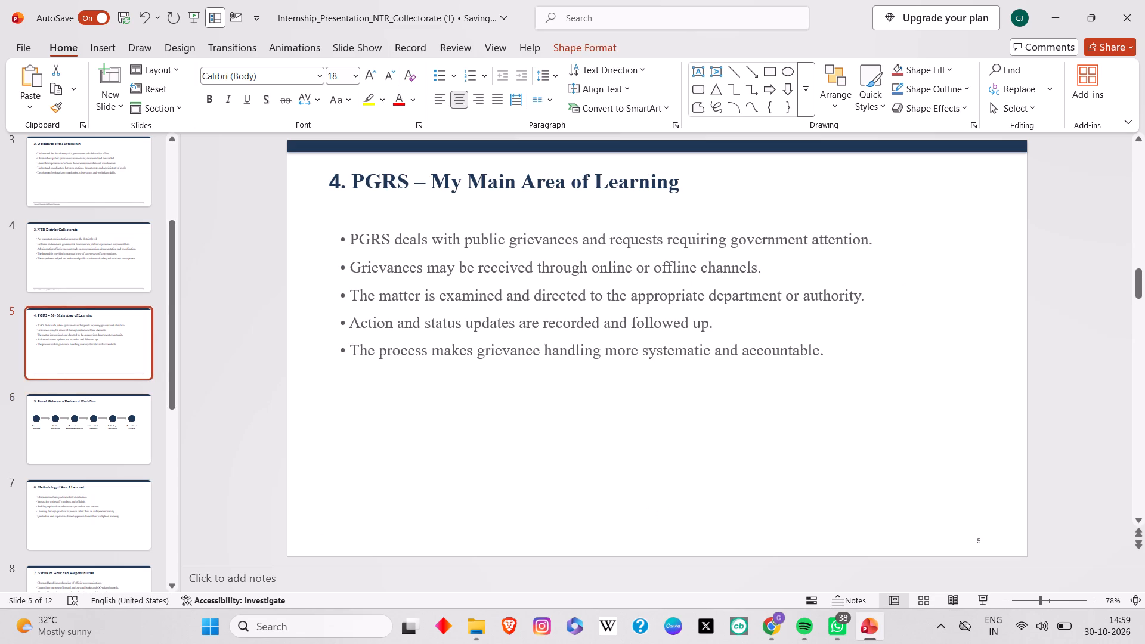
left_click(980, 542)
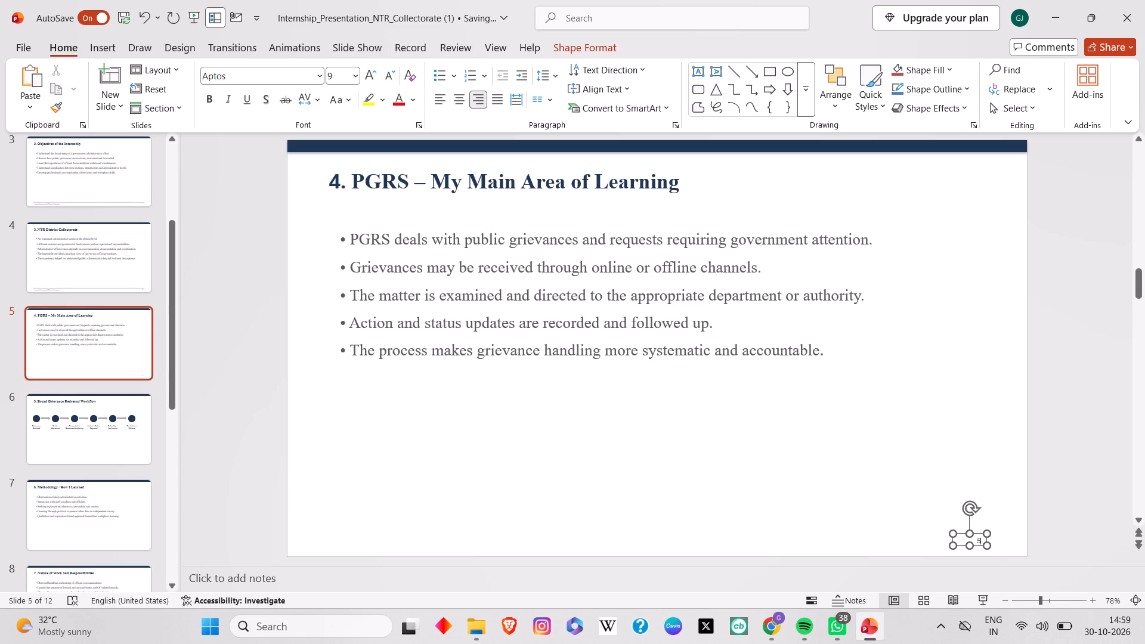
key("BackSpace")
left_click(737, 457)
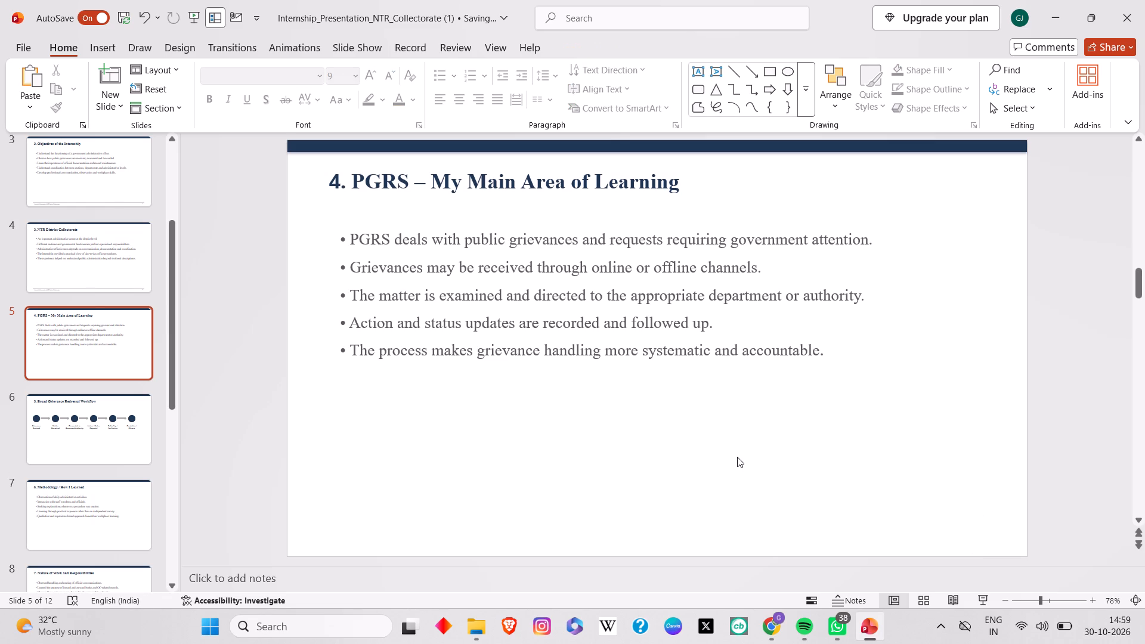
Delete the footer line, footer text and page number from slide 4, "NTR District Collectorate".
left_click(75, 266)
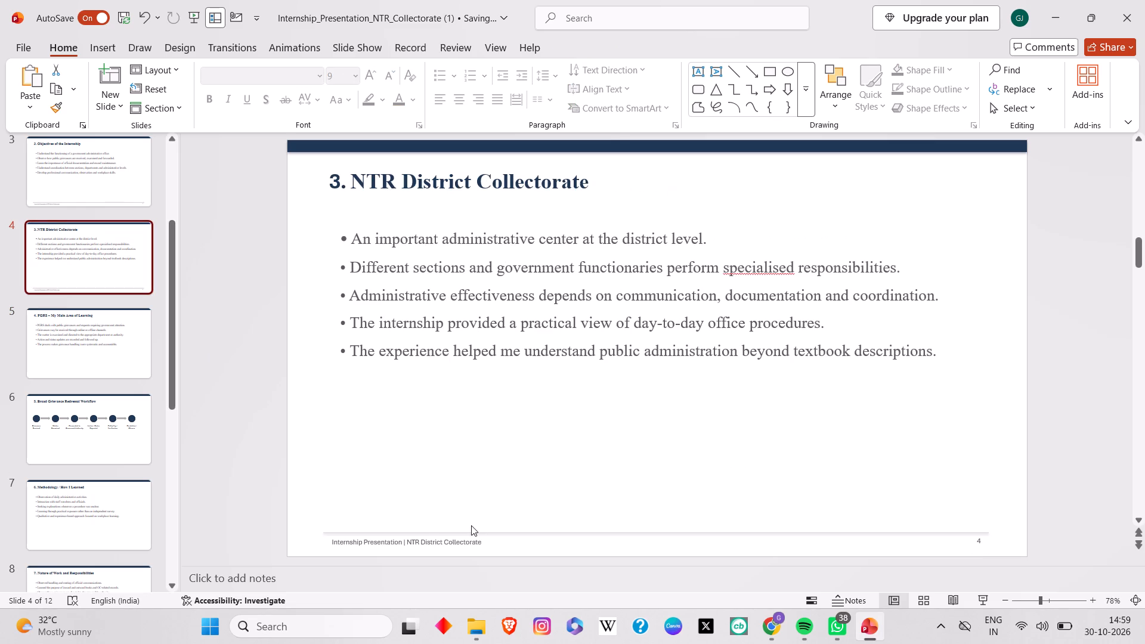
left_click(417, 542)
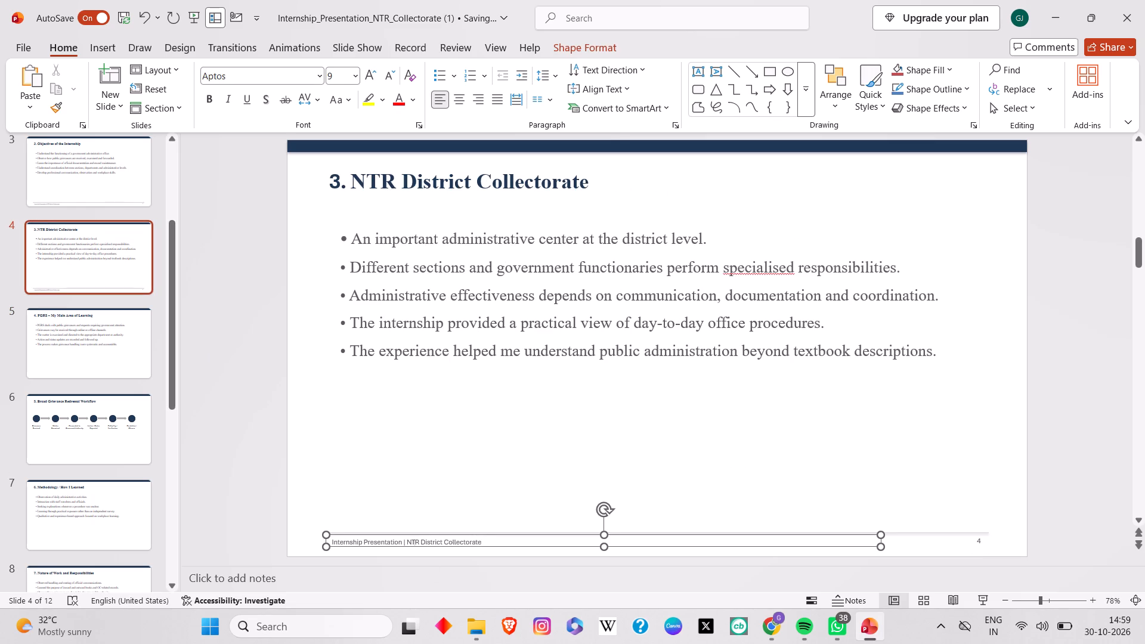
left_click(481, 525)
left_click(484, 532)
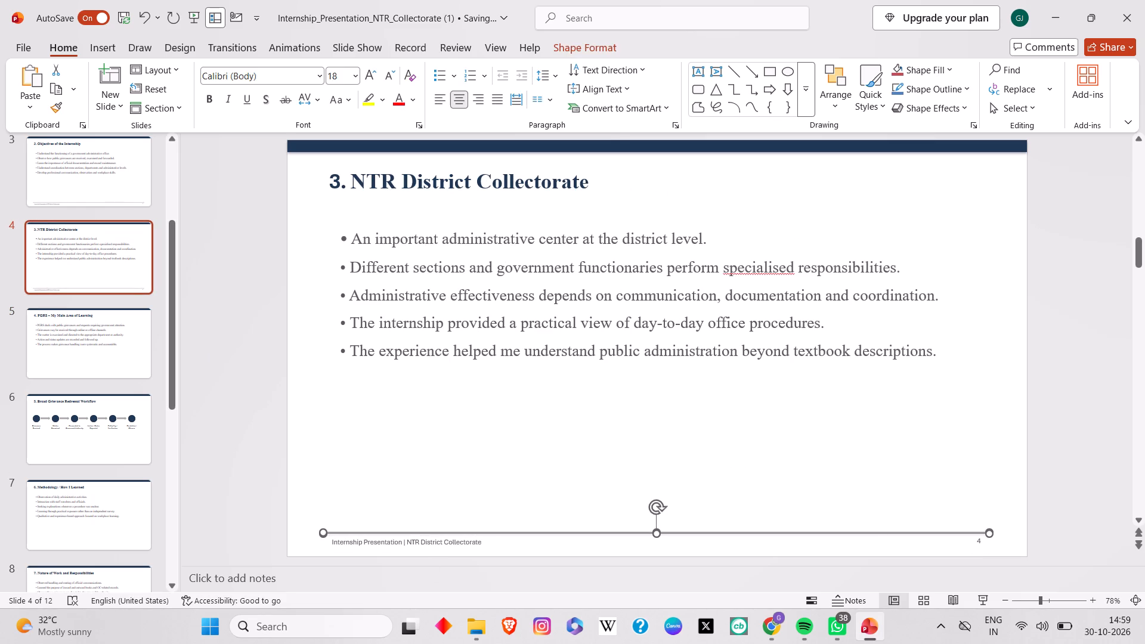
key("BackSpace")
left_click(478, 536)
key("BackSpace")
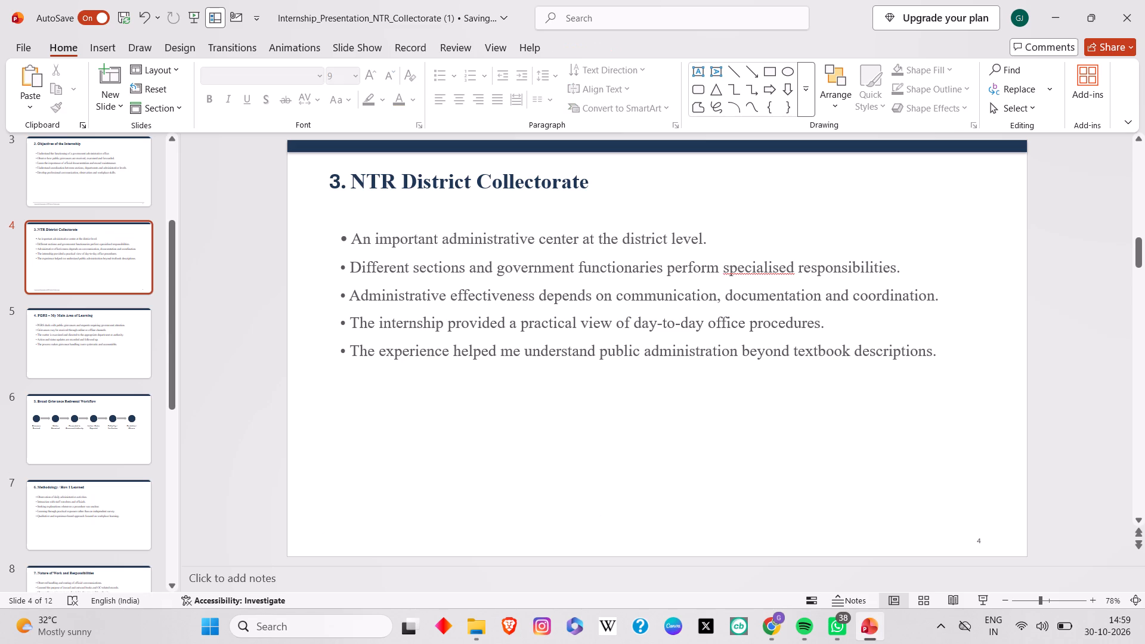
left_click(972, 543)
key("BackSpace")
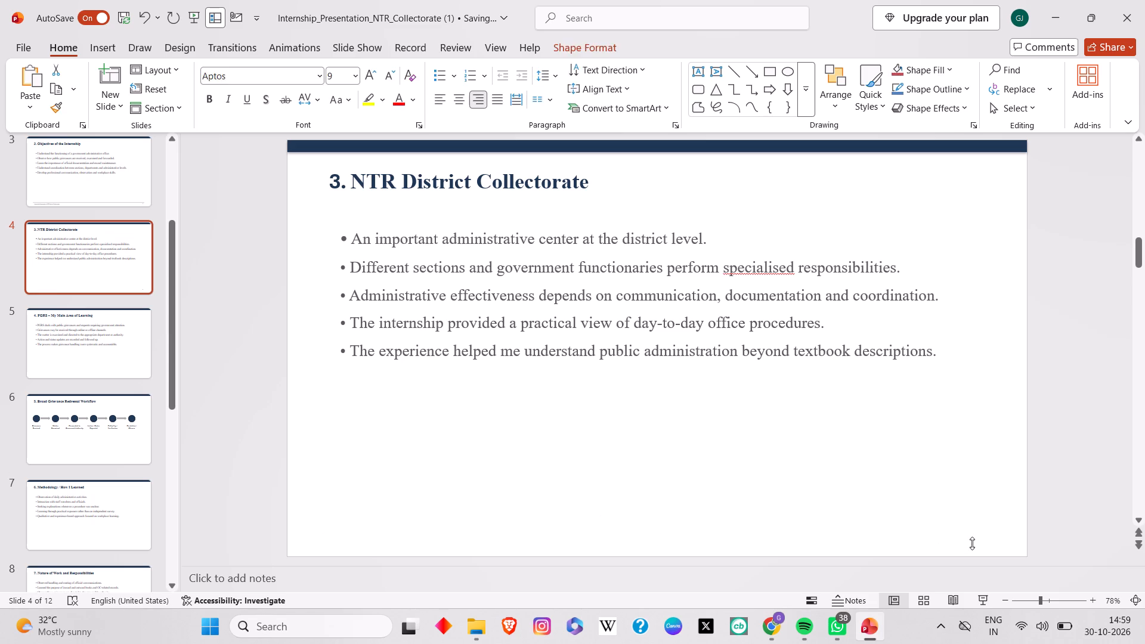
Delete the footer text, footer line and page number from slide 3, "Objectives of the Internship".
left_click(131, 138)
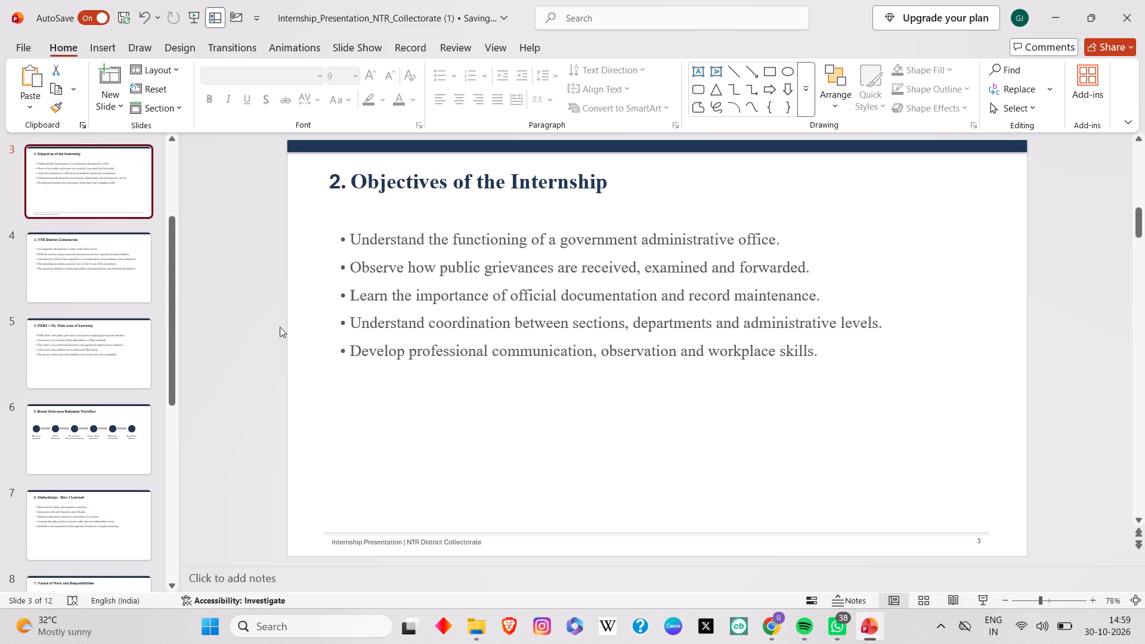
left_click(408, 531)
key("BackSpace")
left_click(408, 531)
key("BackSpace")
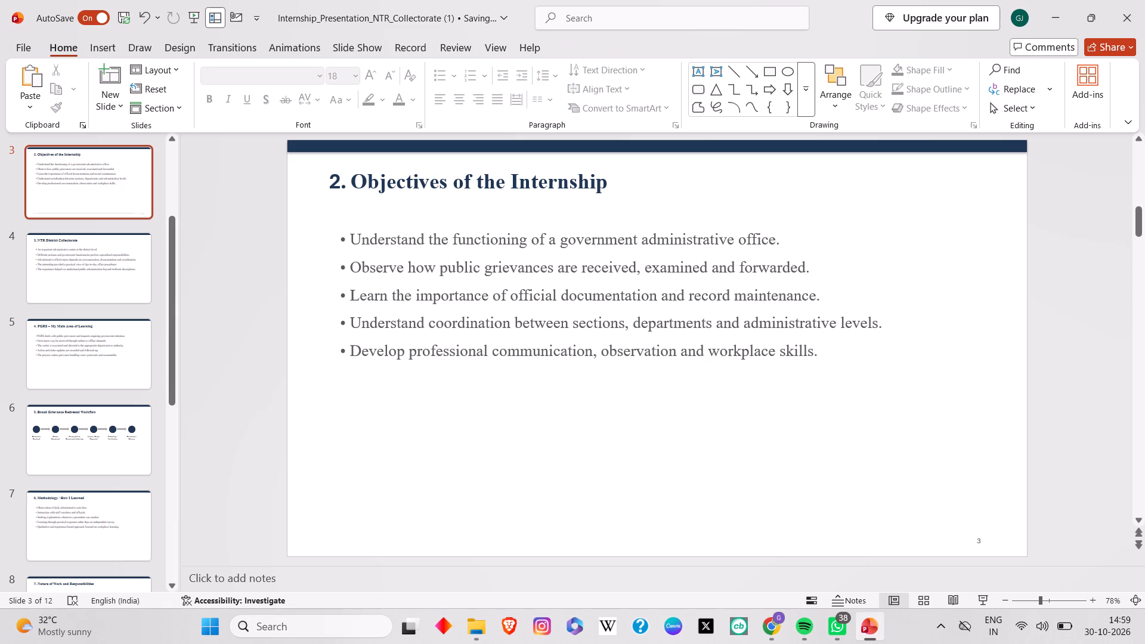
left_click(971, 540)
key("BackSpace")
Delete the footer text, footer line and page number from slide 2, "Internship Overview".
scroll(32, 286, "up", 2)
left_click(32, 286)
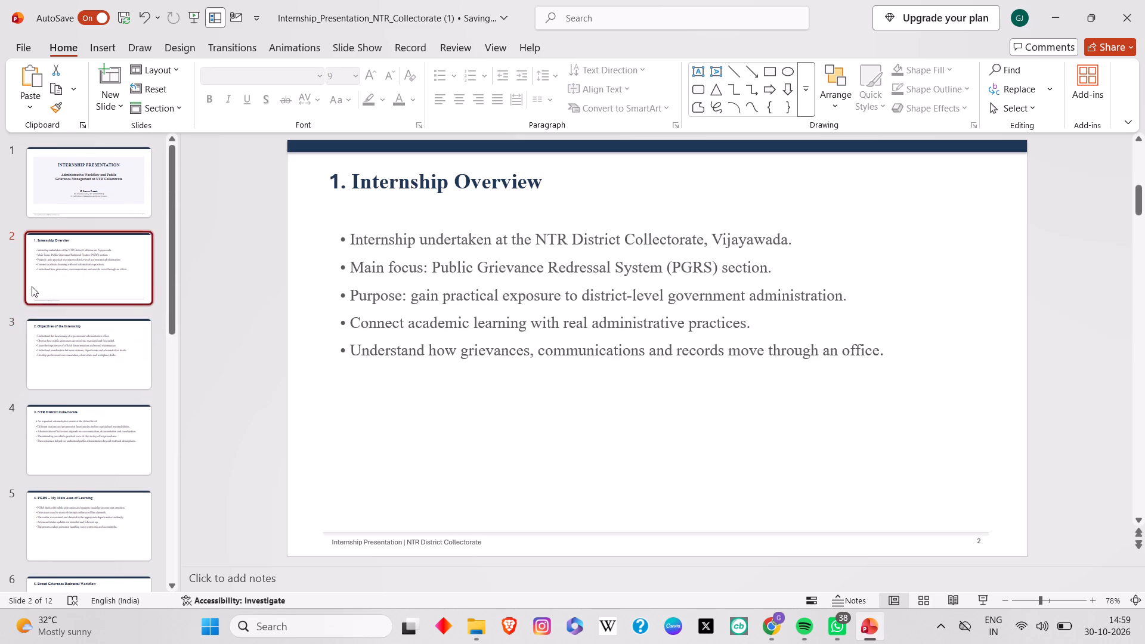
left_click(394, 530)
key("BackSpace")
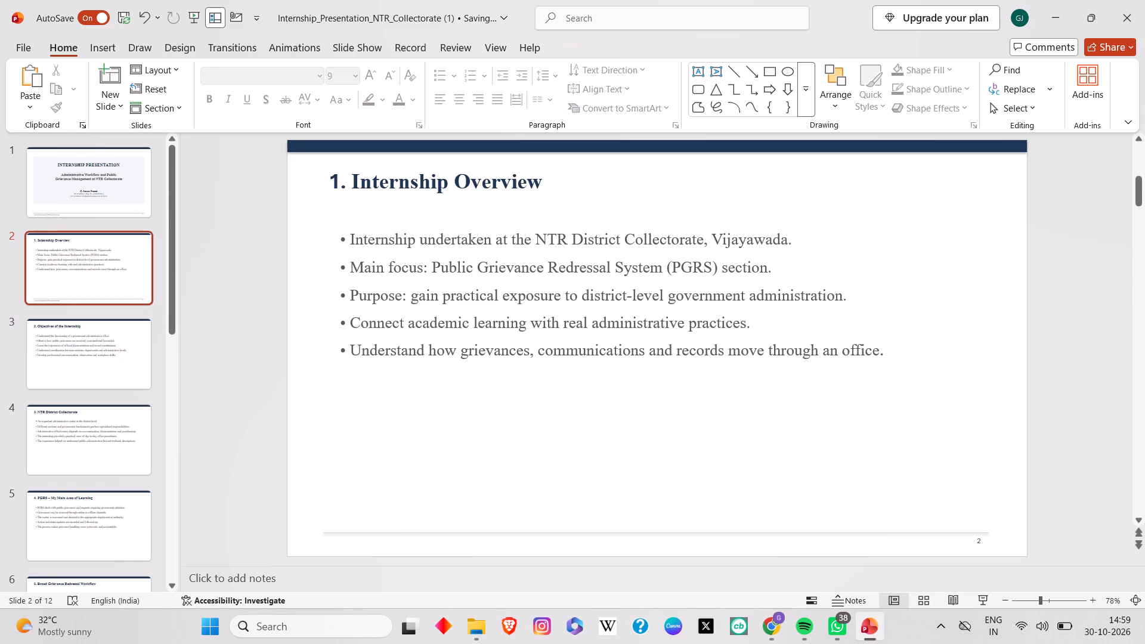
left_click(394, 530)
key("BackSpace")
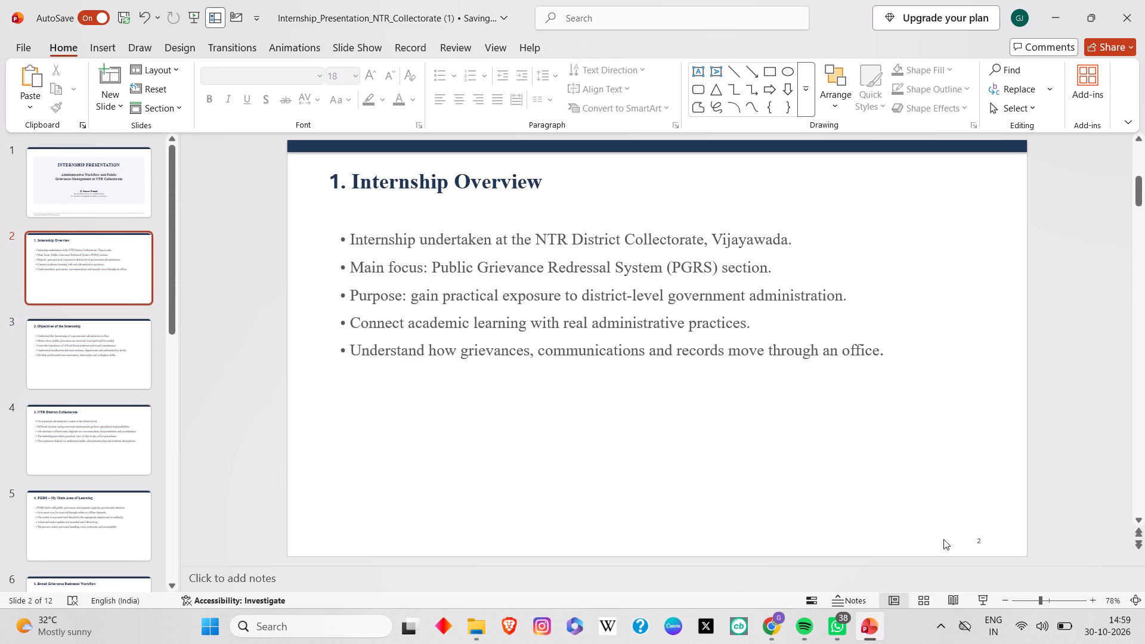
left_click(973, 537)
key("BackSpace")
Delete the footer text and footer line from the title slide, slide 1.
left_click(118, 173)
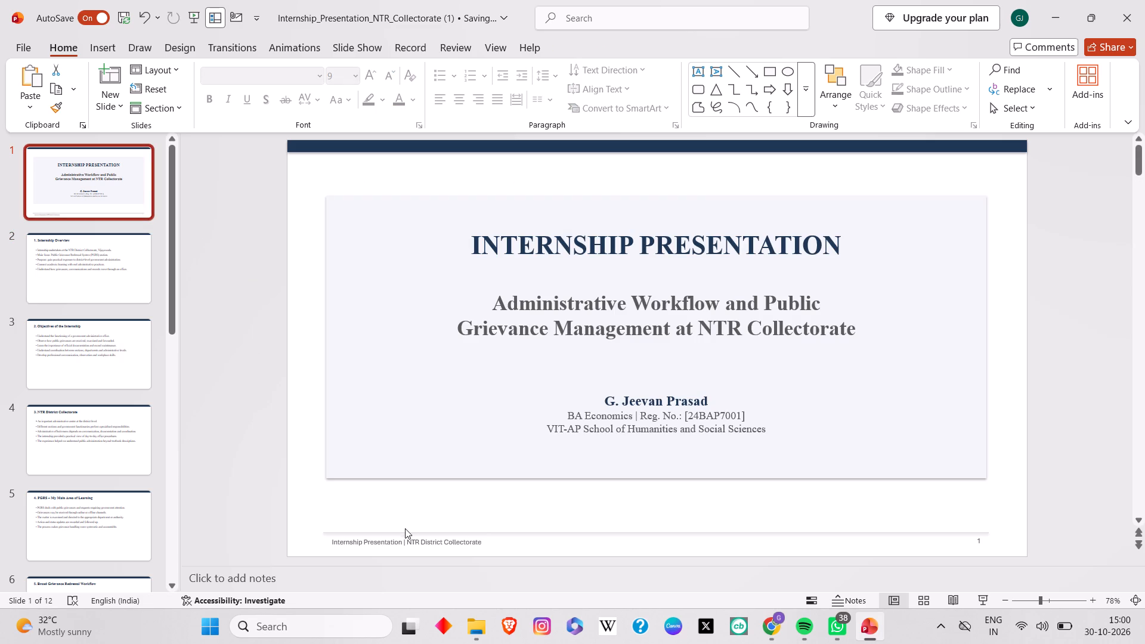
left_click(404, 532)
key("BackSpace")
left_click(404, 532)
key("BackSpace")
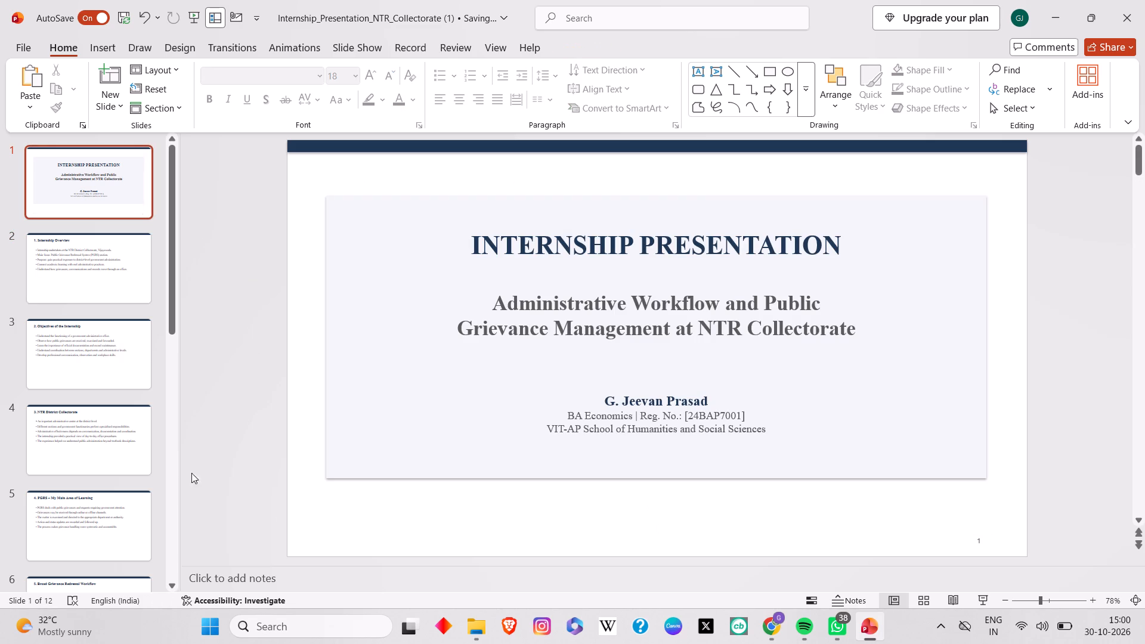
Review the cleaned slides, checking slides 10 and 11 and the opening slides 2 and 3.
scroll(154, 425, "down", 14)
left_click(154, 425)
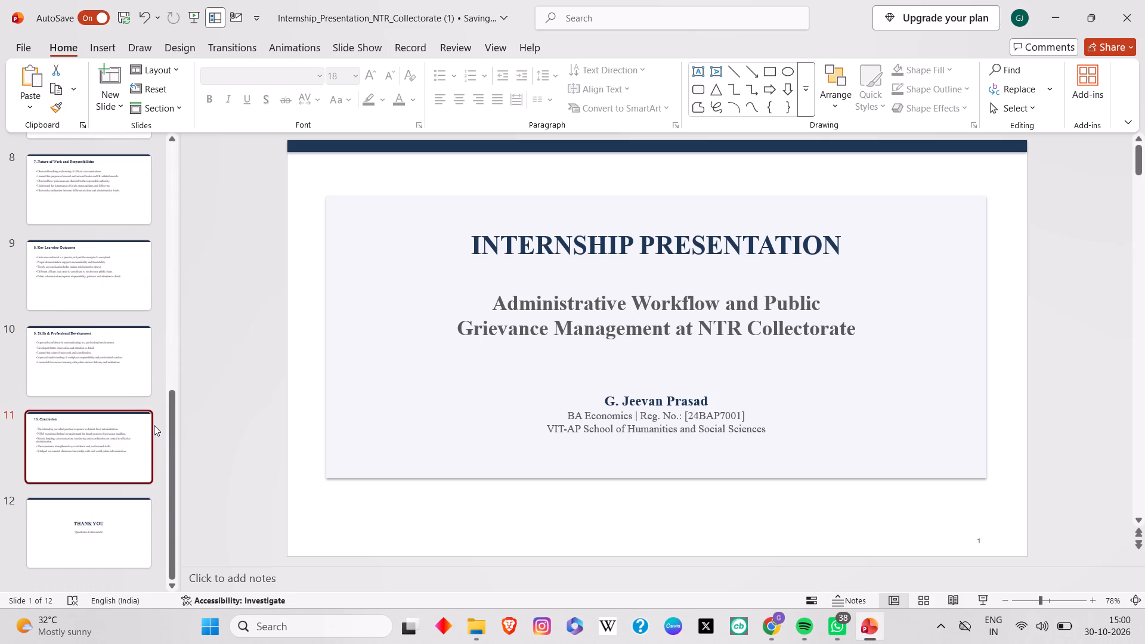
left_click(126, 391)
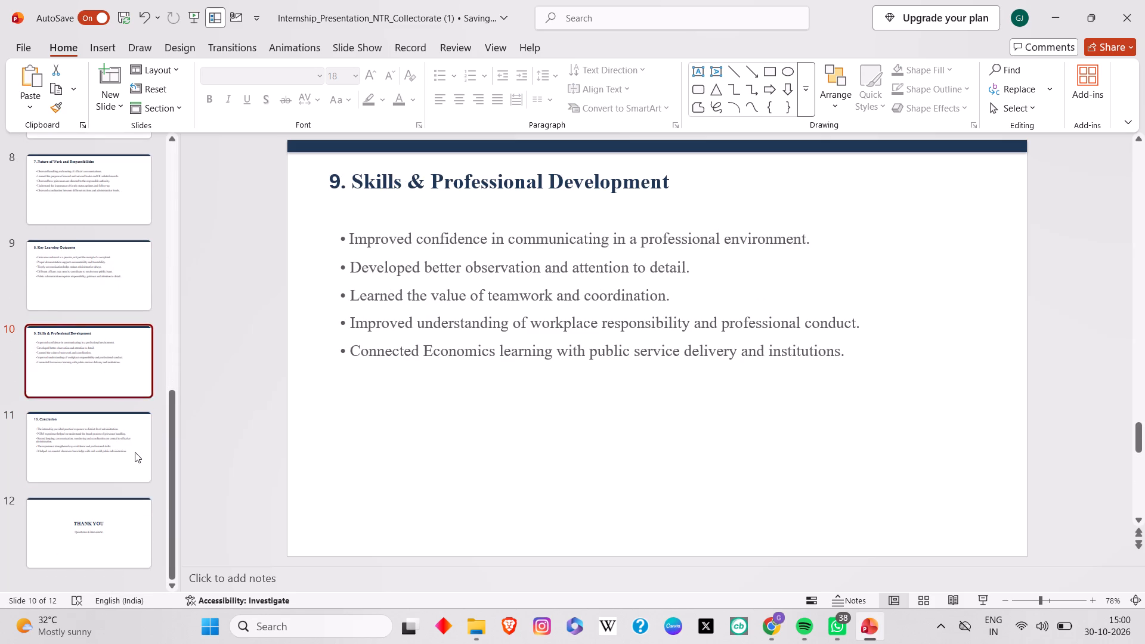
left_click(135, 452)
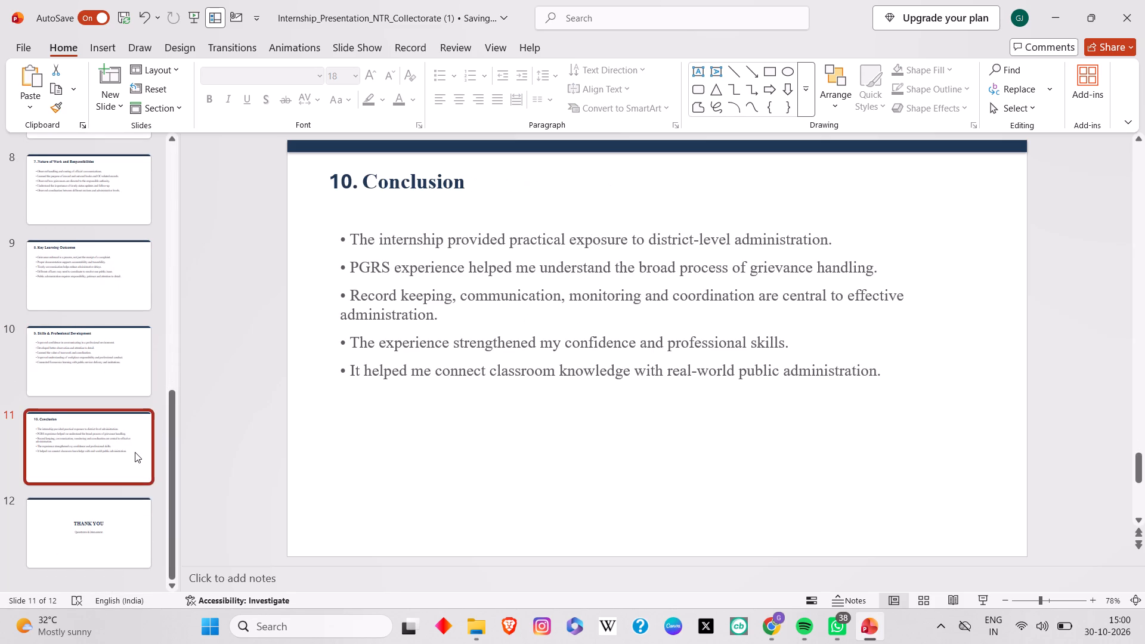
scroll(96, 374, "up", 13)
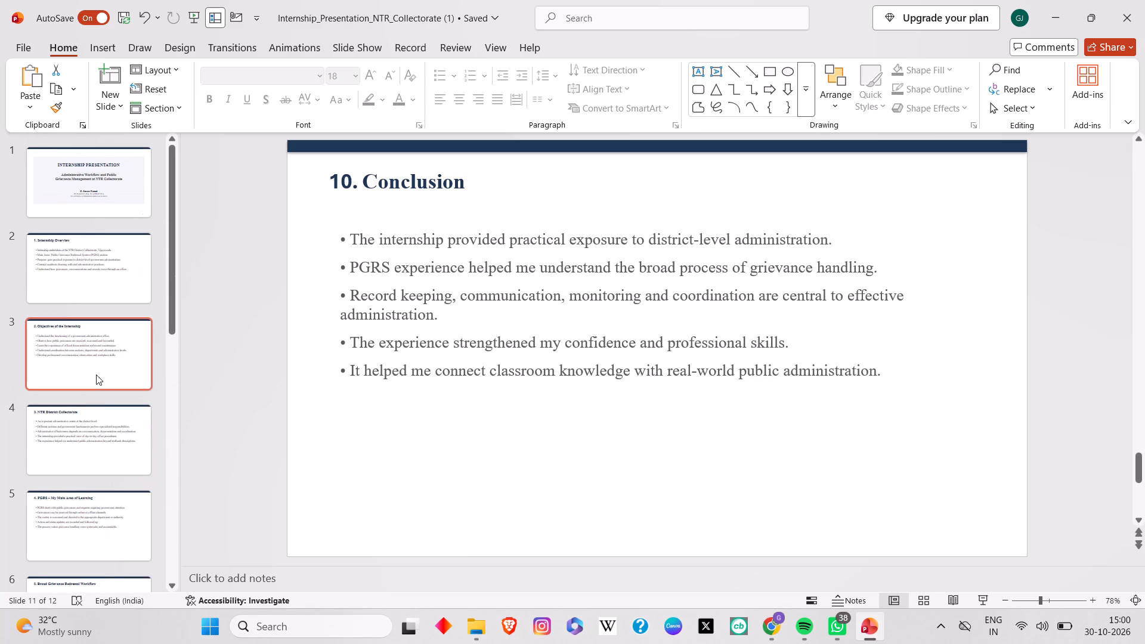
left_click(91, 262)
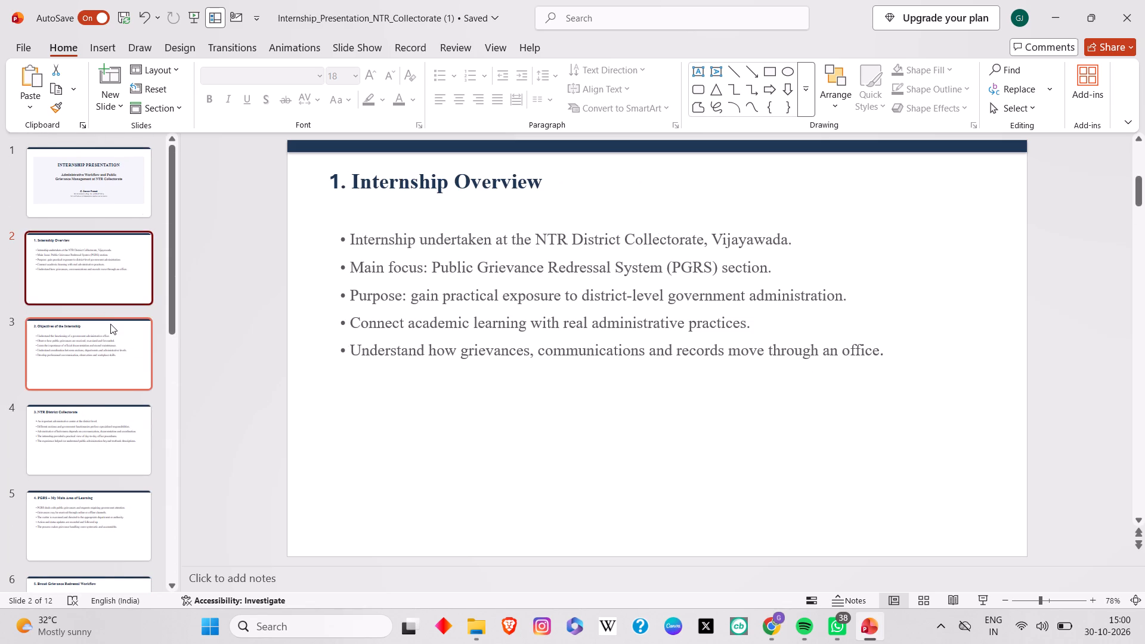
left_click(110, 324)
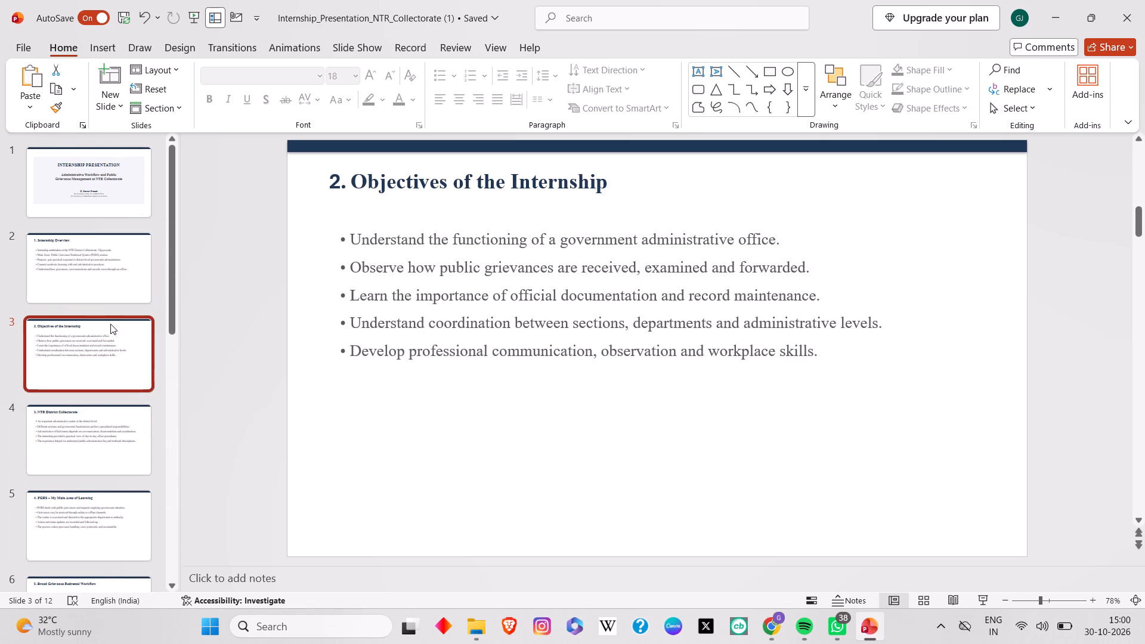
left_click(113, 290)
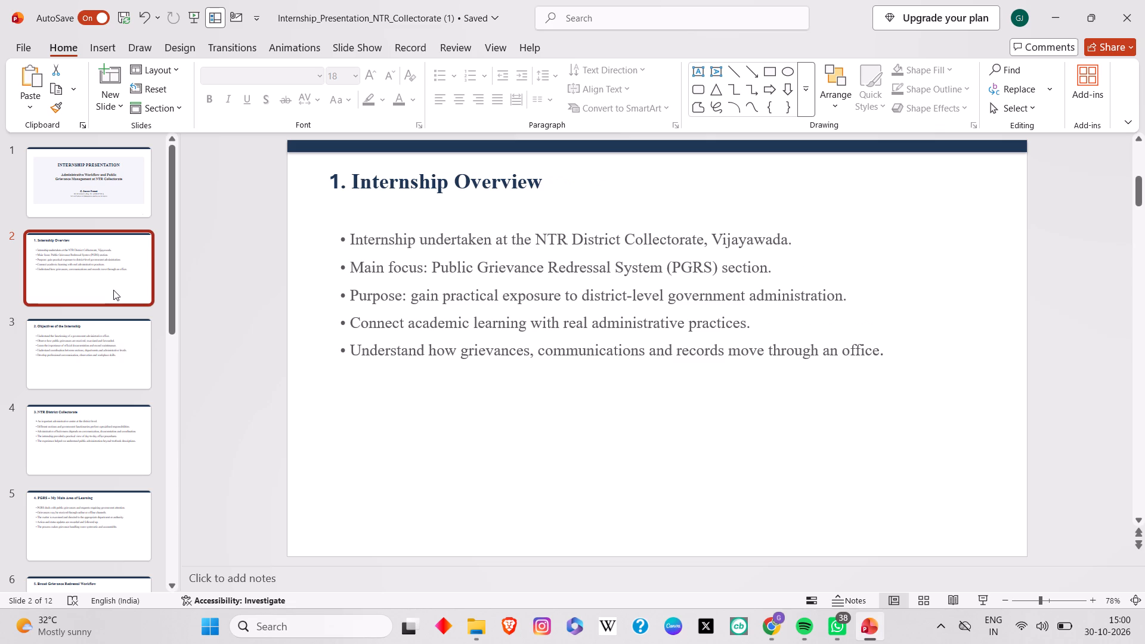
left_click(113, 326)
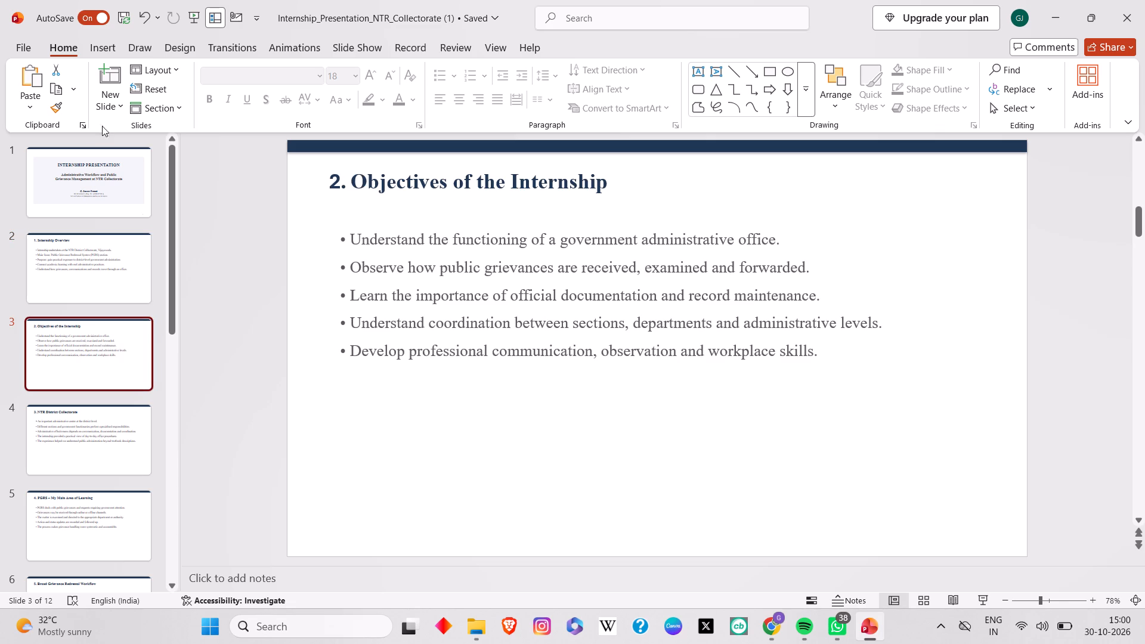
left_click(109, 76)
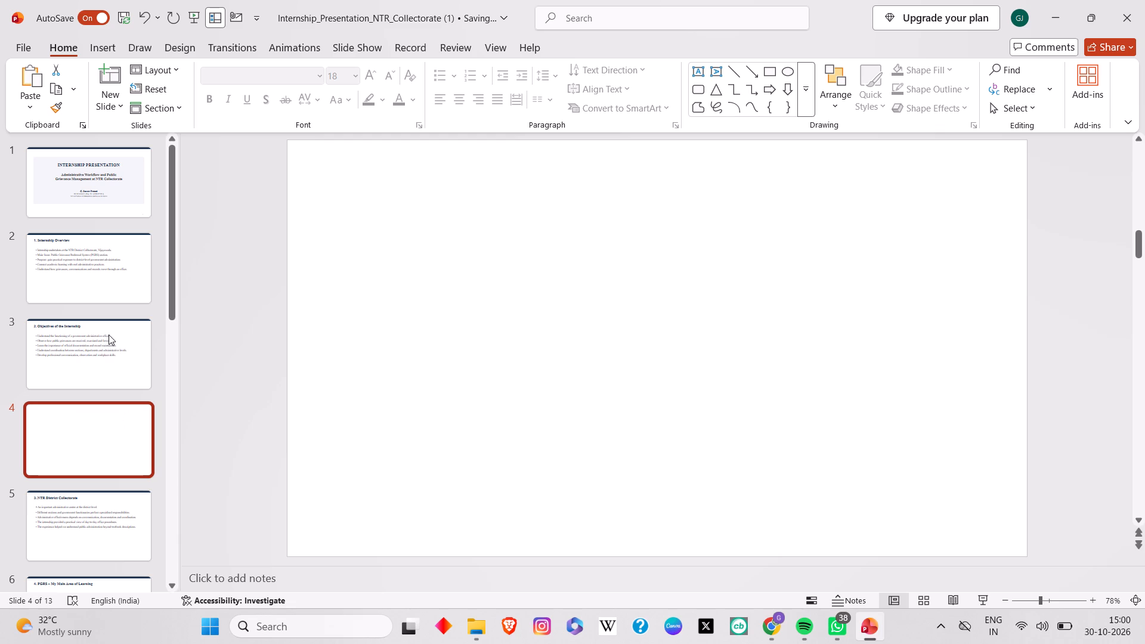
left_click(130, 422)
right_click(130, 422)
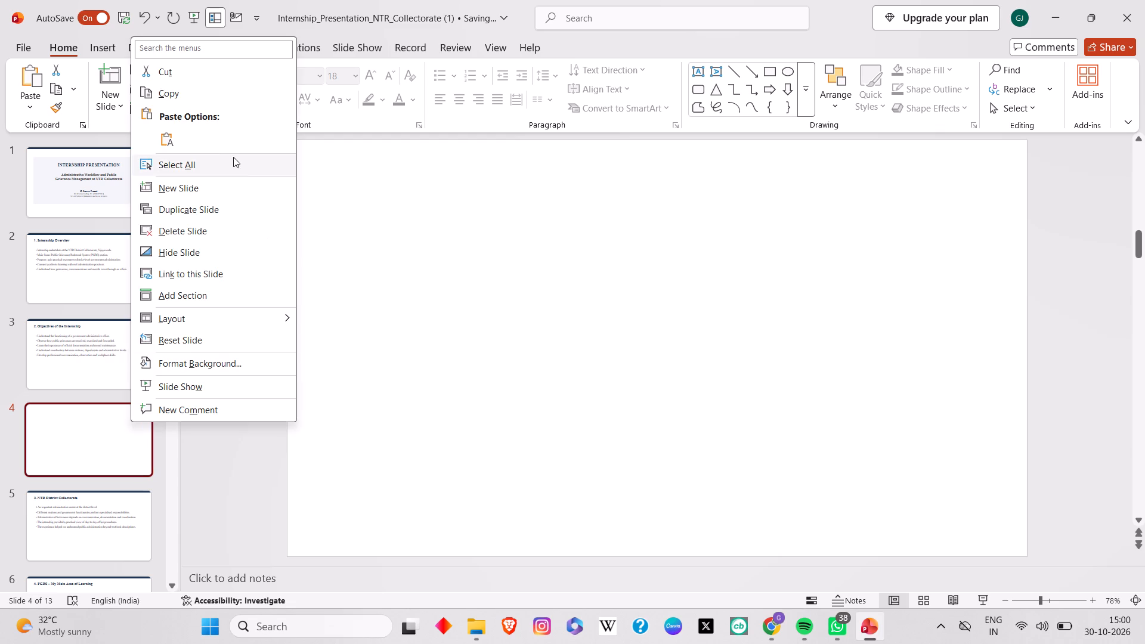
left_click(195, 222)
Insert a new blank slide directly after slide 2, "Internship Overview".
left_click(93, 297)
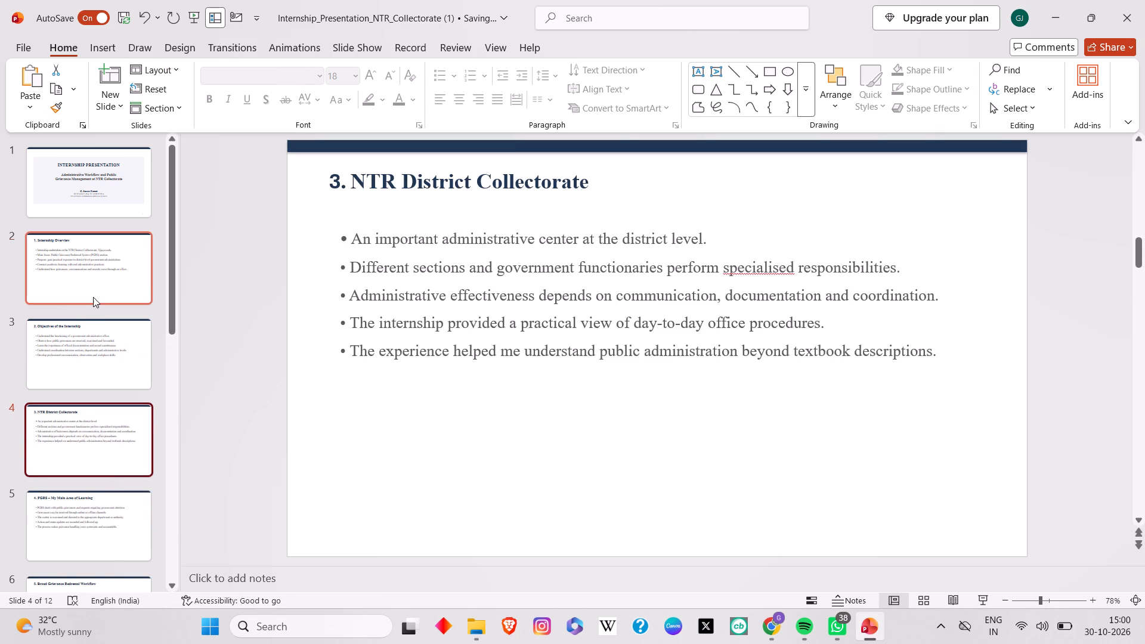
left_click(106, 63)
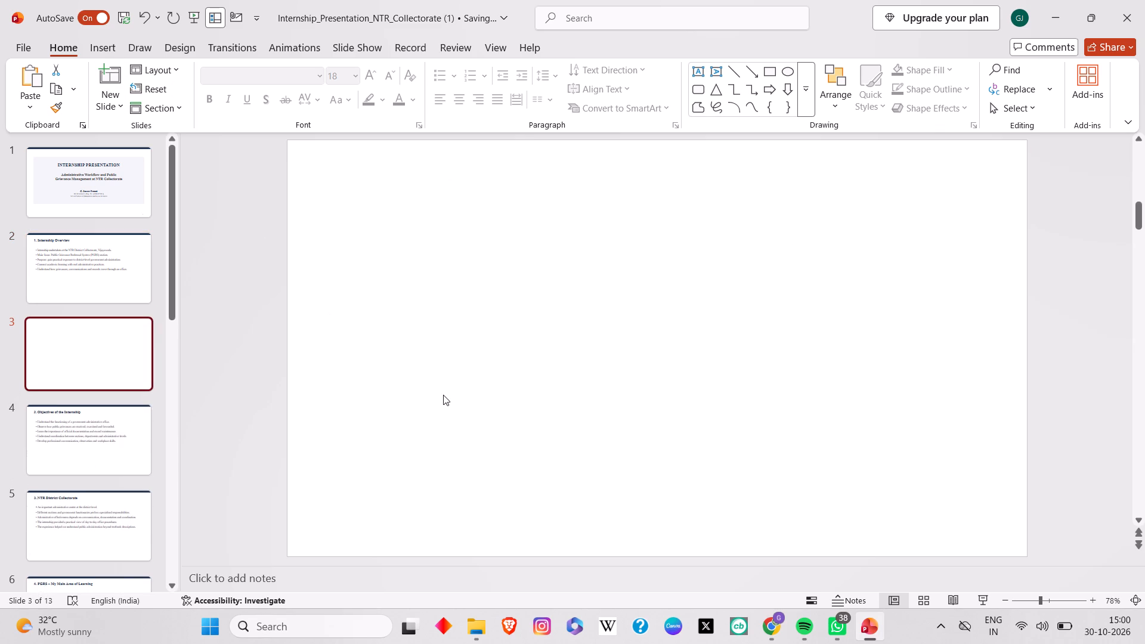
Rename the presentation file as "Internship Presentation ppt".
scroll(122, 338, "down", 20)
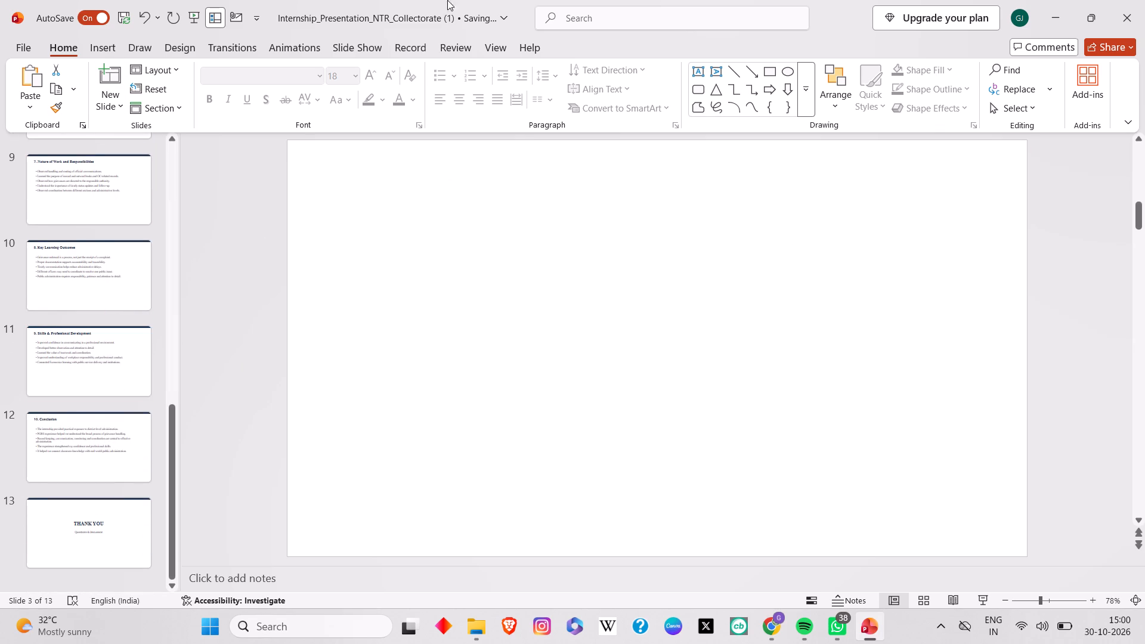
left_click(439, 17)
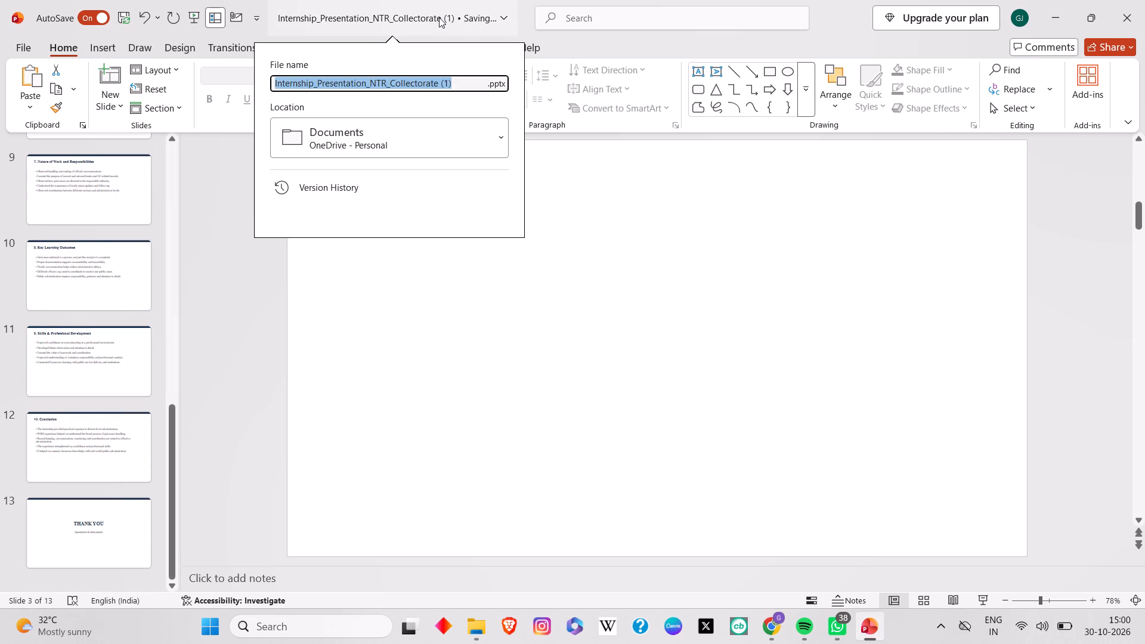
left_click(449, 92)
left_click(457, 82)
key("BackSpace")
key("BackSpace")
key("BackSpace")
key("BackSpace")
key("BackSpace")
key("BackSpace")
key("BackSpace")
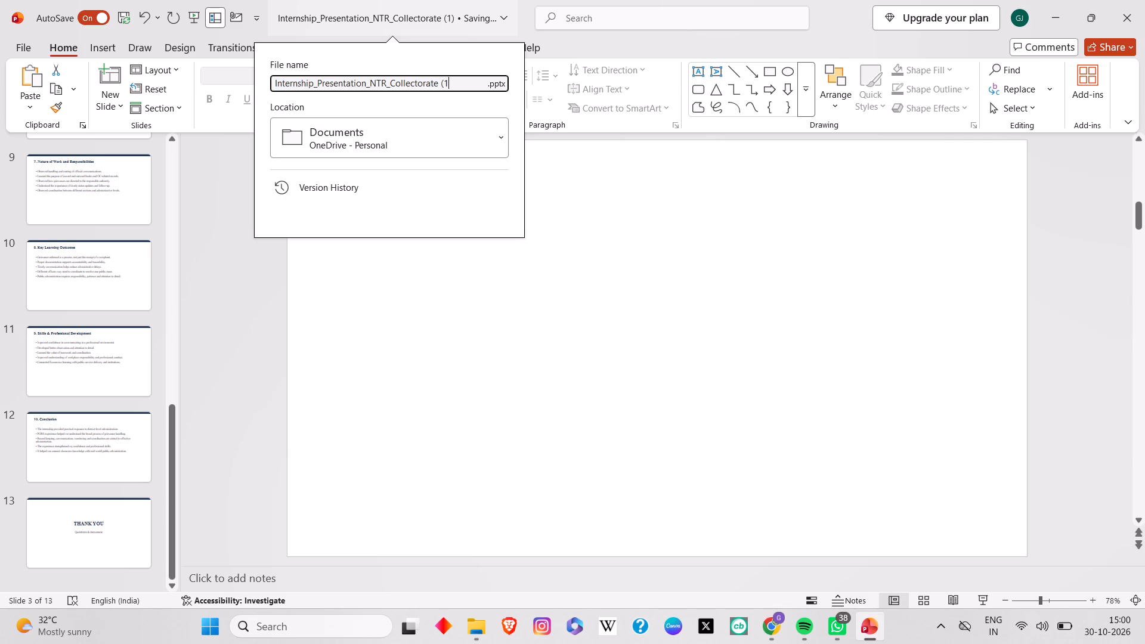
key("BackSpace")
key("BackSpace")
key("BackSpace")
key("BackSpace")
key("BackSpace")
key("BackSpace")
key("BackSpace")
key("BackSpace")
key("BackSpace")
key("BackSpace")
key("BackSpace")
key("BackSpace")
key("BackSpace")
key("BackSpace")
key("BackSpace")
key("BackSpace")
key("BackSpace")
key("BackSpace")
key("BackSpace")
key("BackSpace")
key("BackSpace")
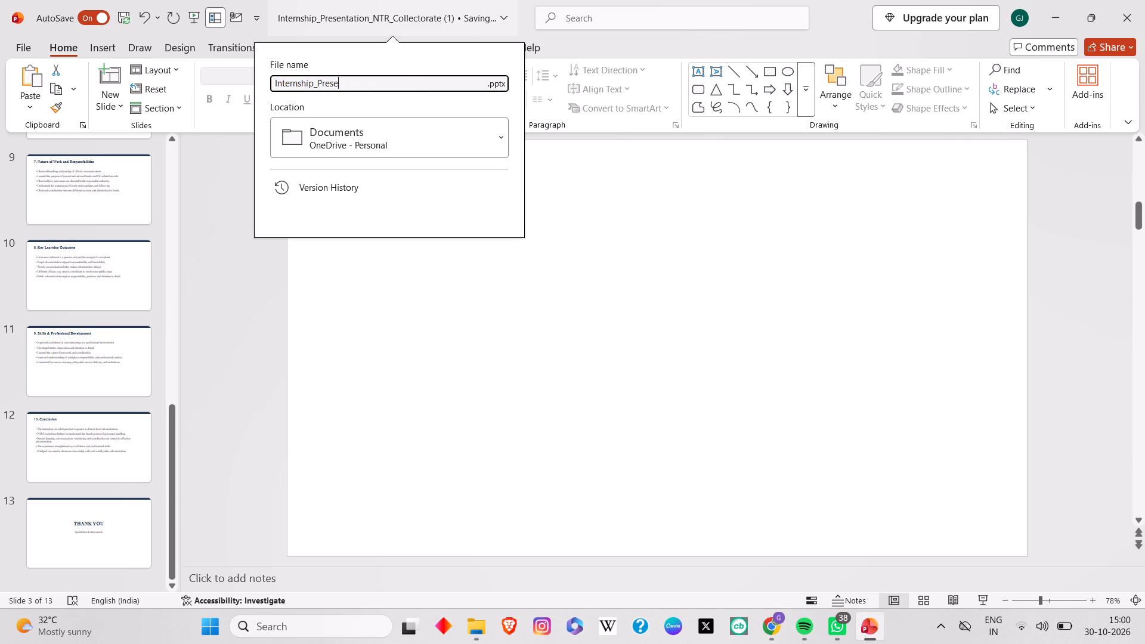
key("BackSpace")
key("BackSpace")
key("BackSpace")
key("BackSpace")
key("BackSpace")
key("BackSpace")
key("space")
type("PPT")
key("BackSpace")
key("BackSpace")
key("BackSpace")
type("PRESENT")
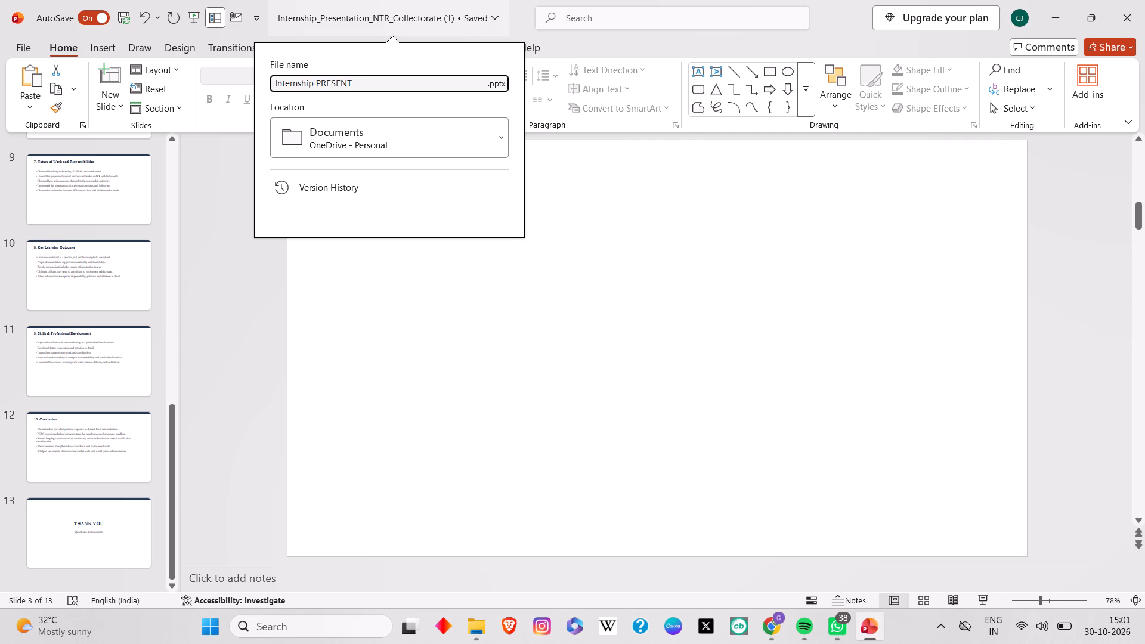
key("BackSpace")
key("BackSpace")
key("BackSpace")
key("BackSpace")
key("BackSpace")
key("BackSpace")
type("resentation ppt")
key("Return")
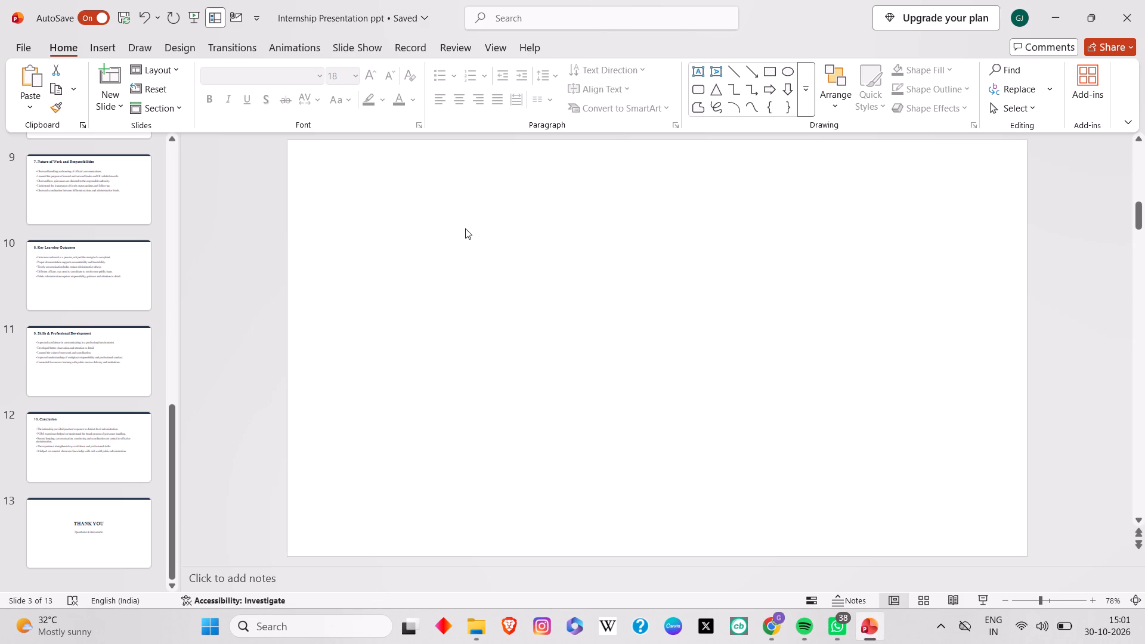
Save a copy of the presentation to this PC's Downloads folder, keeping its current name and the PowerPoint Presentation format.
left_click(20, 49)
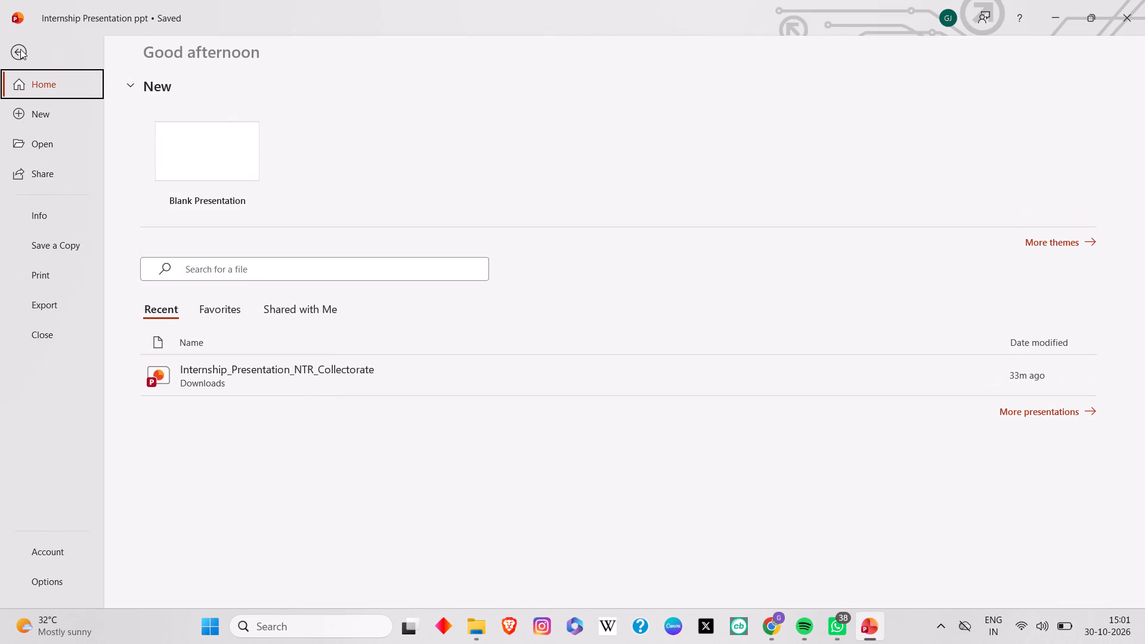
left_click(62, 243)
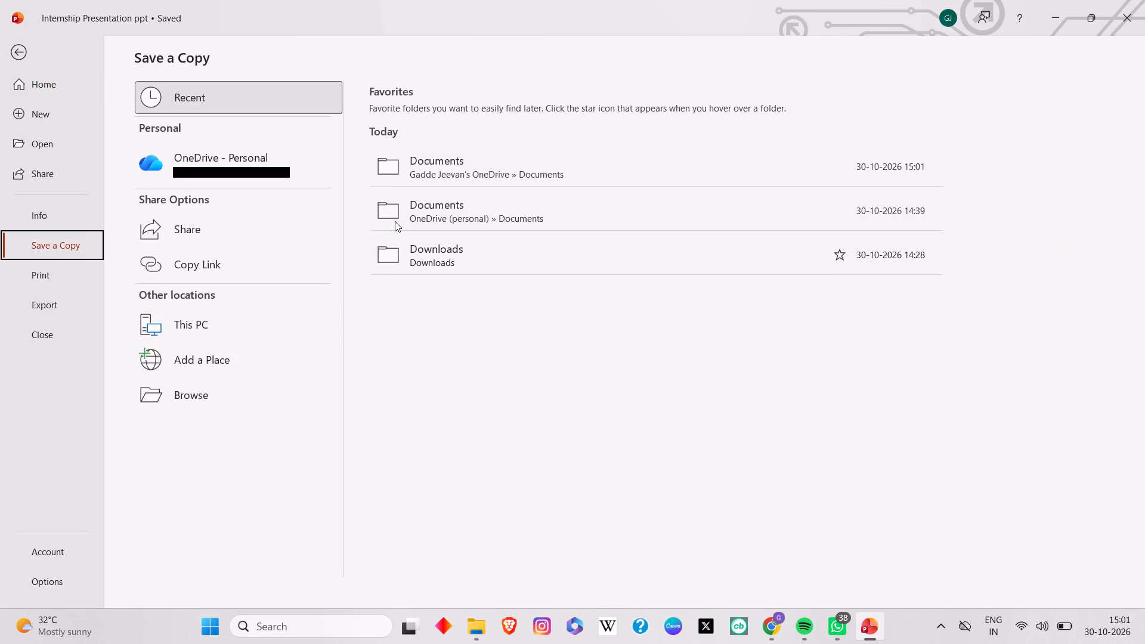
left_click(212, 334)
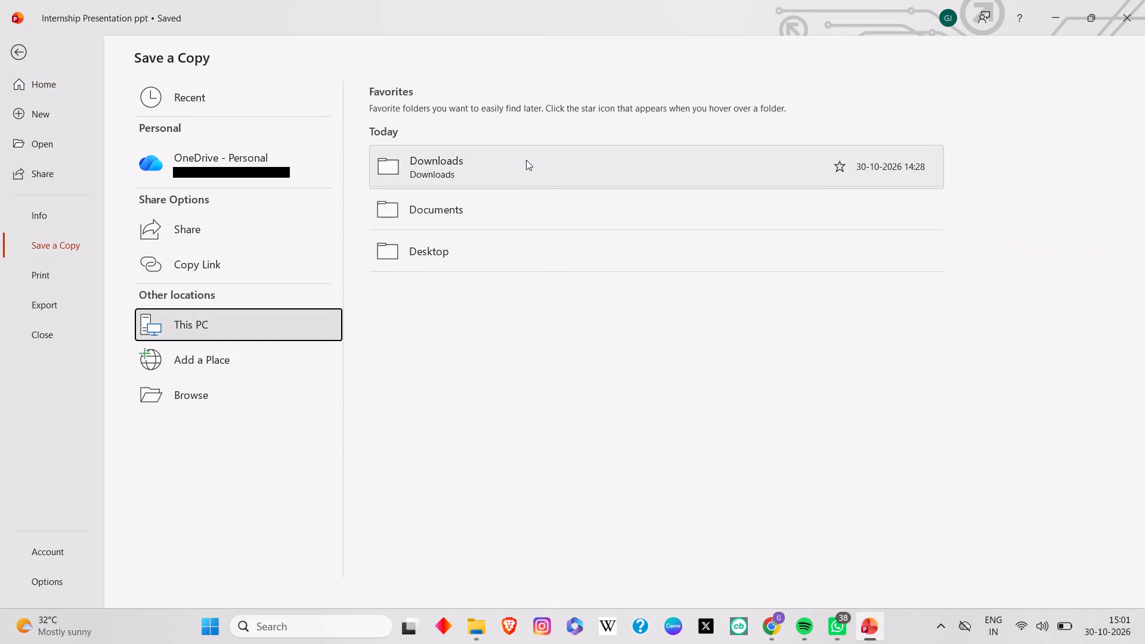
left_click(526, 160)
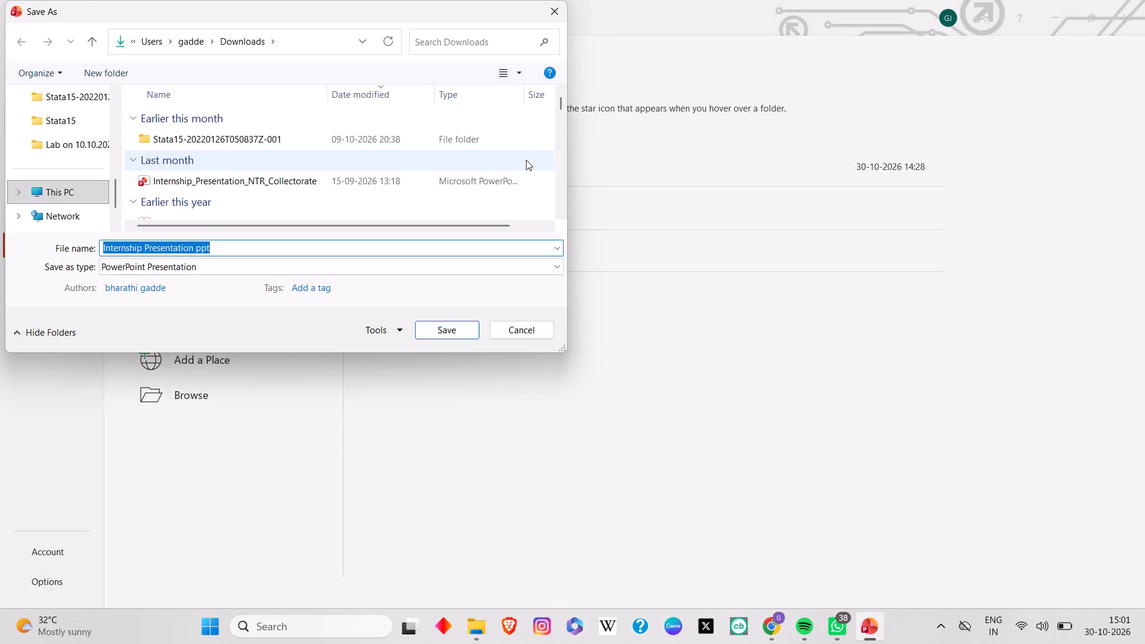
key("Return")
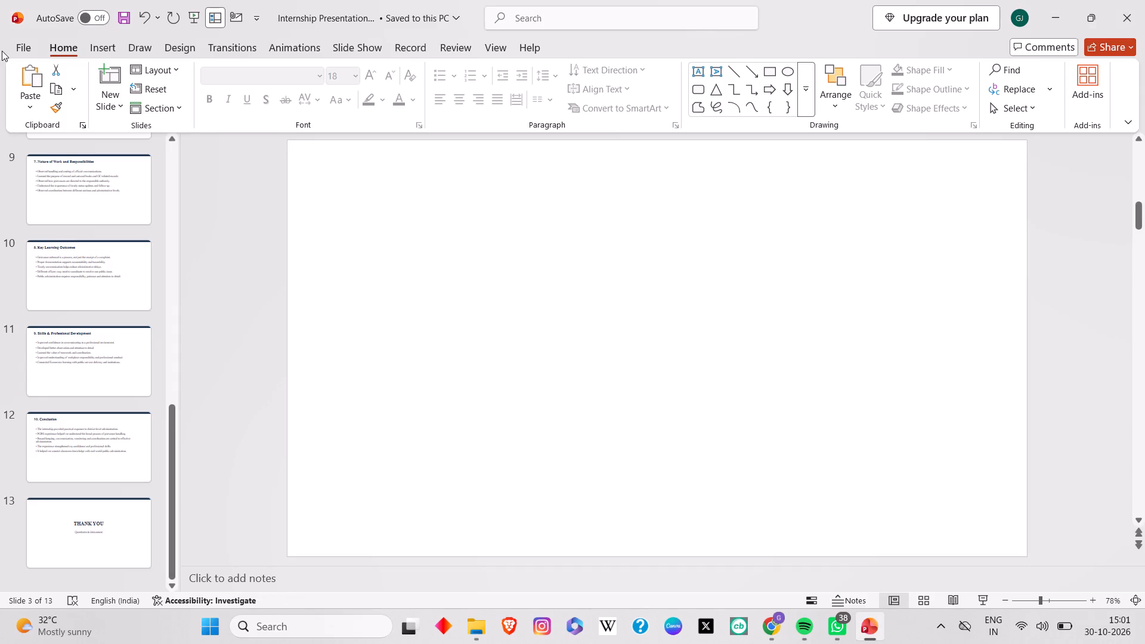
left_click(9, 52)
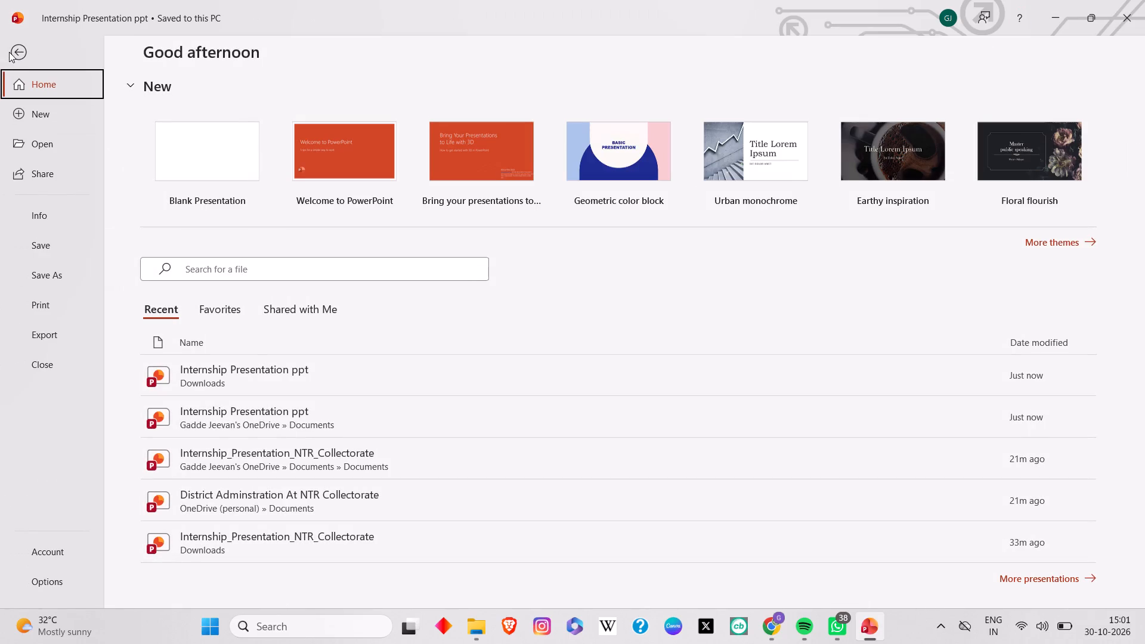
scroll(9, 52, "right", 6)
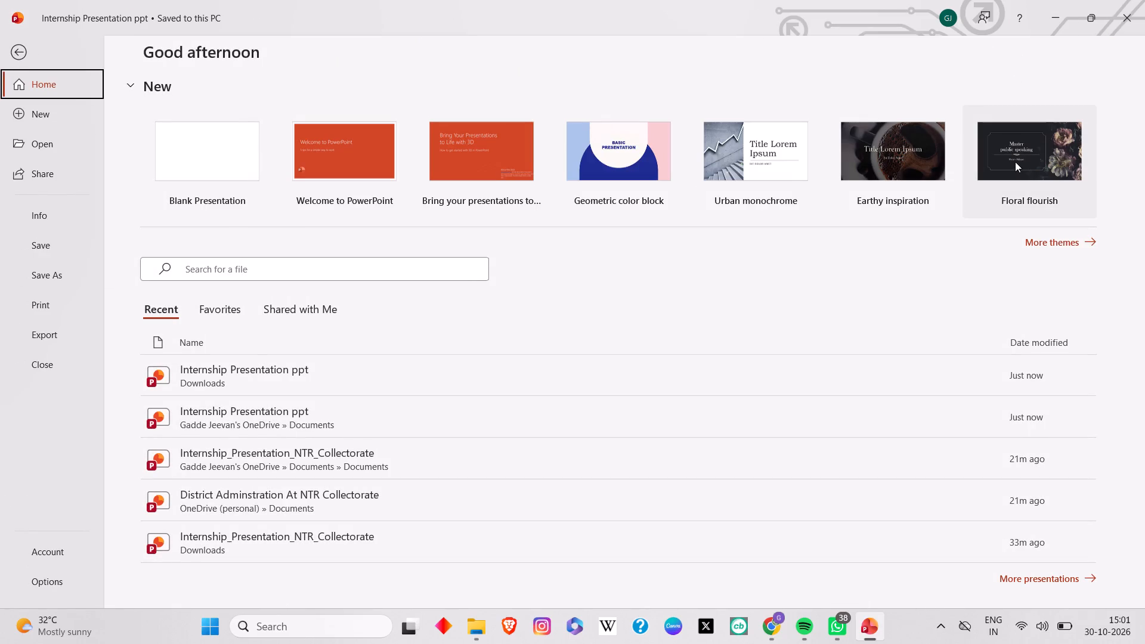
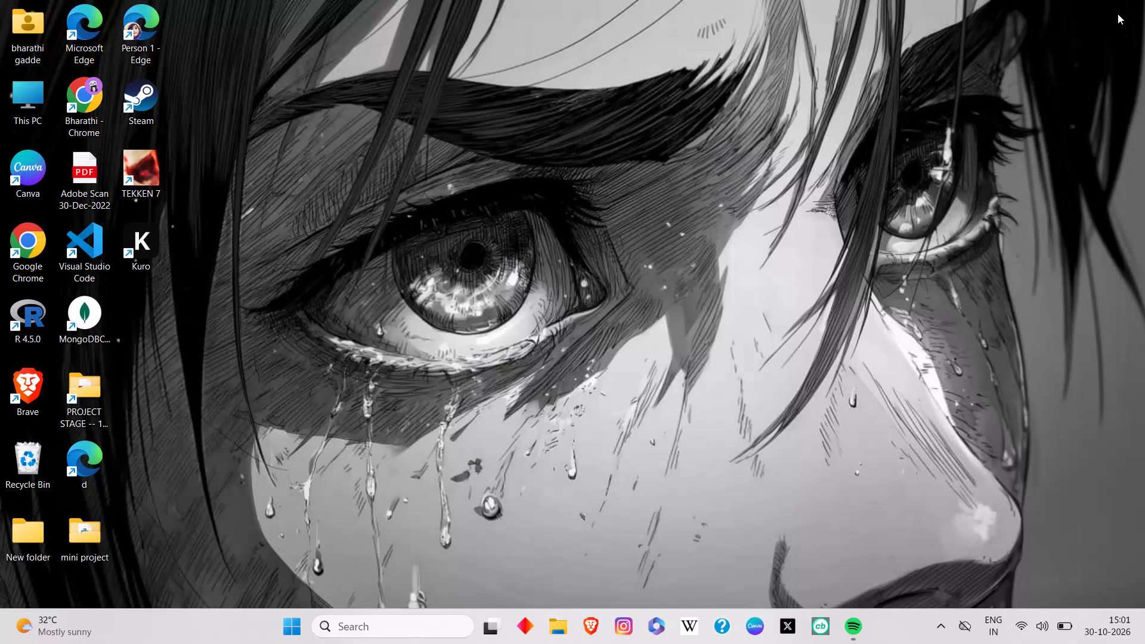
Refresh the Windows desktop.
right_click(606, 253)
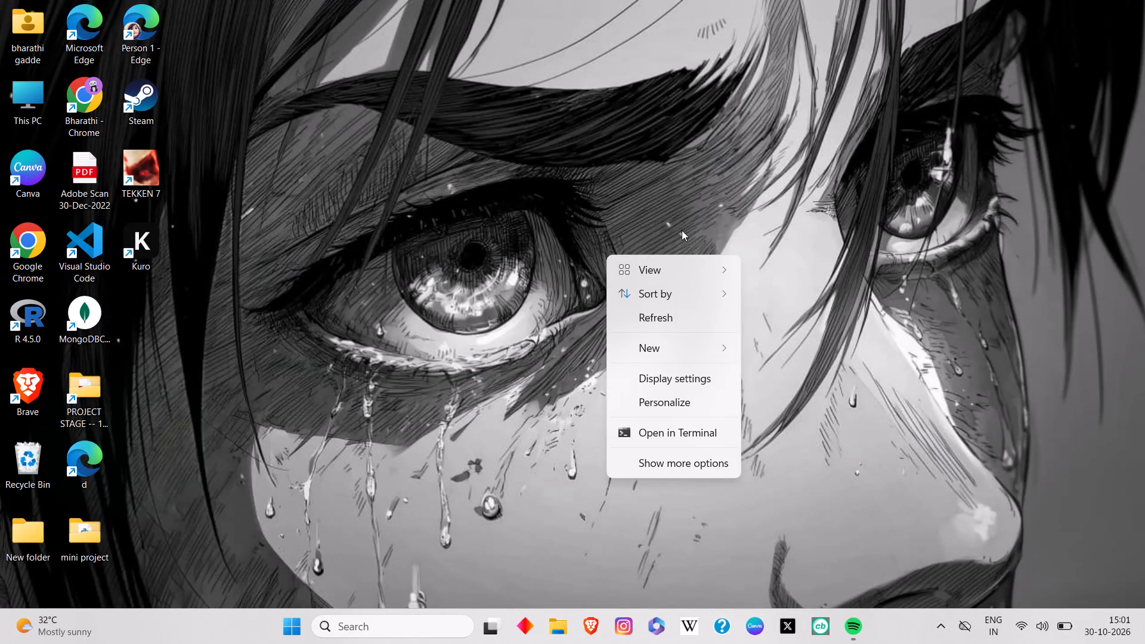
left_click(677, 317)
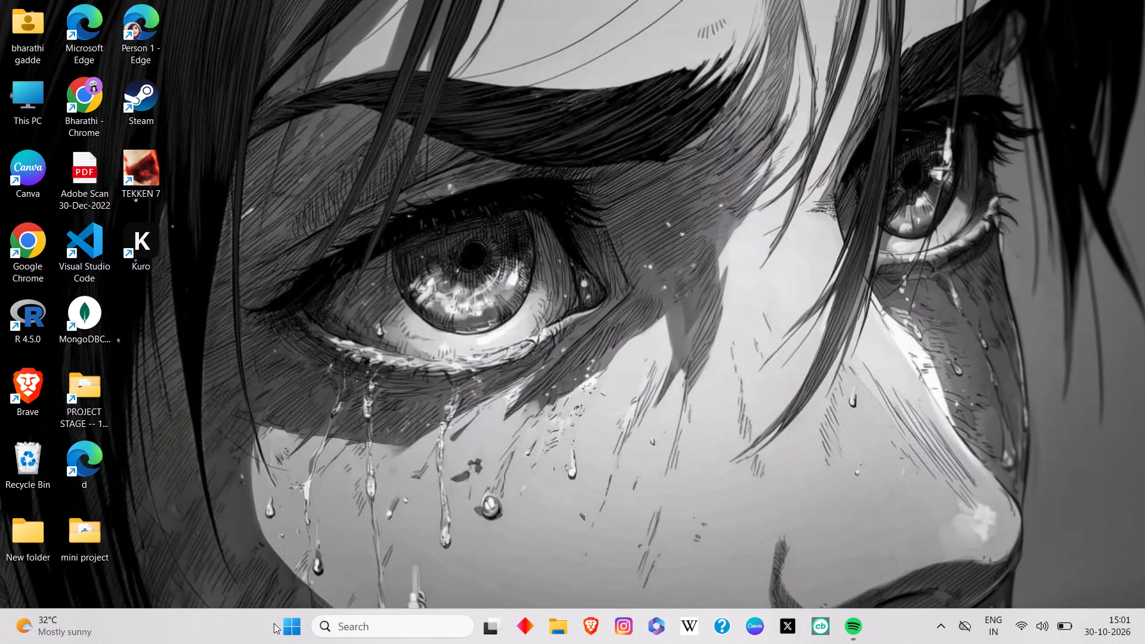
Shut down the PC.
left_click(277, 623)
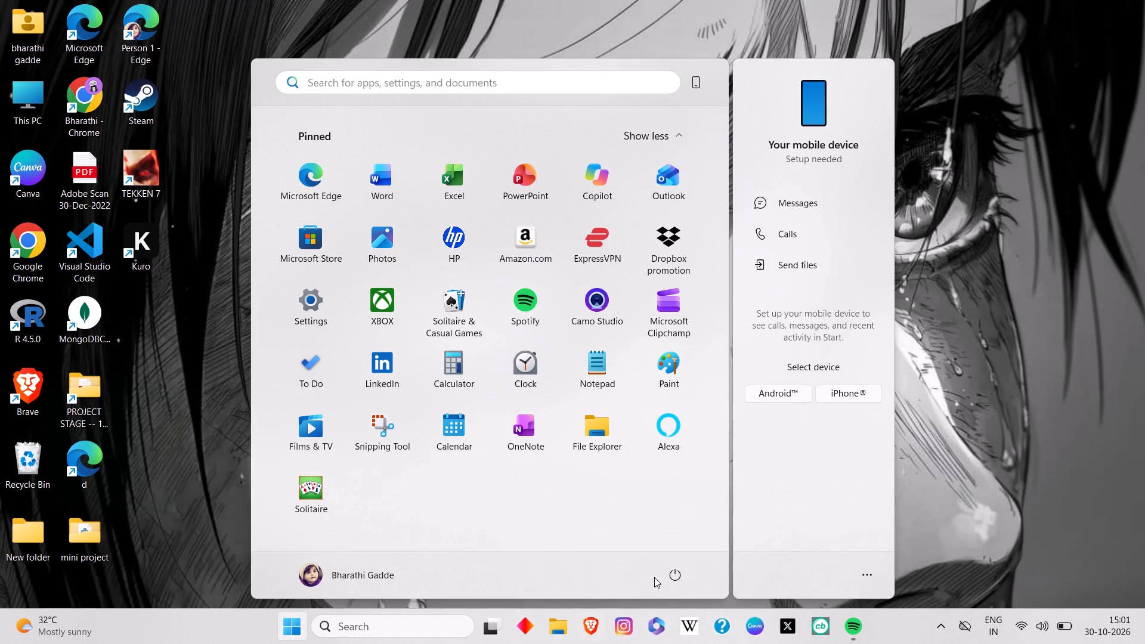
left_click(672, 571)
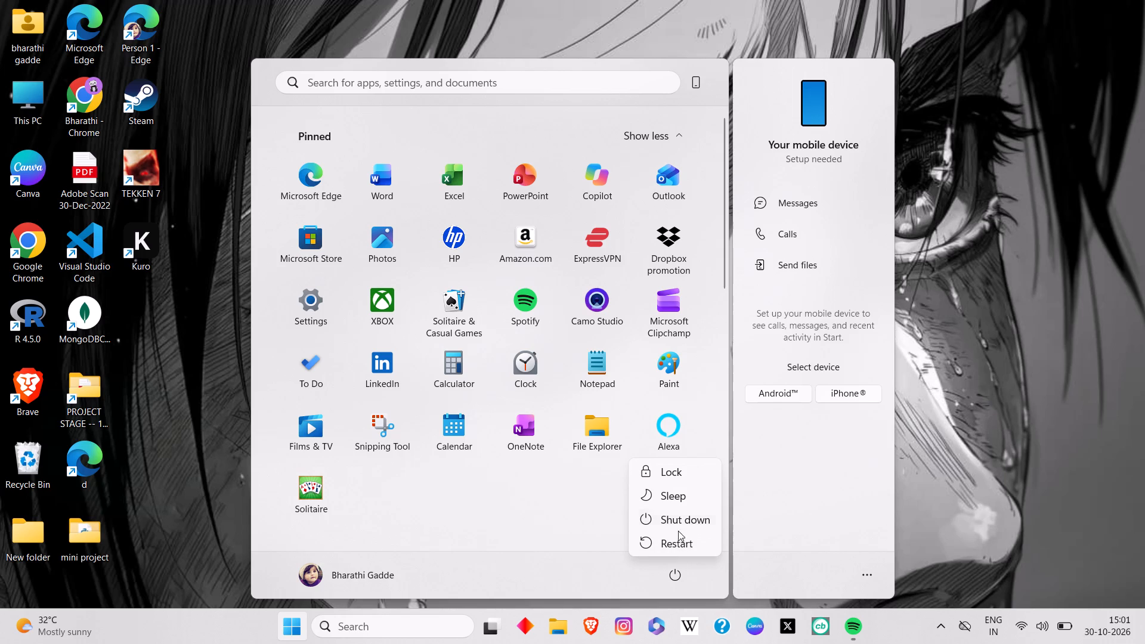
left_click(684, 524)
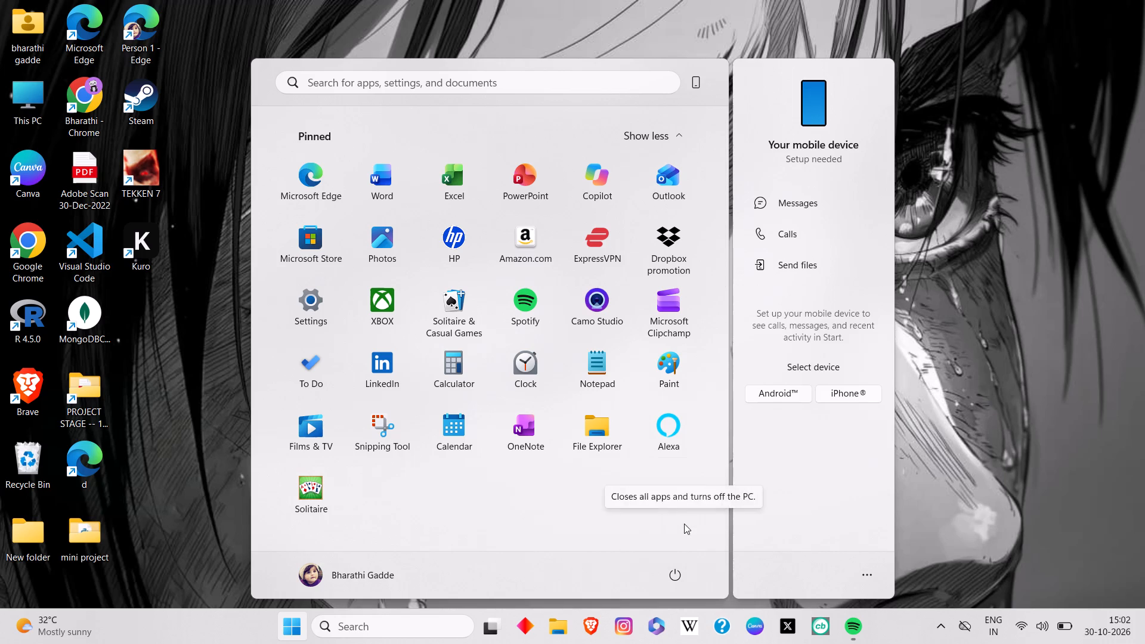